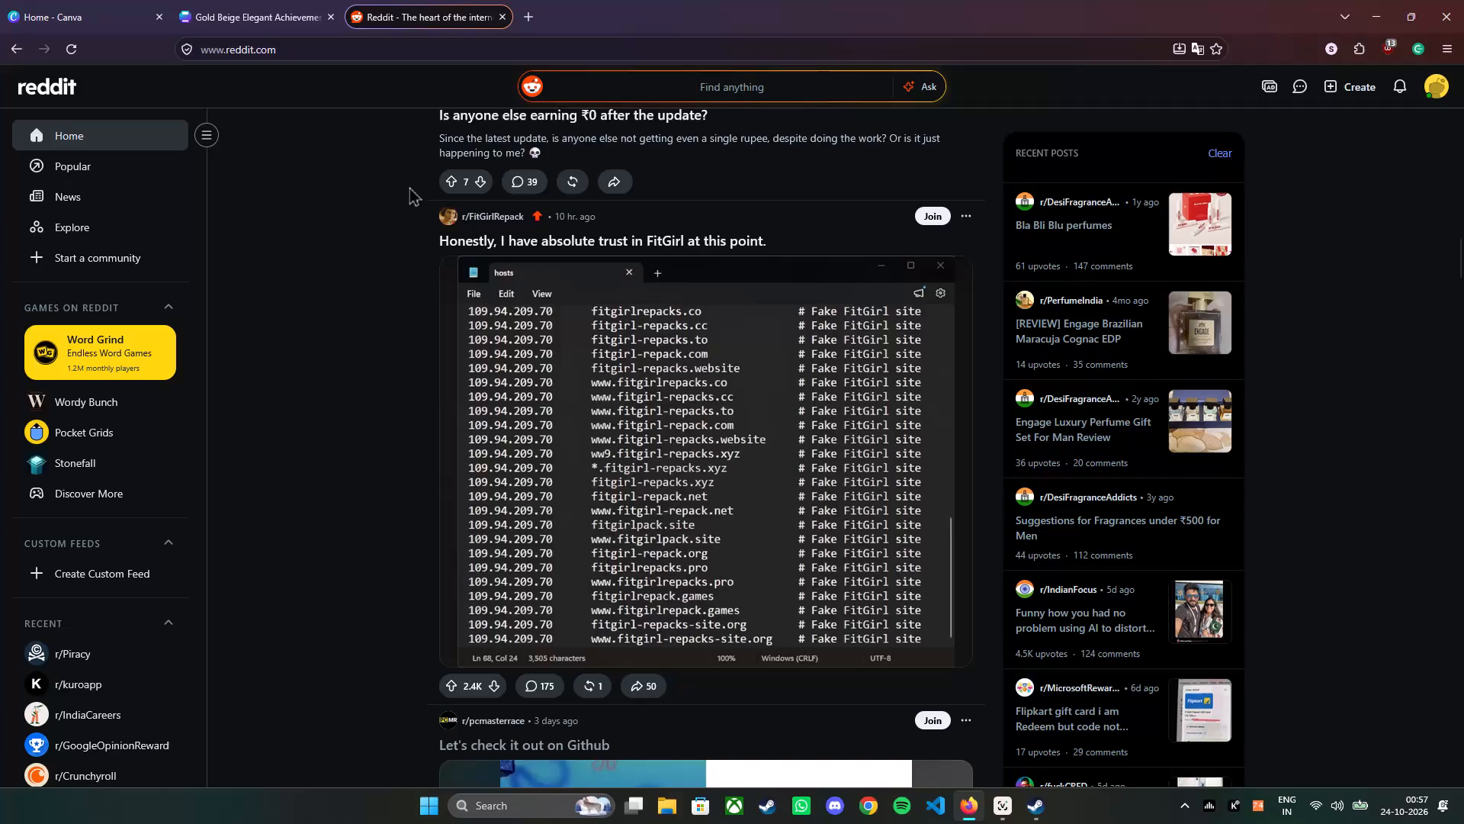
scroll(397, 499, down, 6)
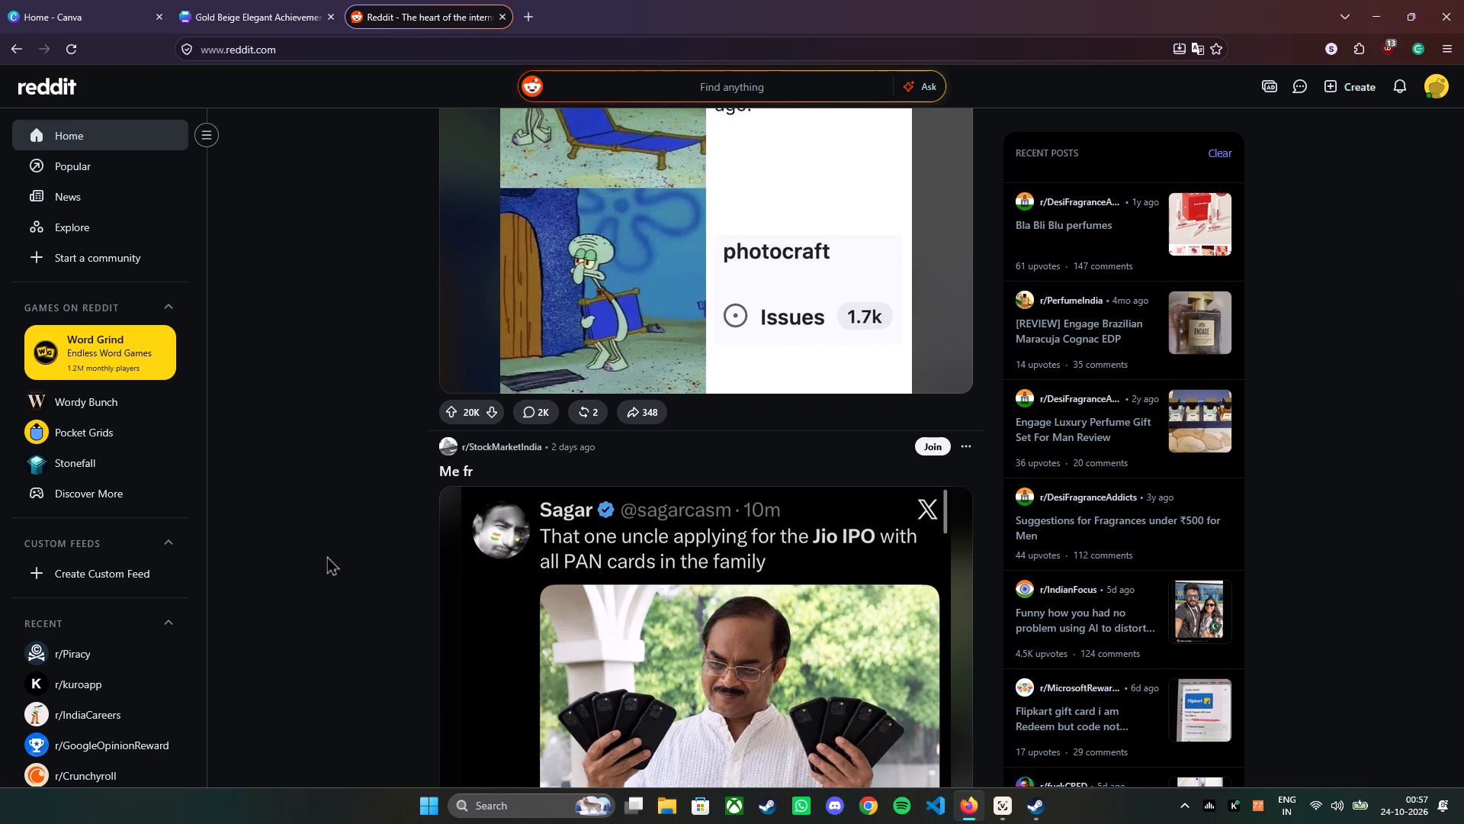
Switch to the Gold Beige Elegant Achievement Certificate design in Canva and download it as a PNG.
click(268, 0)
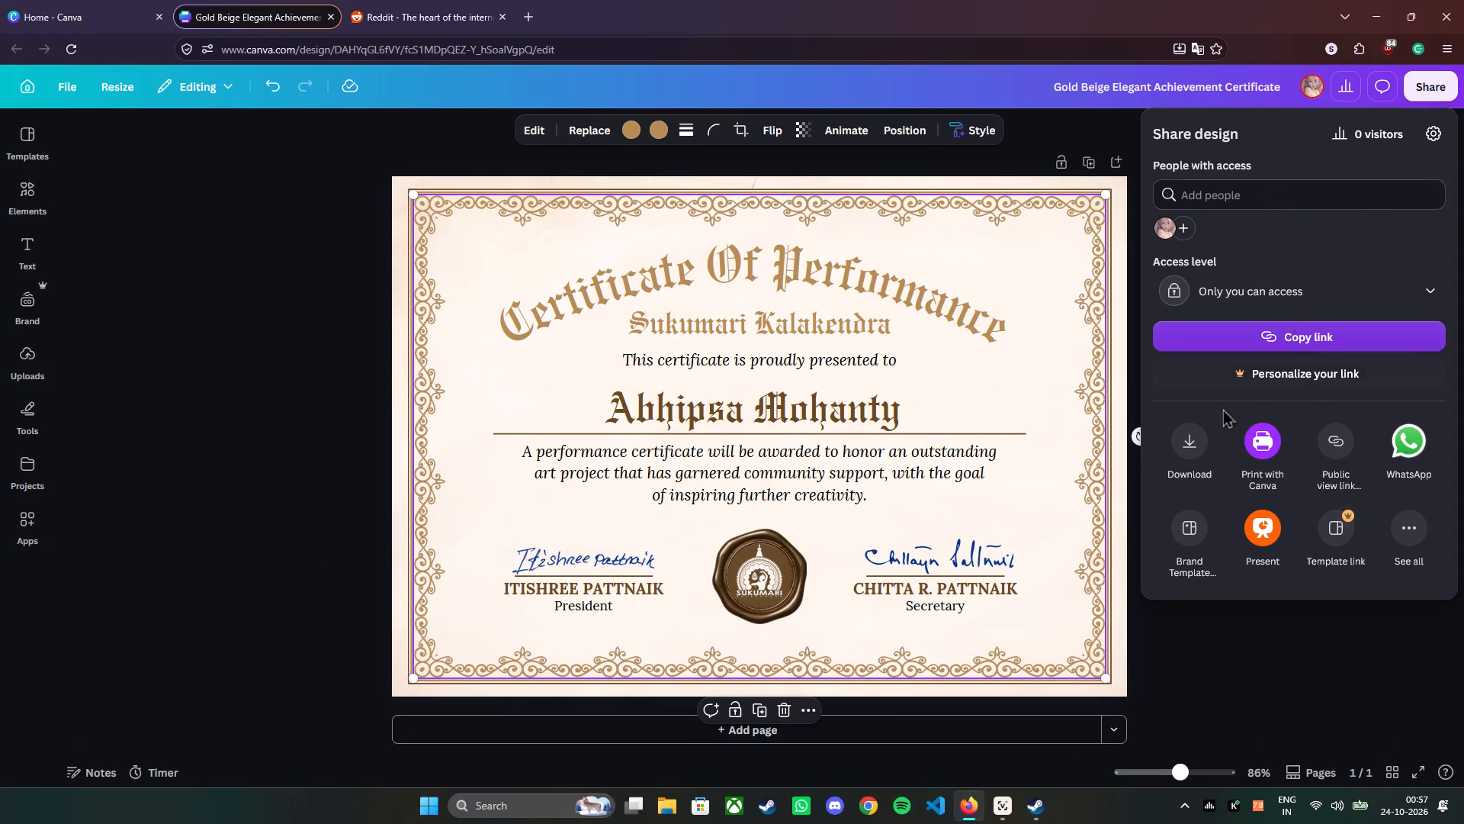
click(1183, 450)
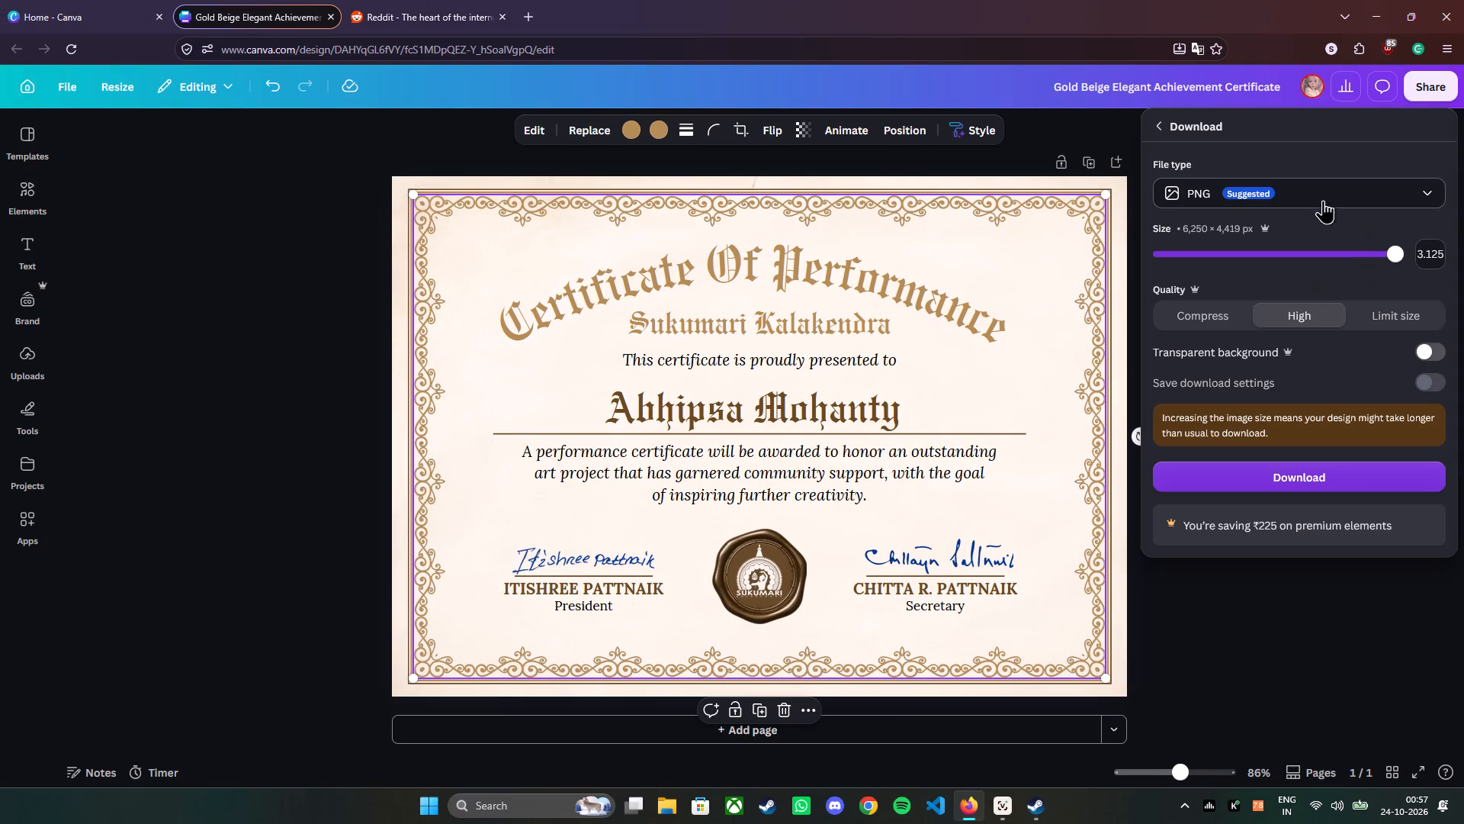
click(1332, 472)
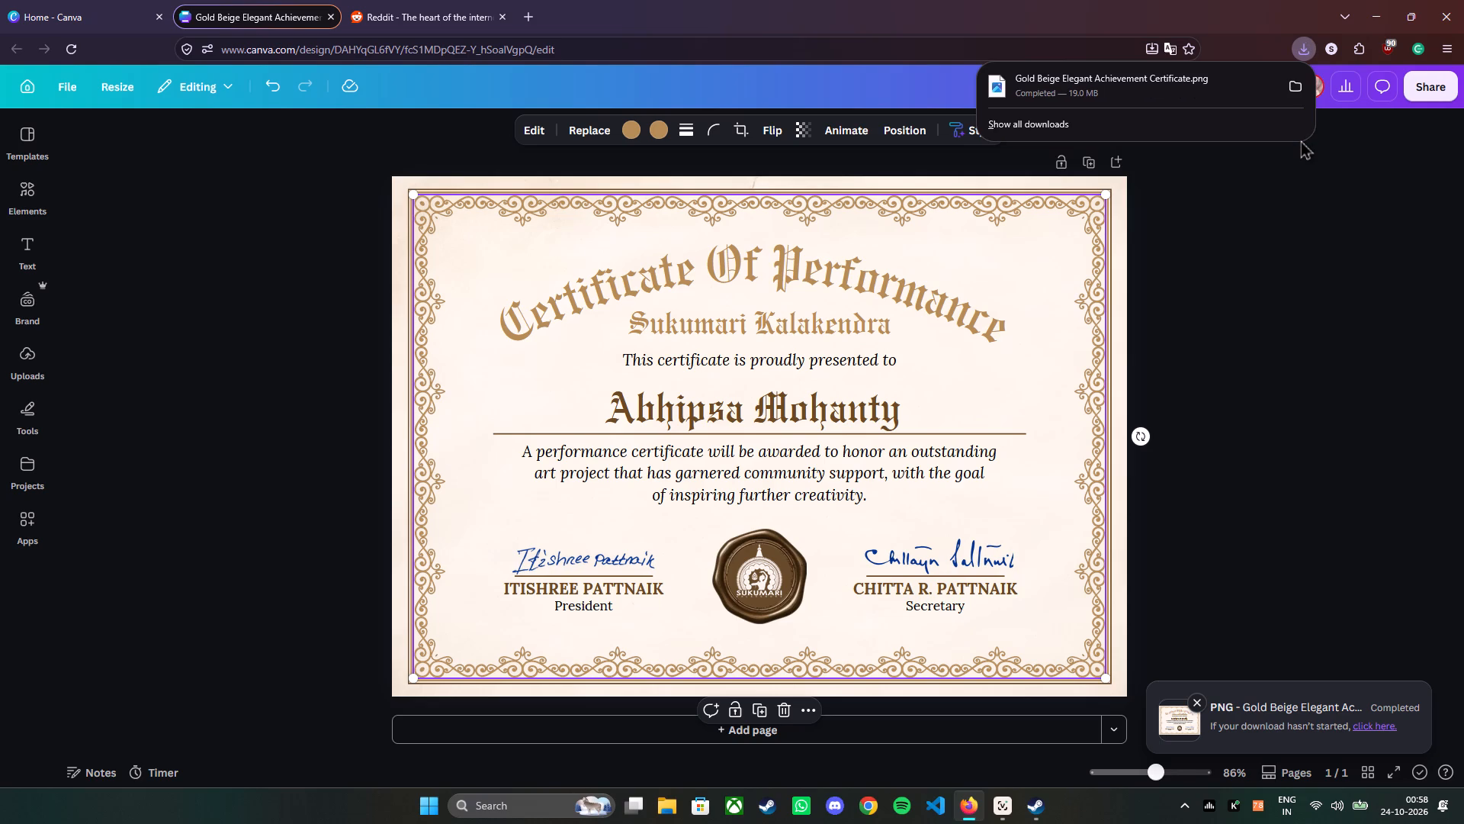
Show the downloaded certificate PNG in its folder, open it to inspect the image up close, and close the viewer.
click(1295, 89)
double_click(429, 631)
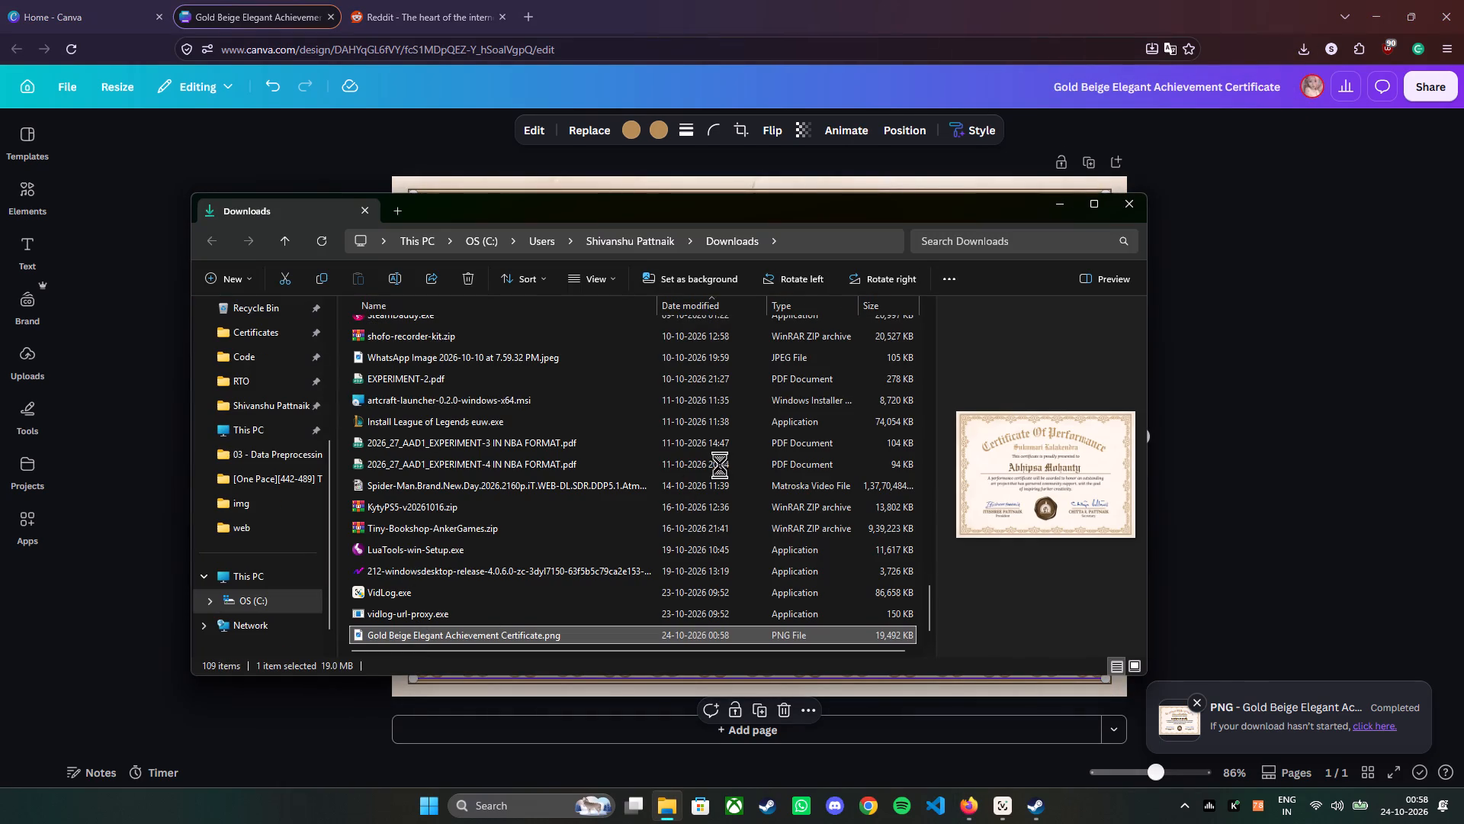
click(834, 48)
scroll(646, 329, up, 5)
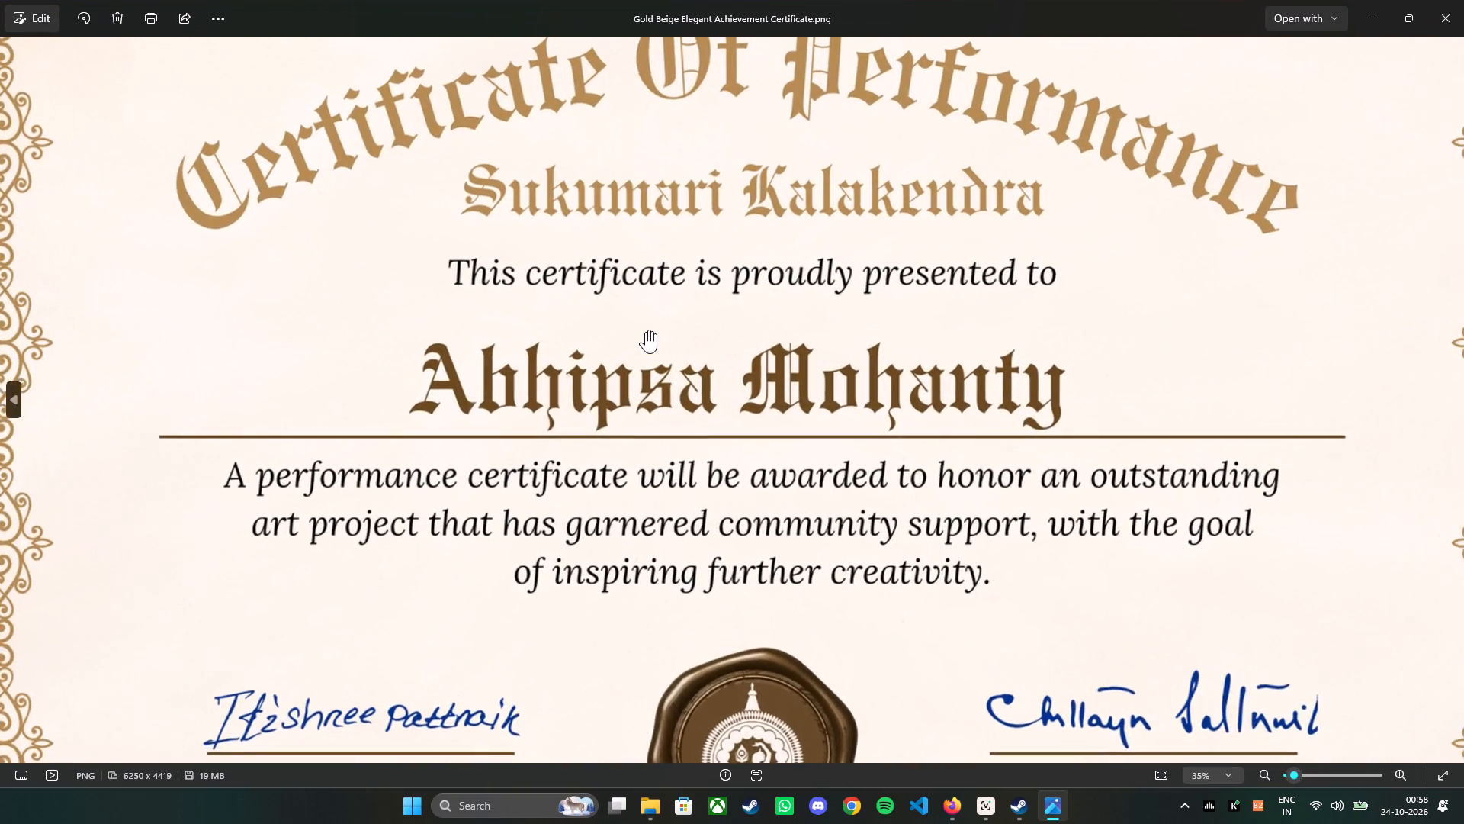
scroll(698, 356, up, 5)
scroll(698, 356, down, 19)
click(1463, 0)
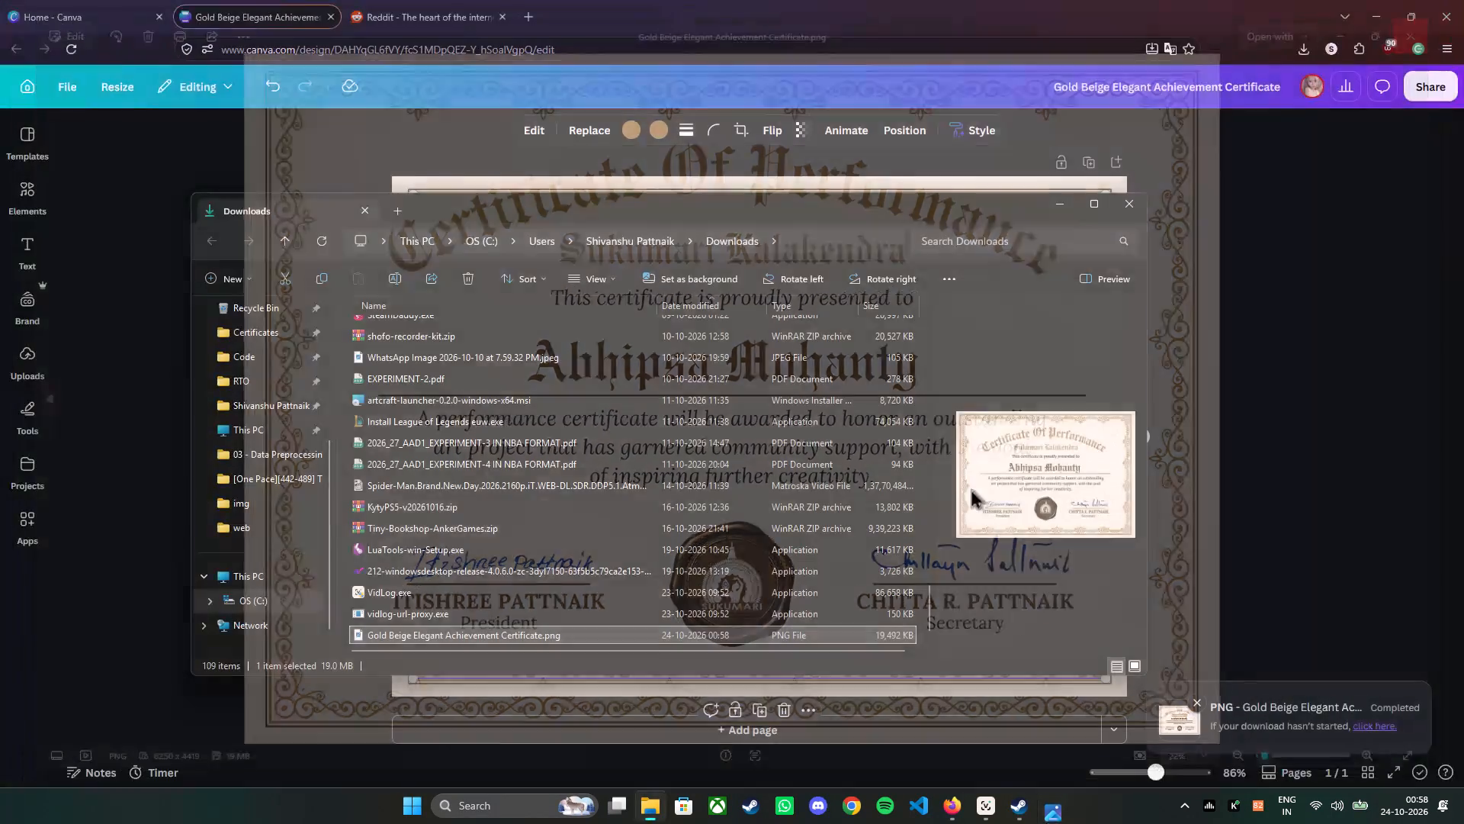
Rename the downloaded certificate PNG in the Downloads folder as 1.
scroll(624, 635, down, 5)
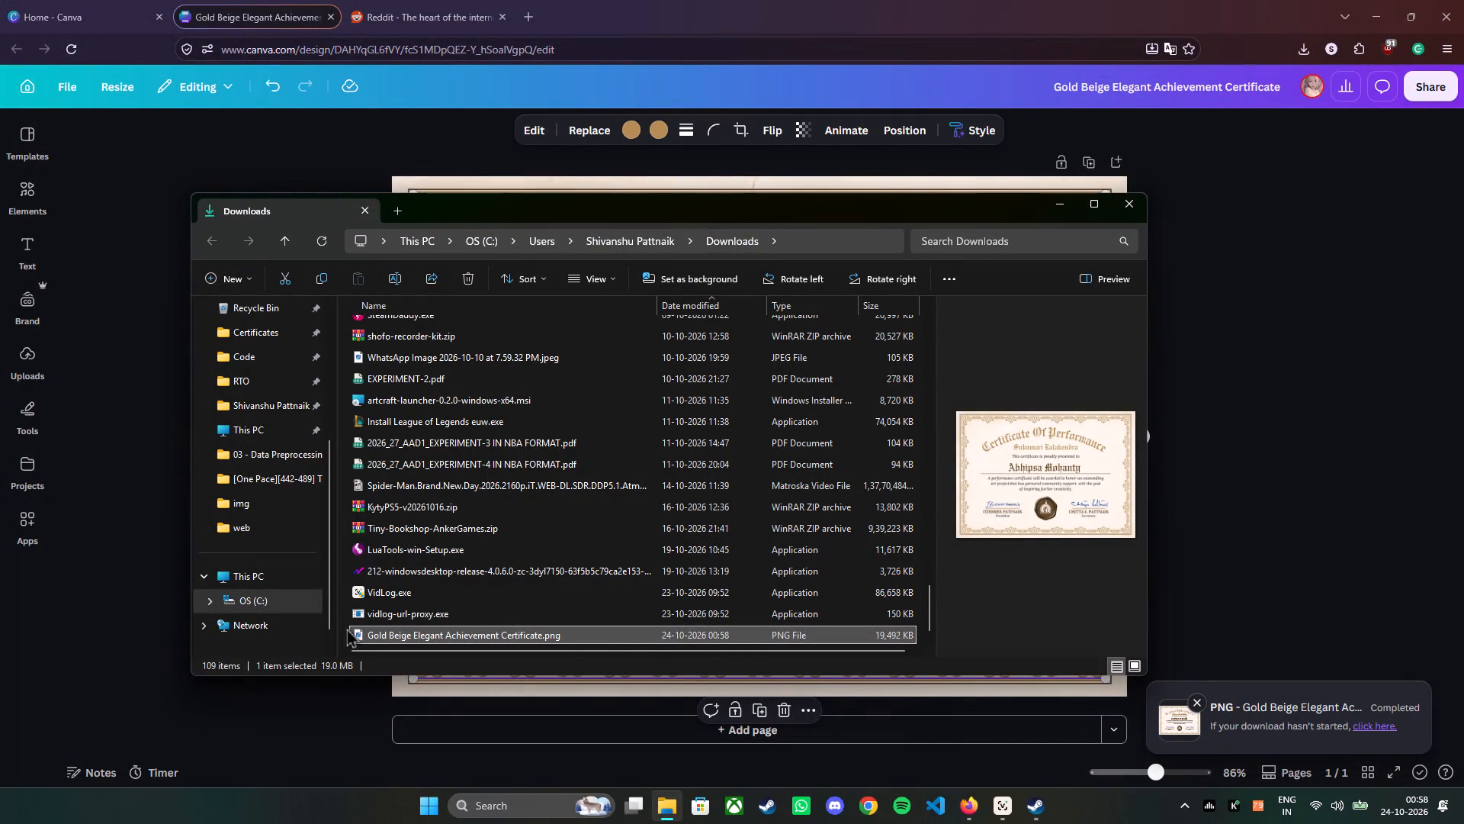
right_click(358, 633)
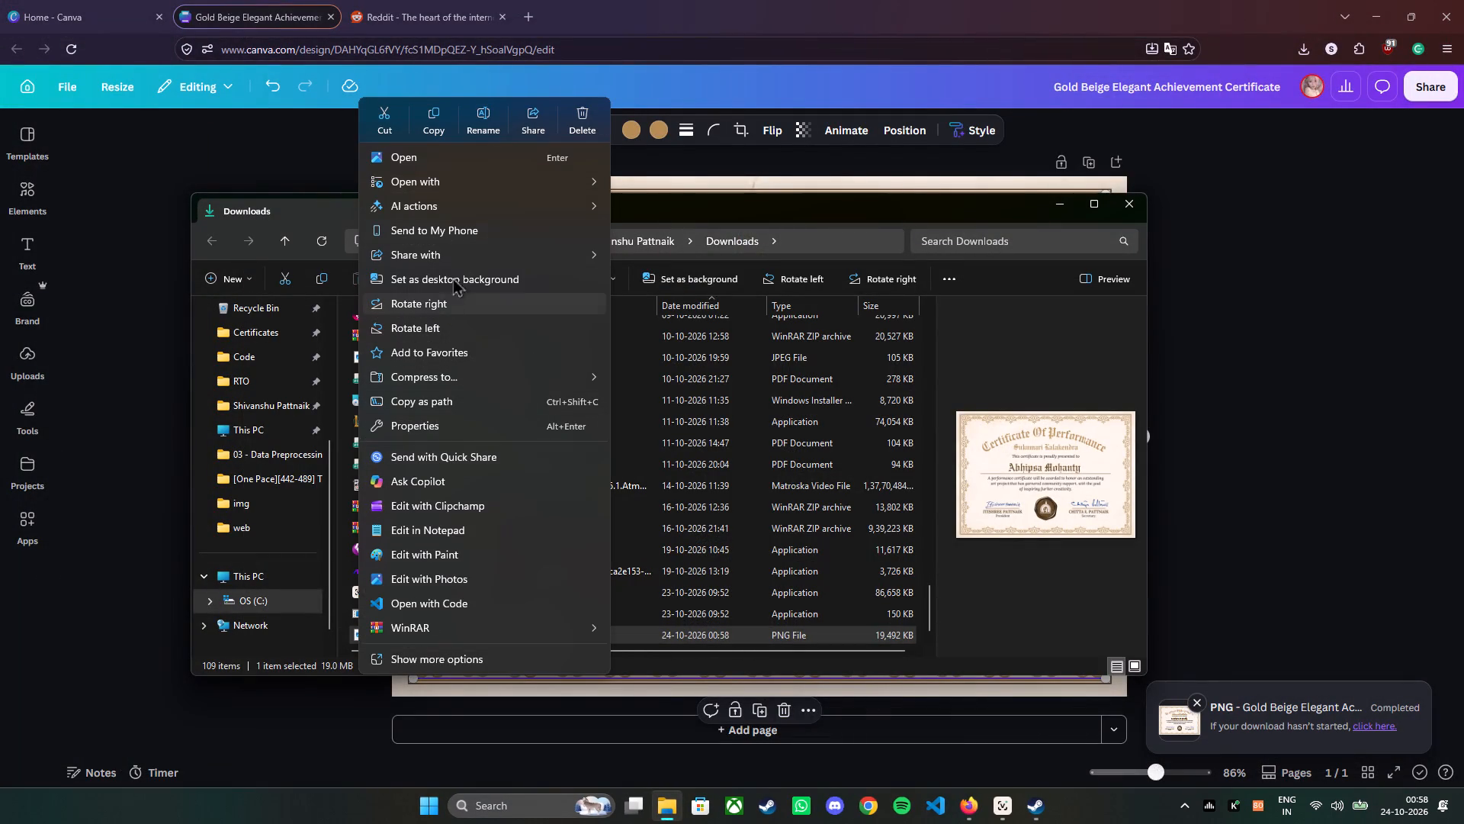
click(481, 124)
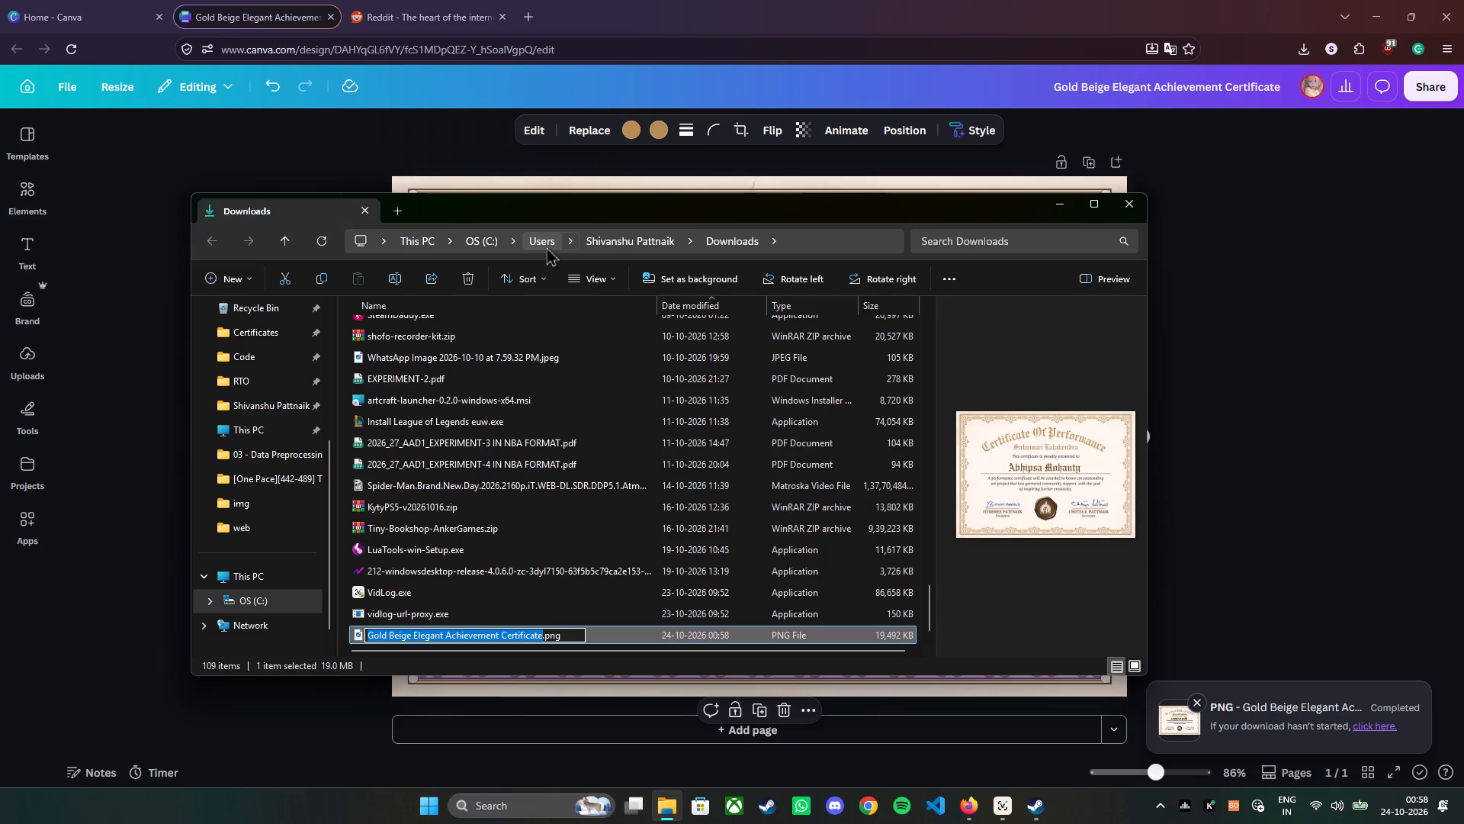
key(1)
key(Return)
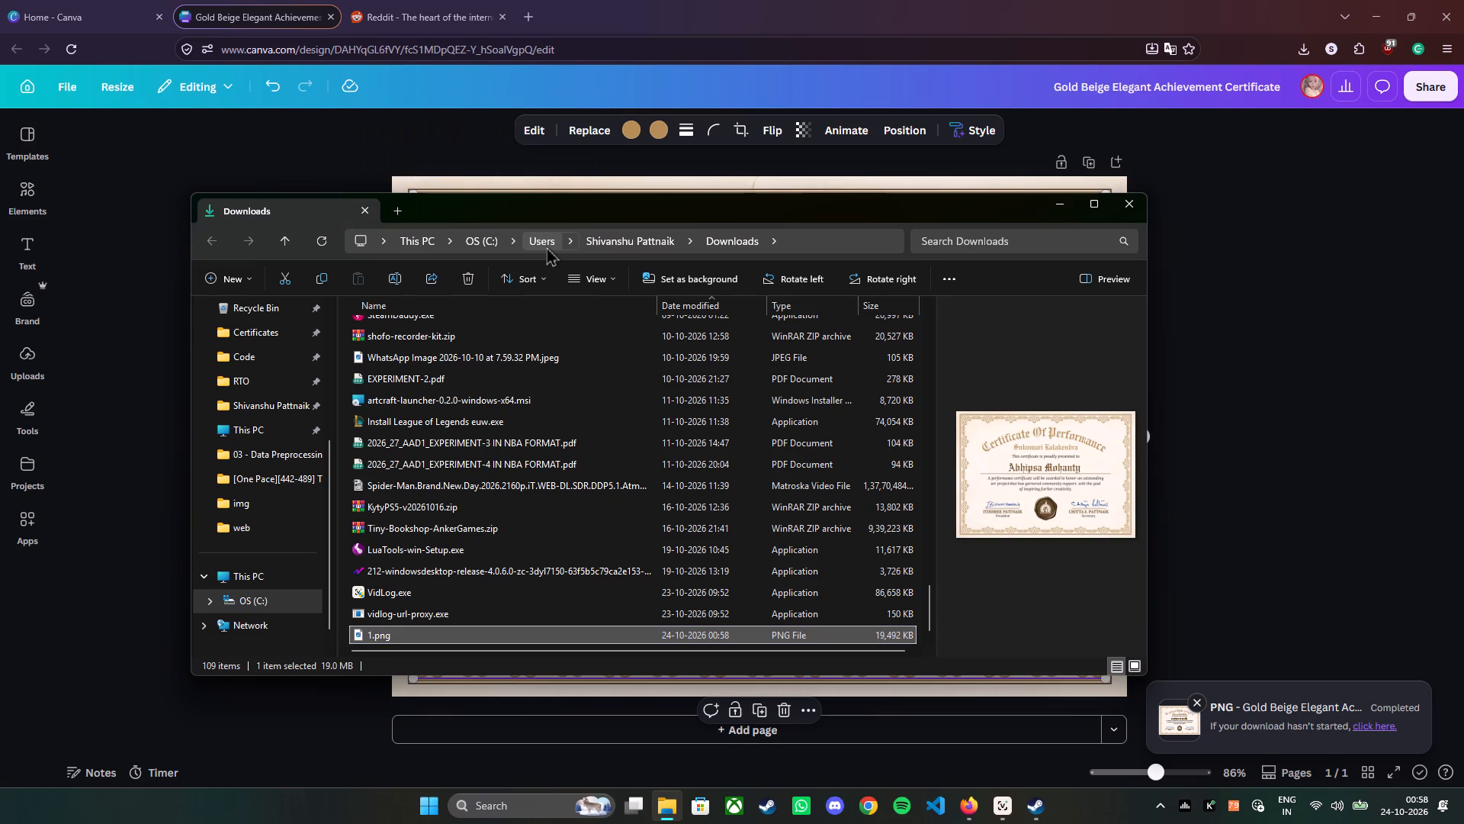
Create a new folder named S_K_Program in Downloads.
right_click(345, 610)
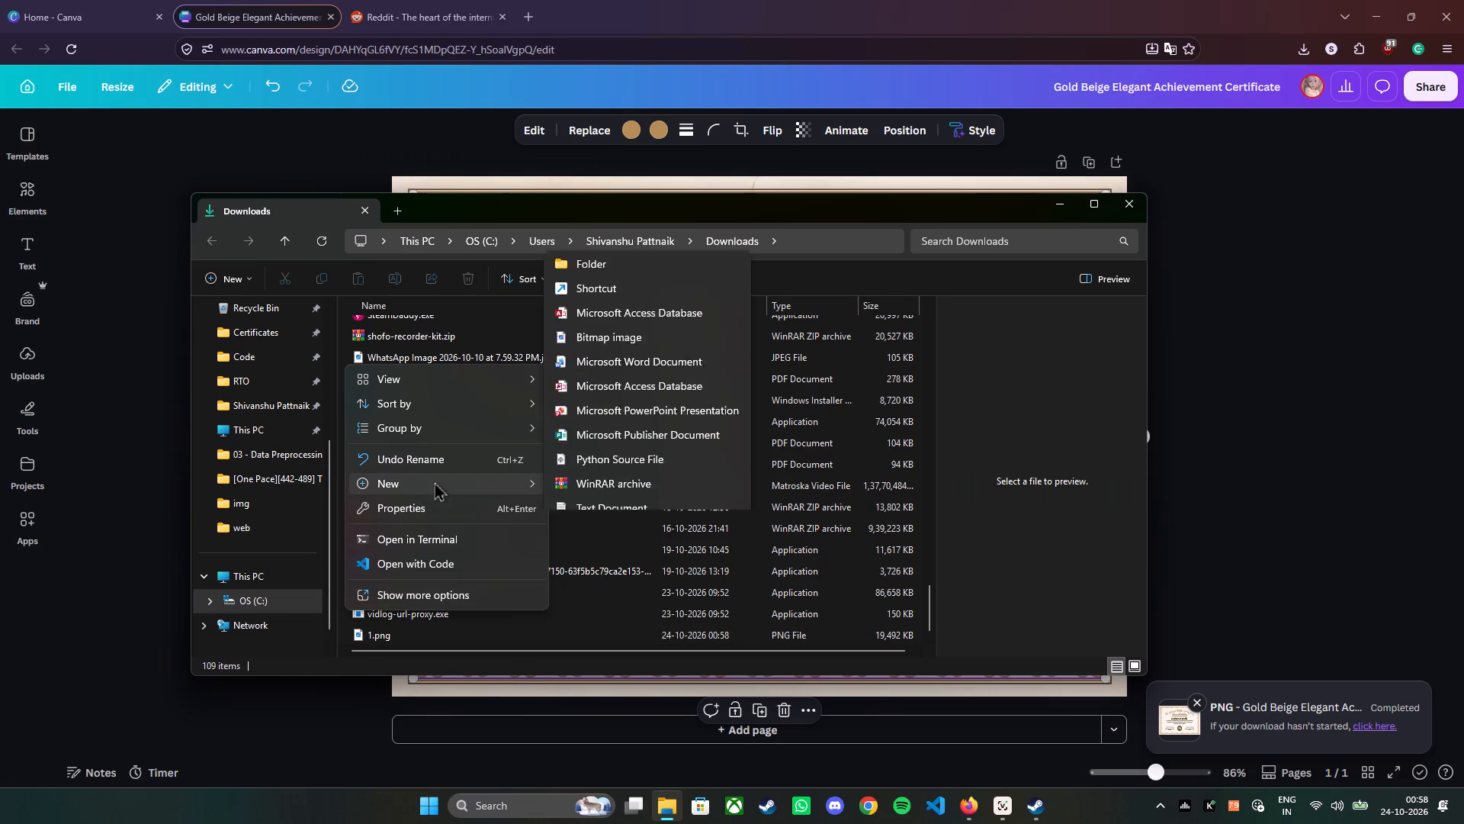
click(573, 192)
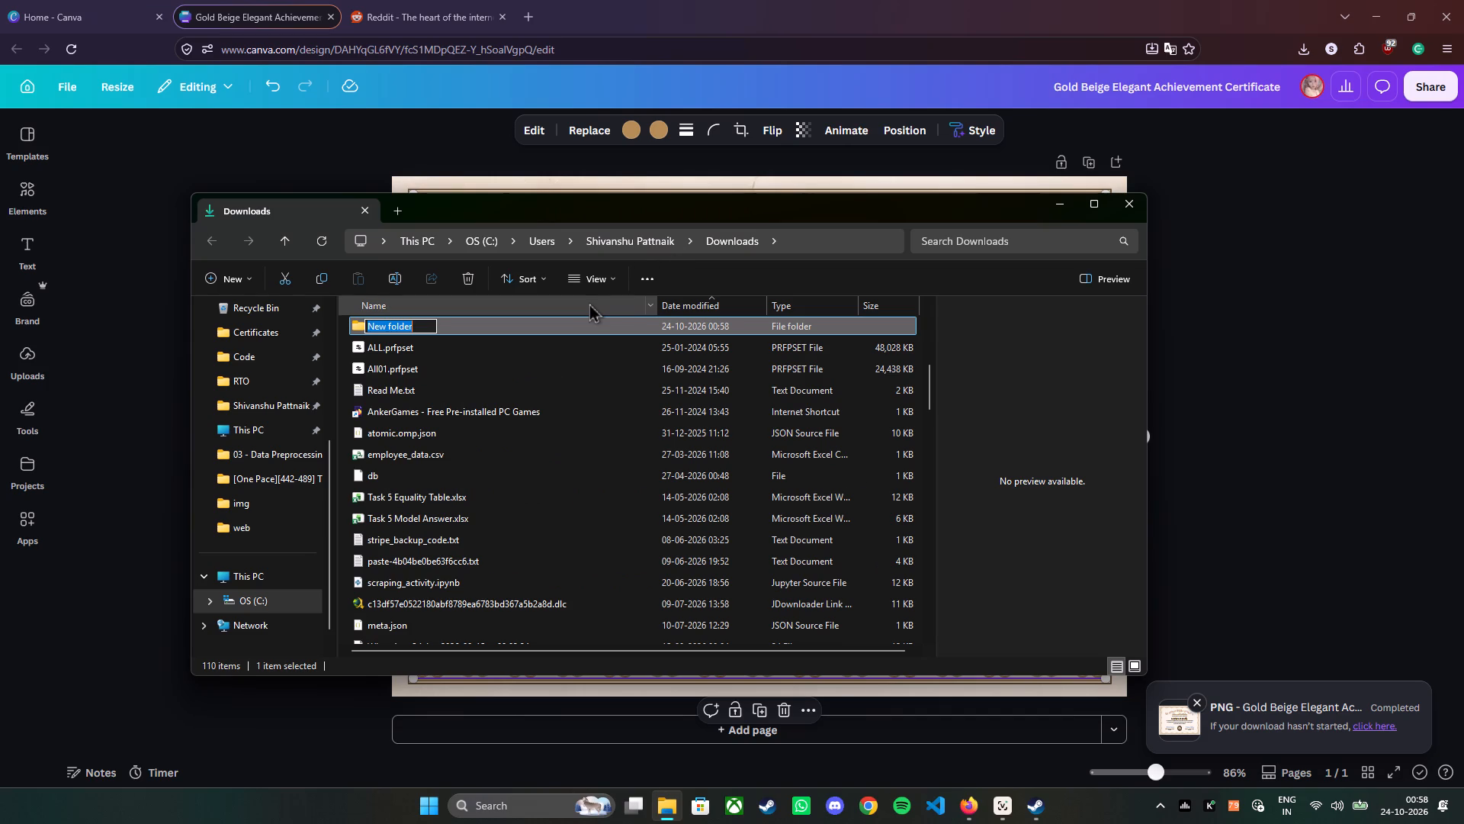
text(S_K_Program)
key(Return)
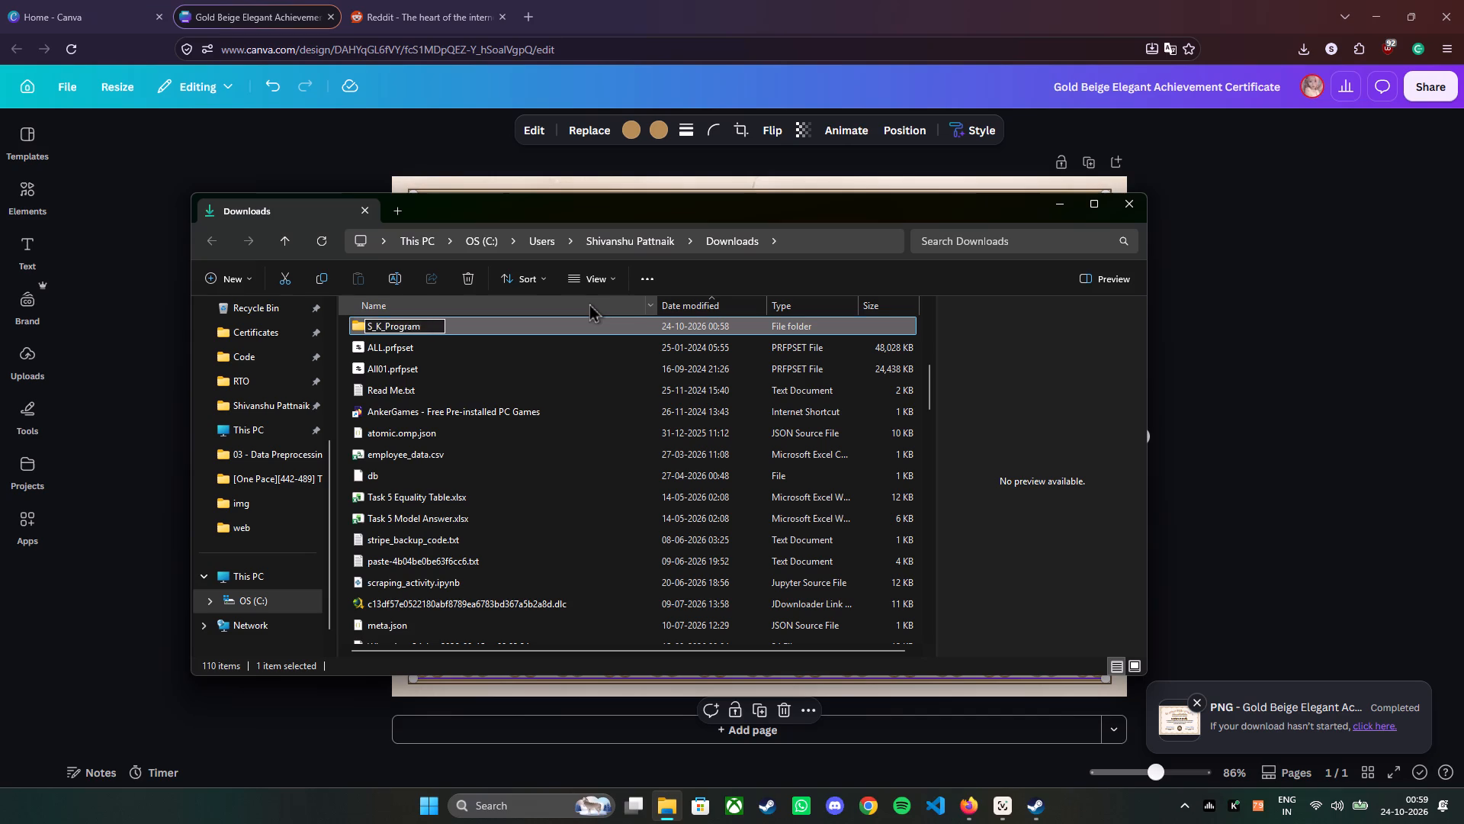
Move 1.png from Downloads into the S_K_Program folder.
scroll(547, 429, down, 20)
scroll(547, 429, down, 6)
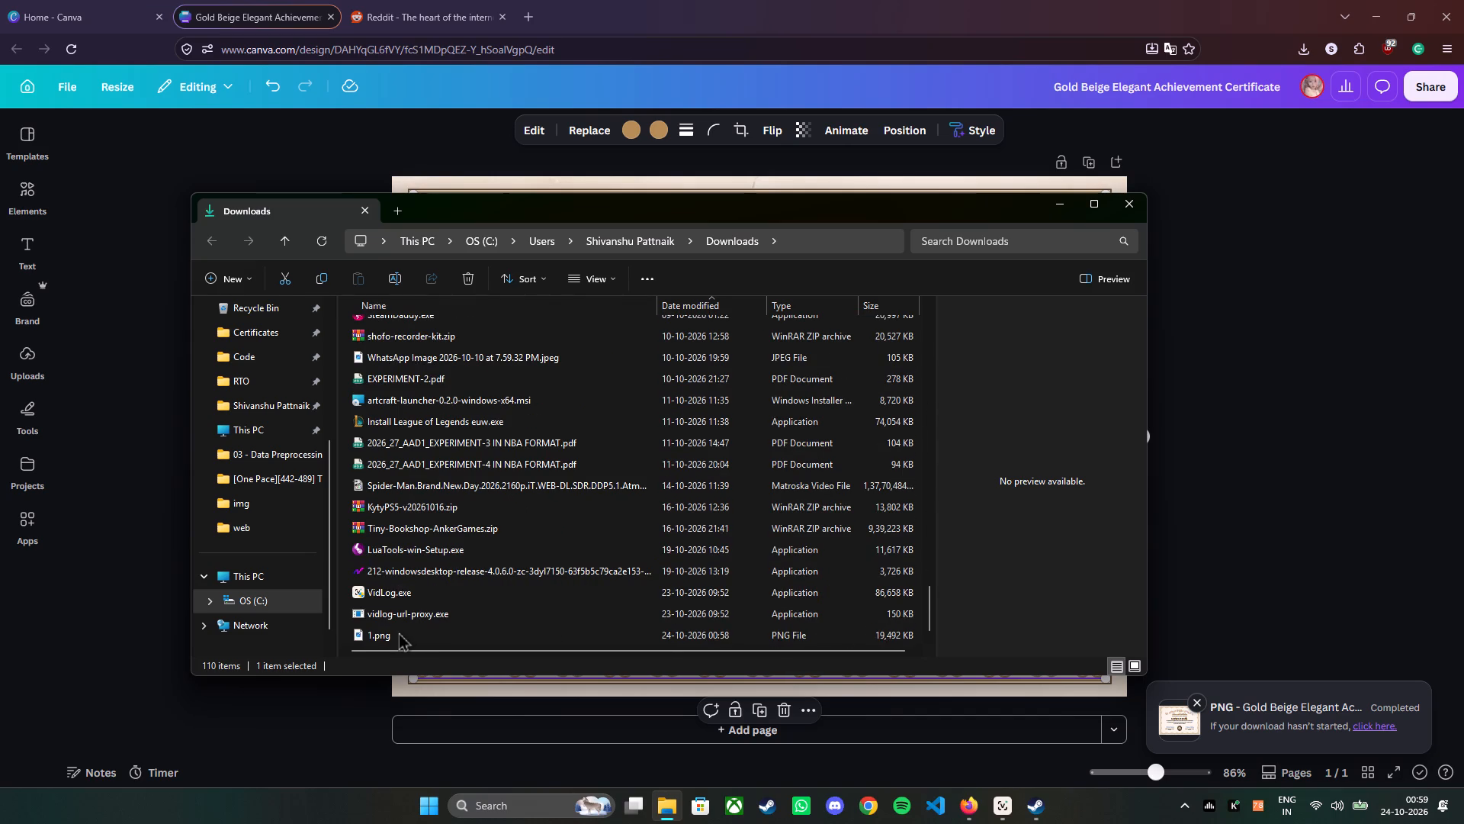
click(399, 631)
drag(407, 631, 425, 310)
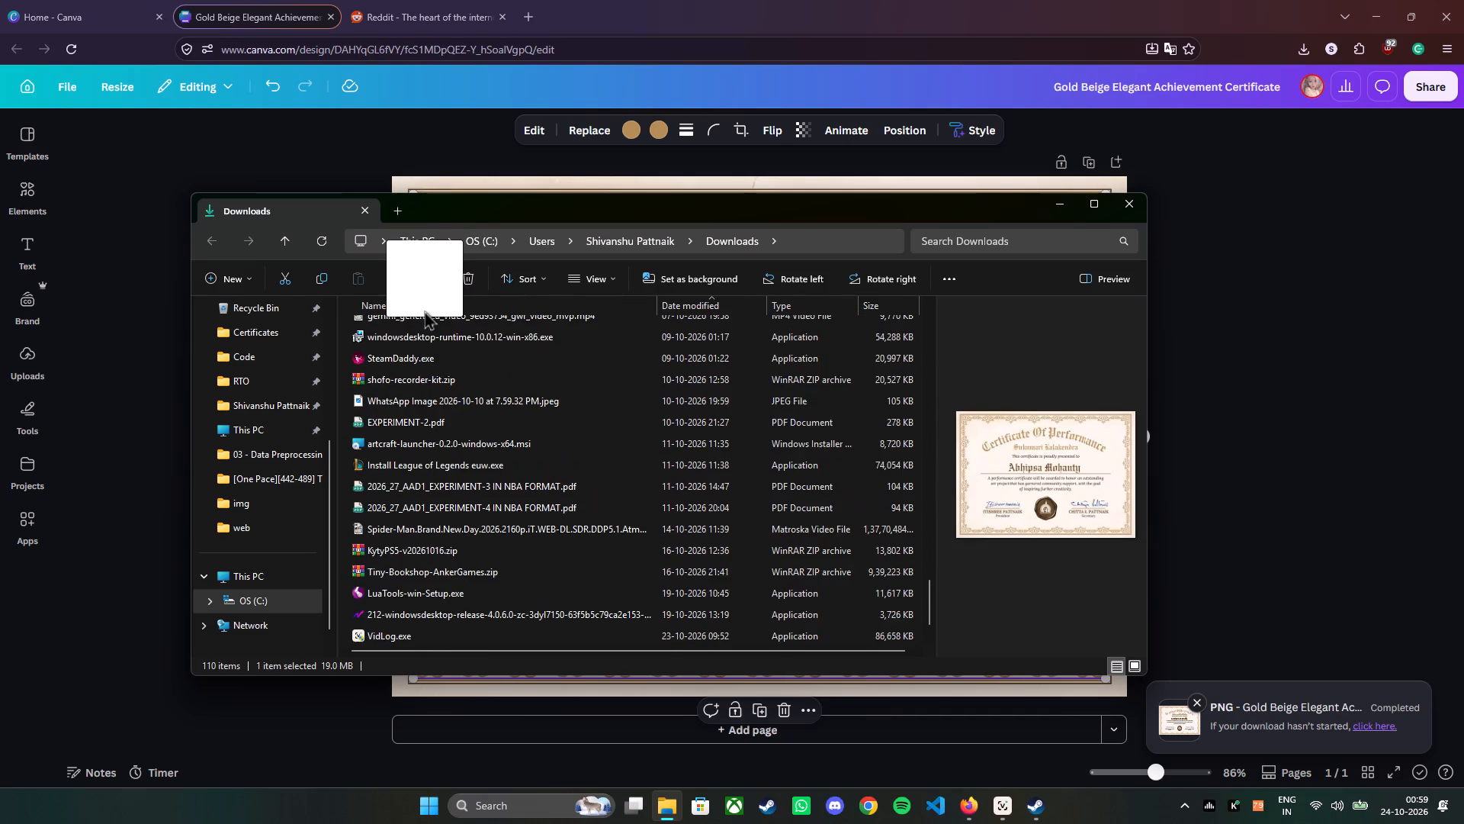
drag(425, 310, 345, 615)
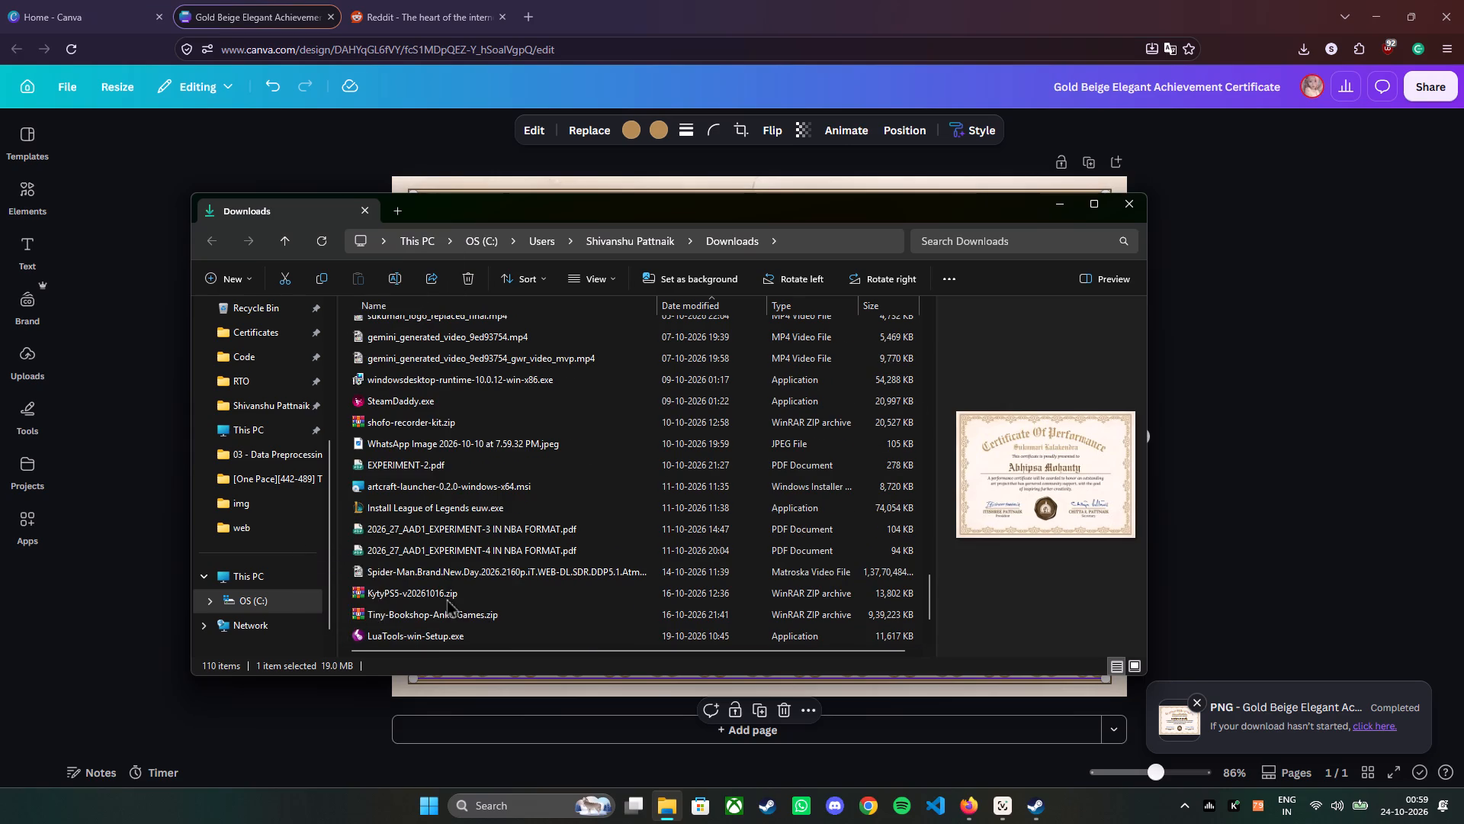
scroll(447, 597, down, 7)
key(ctrl+x)
scroll(437, 571, up, 20)
scroll(437, 571, up, 6)
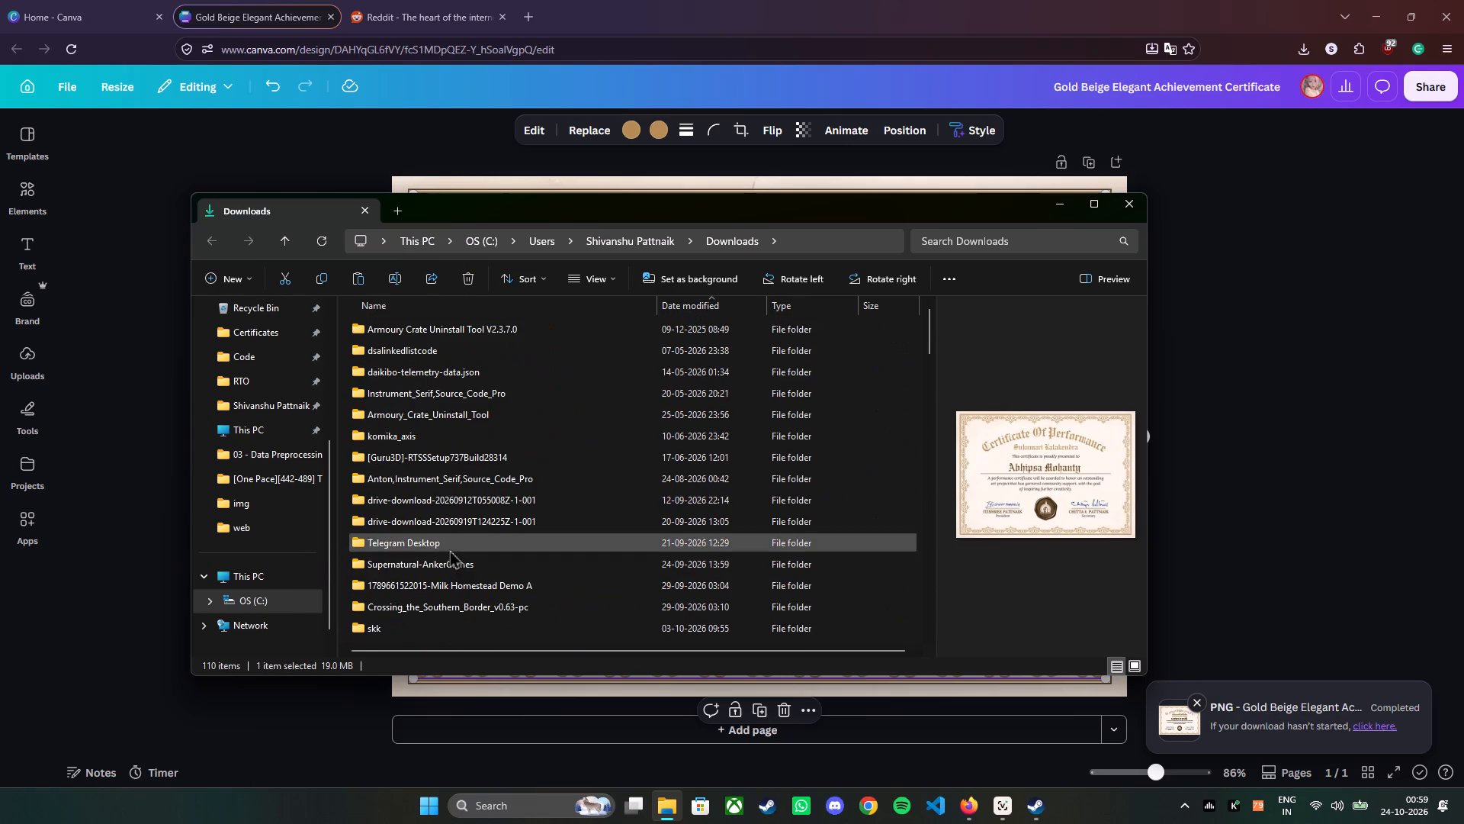
scroll(450, 549, up, 6)
scroll(409, 528, down, 2)
double_click(418, 523)
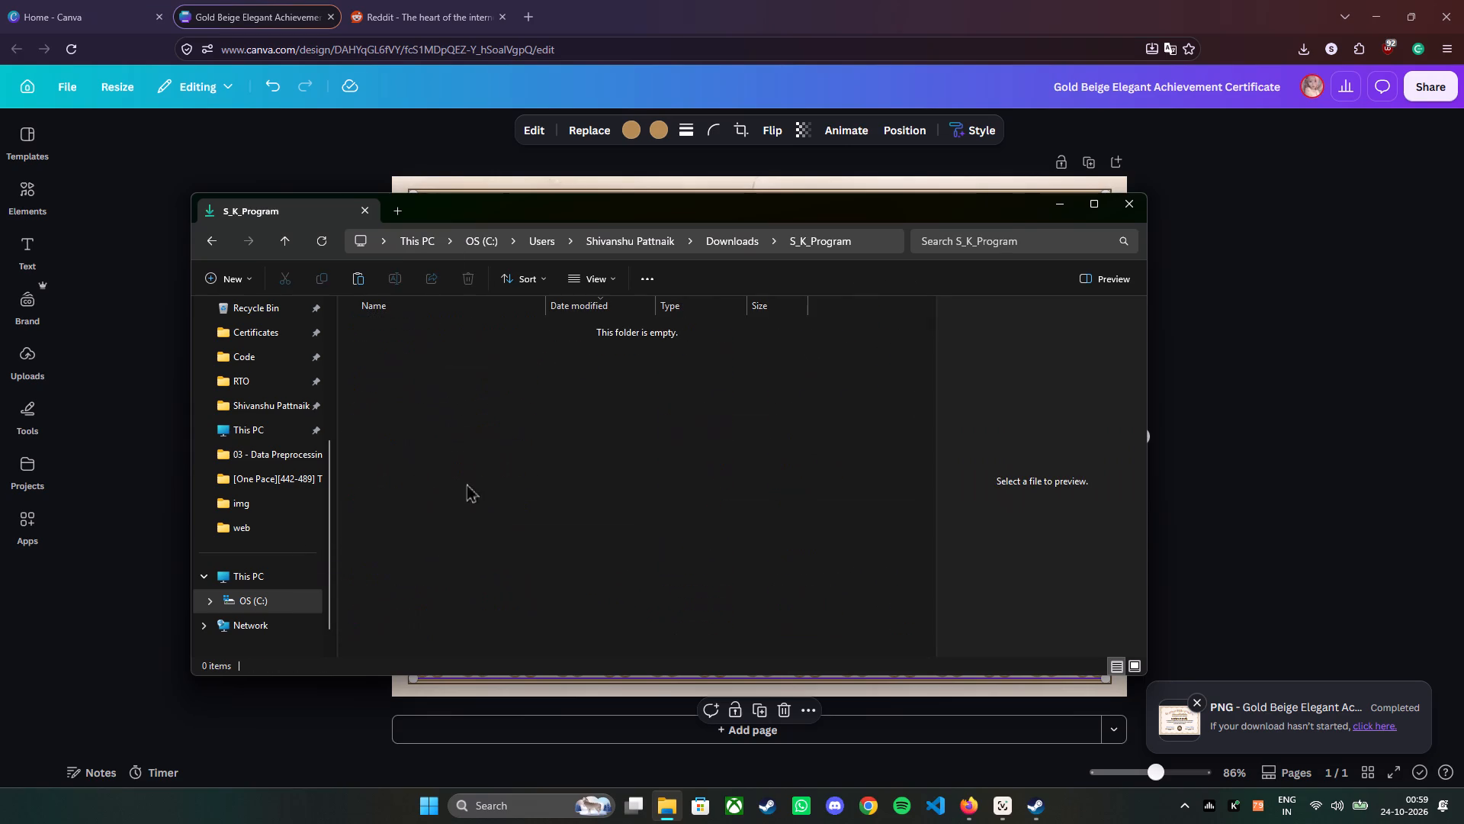
key(ctrl+v)
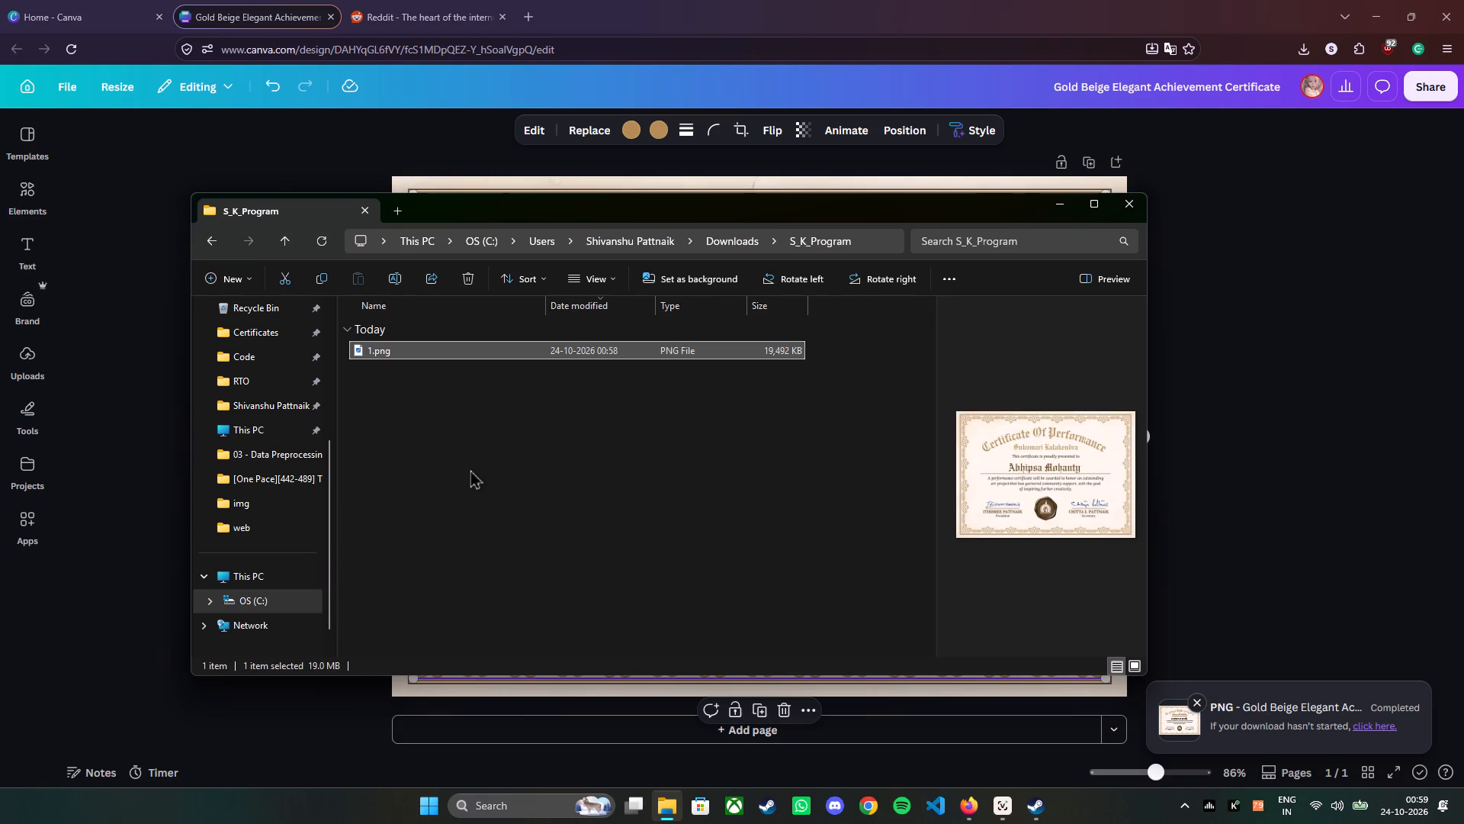
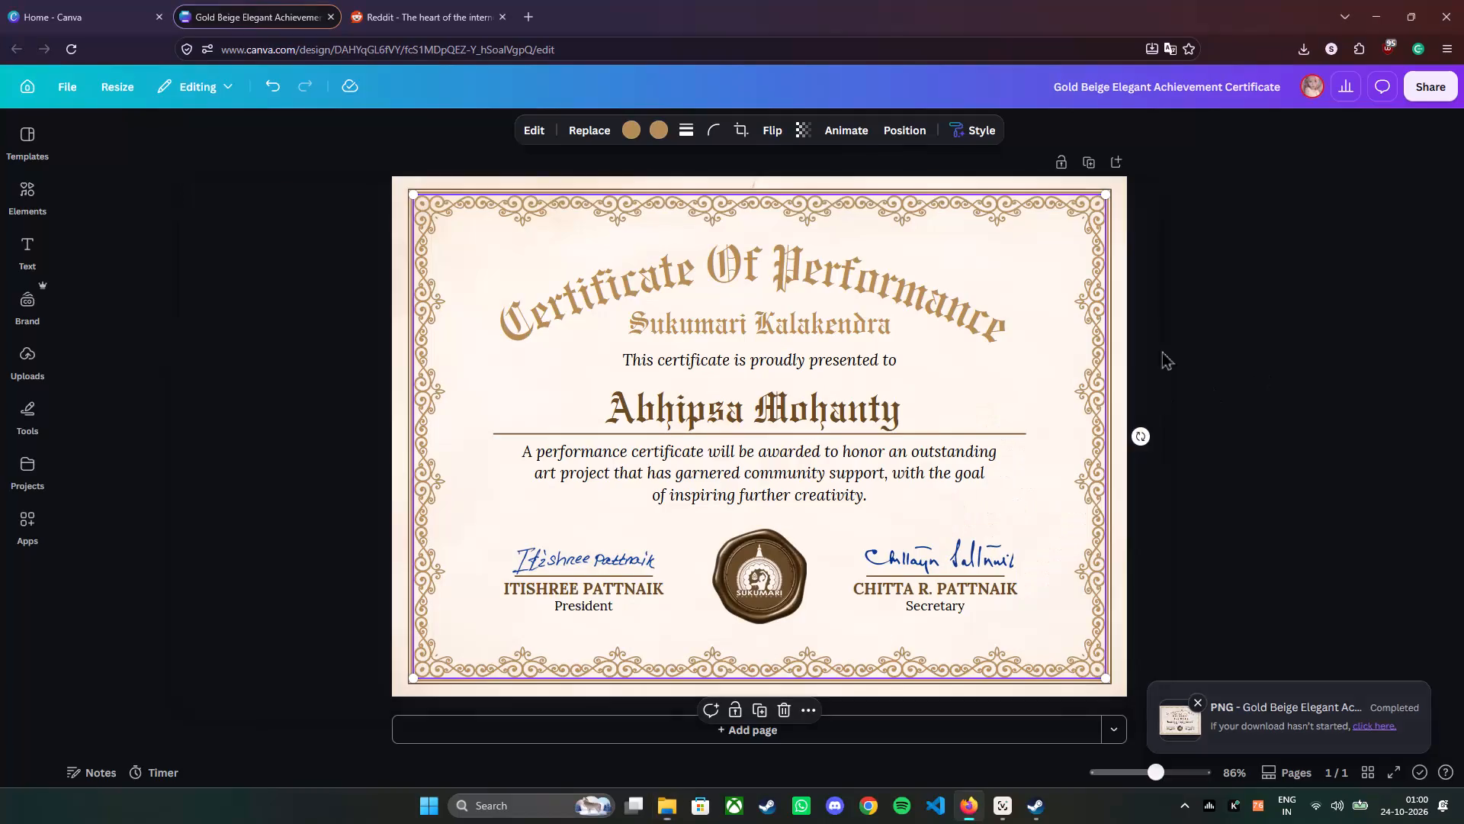
Replace the recipient name on the certificate with the next recipient's full name, first name Adriti.
triple_click(743, 408)
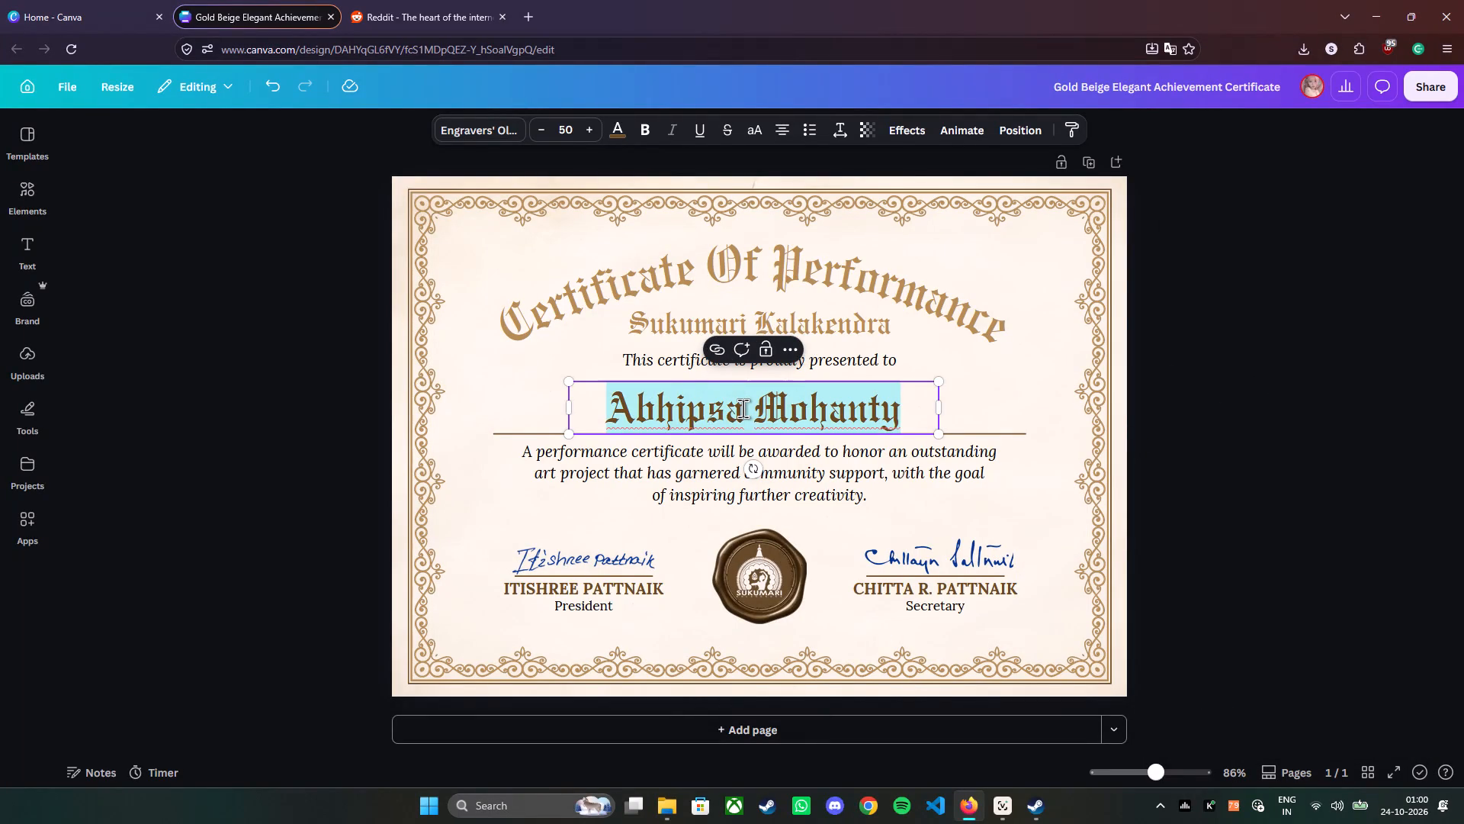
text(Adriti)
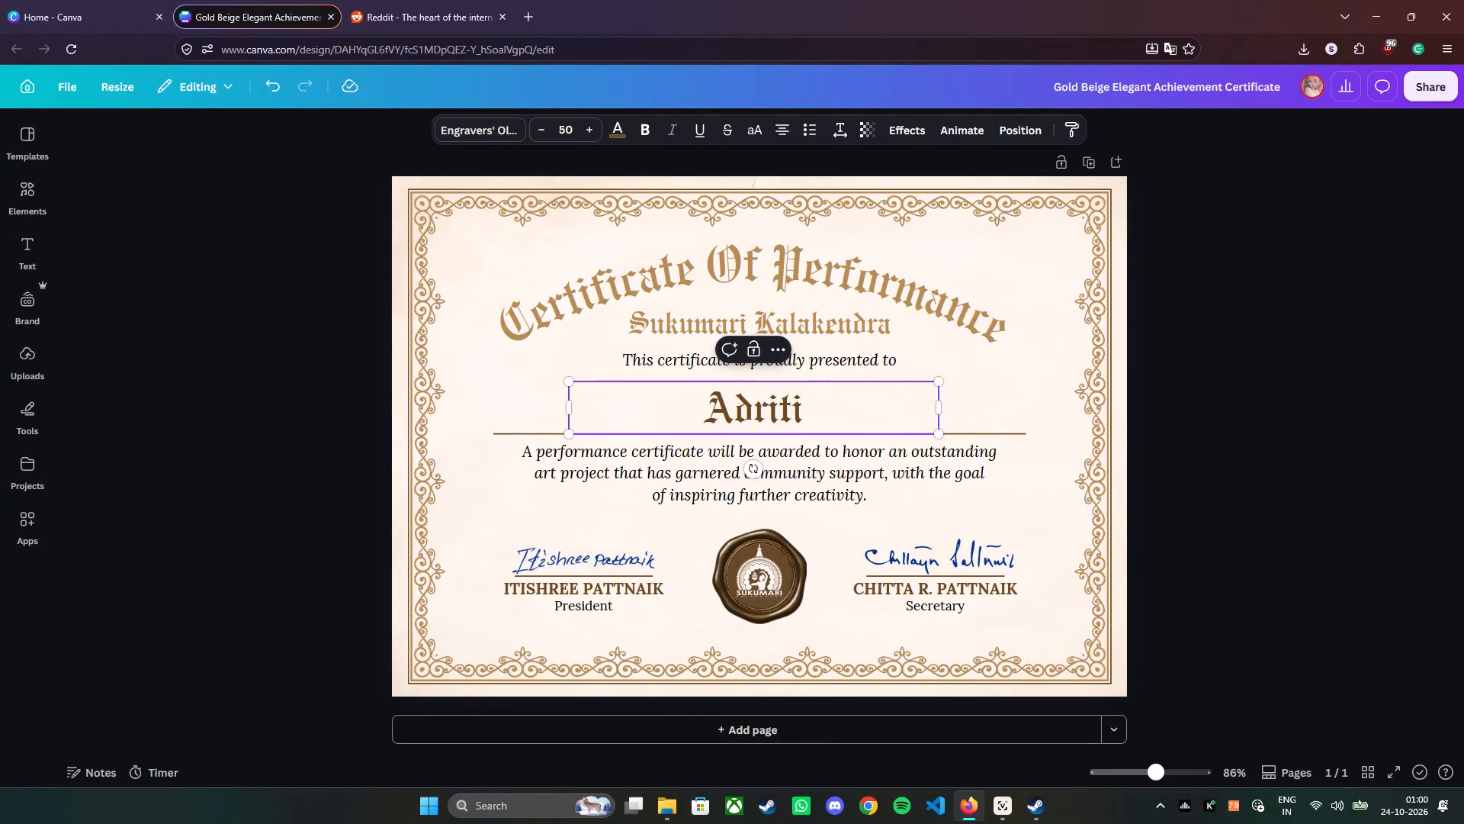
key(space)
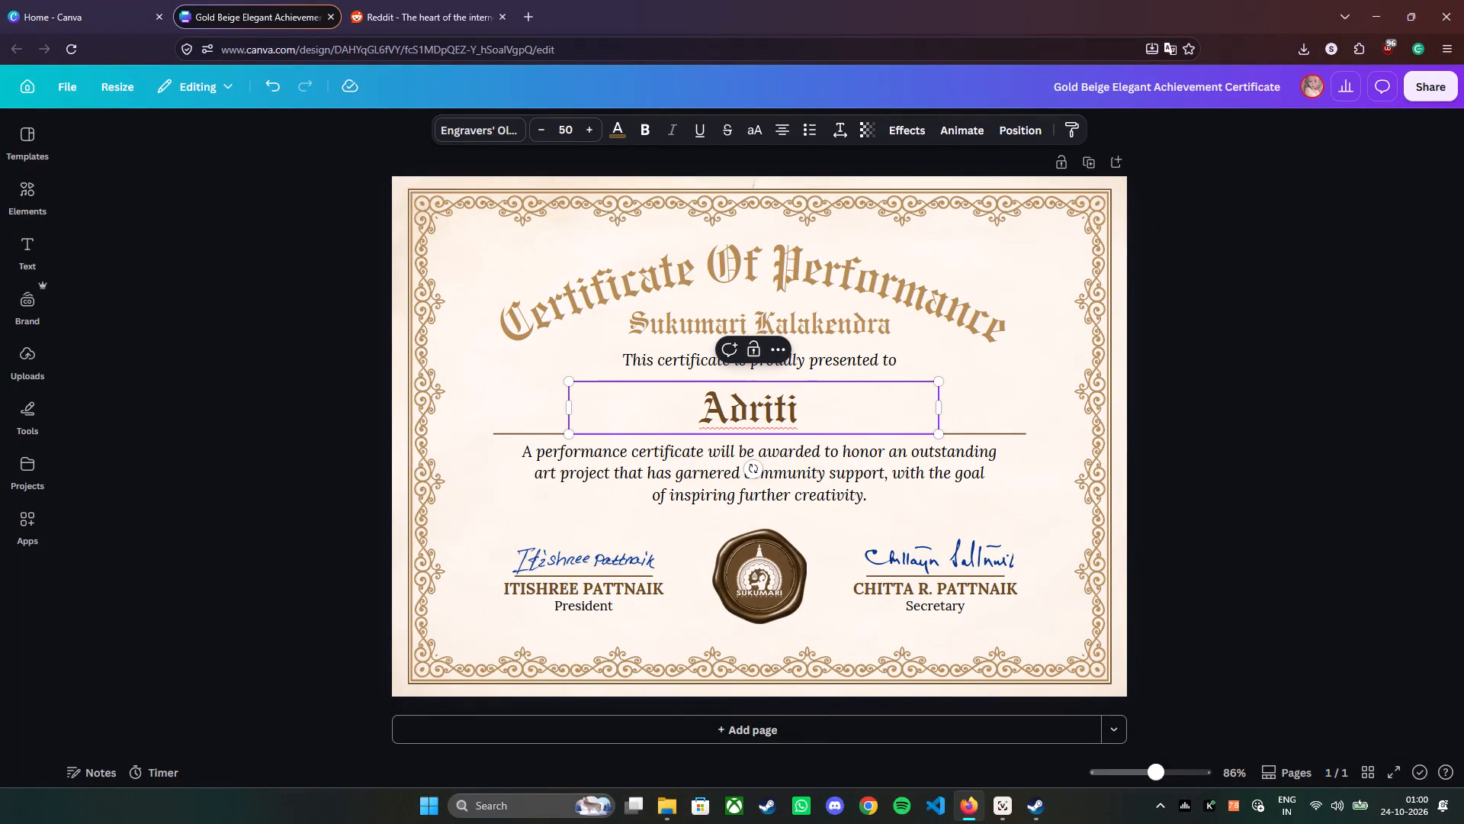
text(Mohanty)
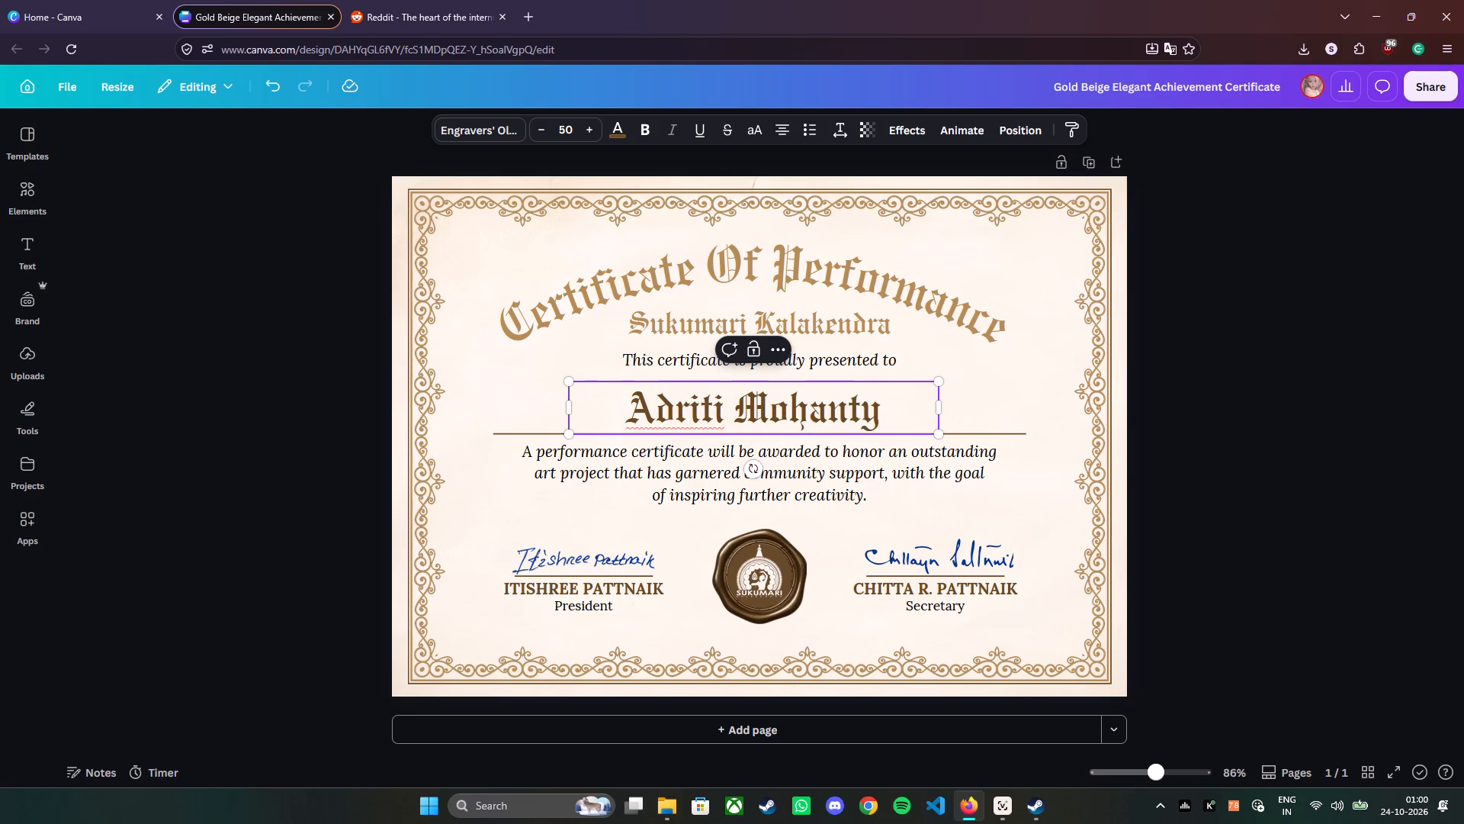
click(1059, 372)
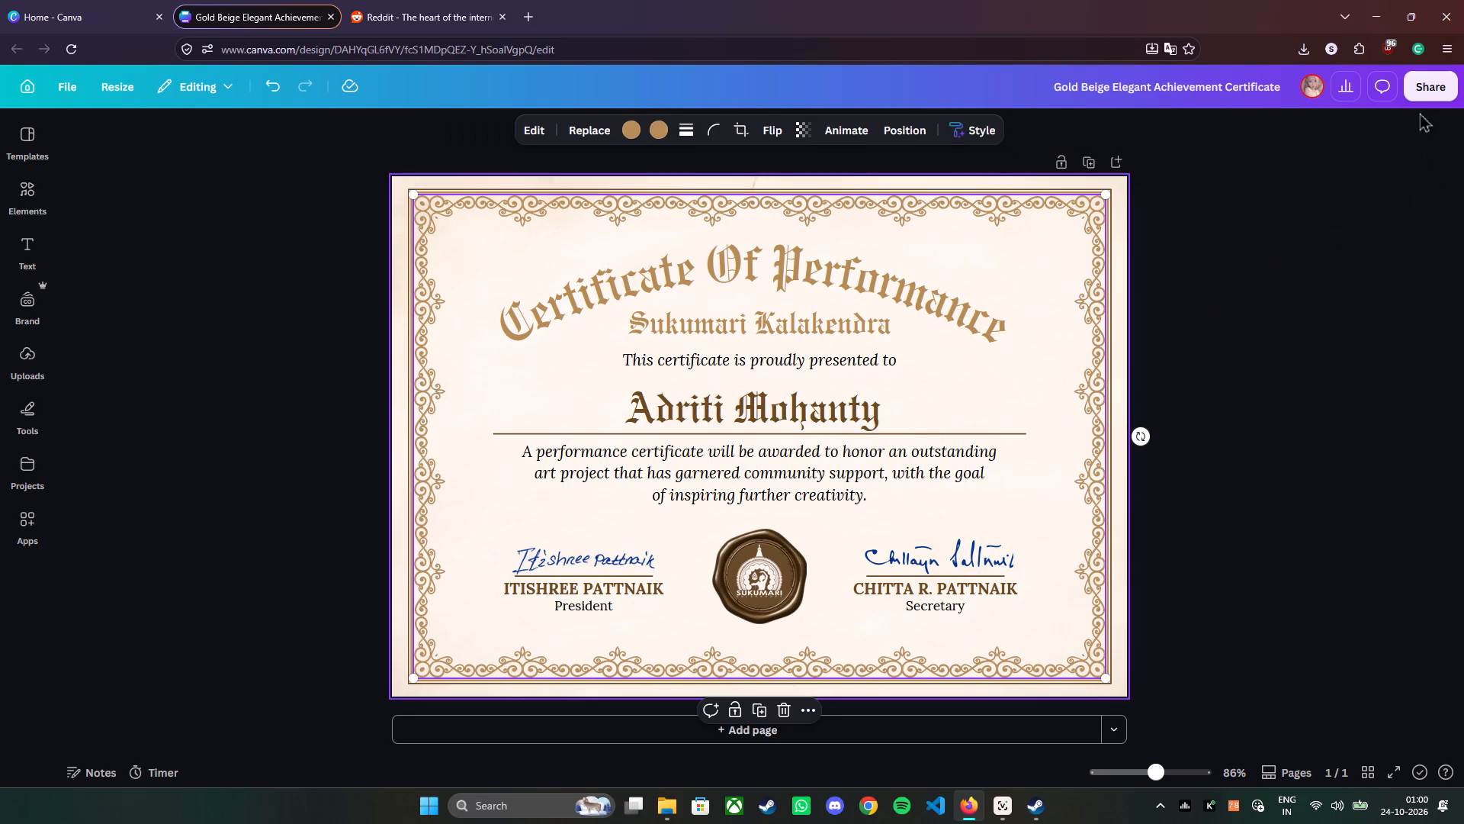
Download the updated certificate as a high-quality PNG at the 3.125 size multiplier.
click(1421, 98)
click(1204, 455)
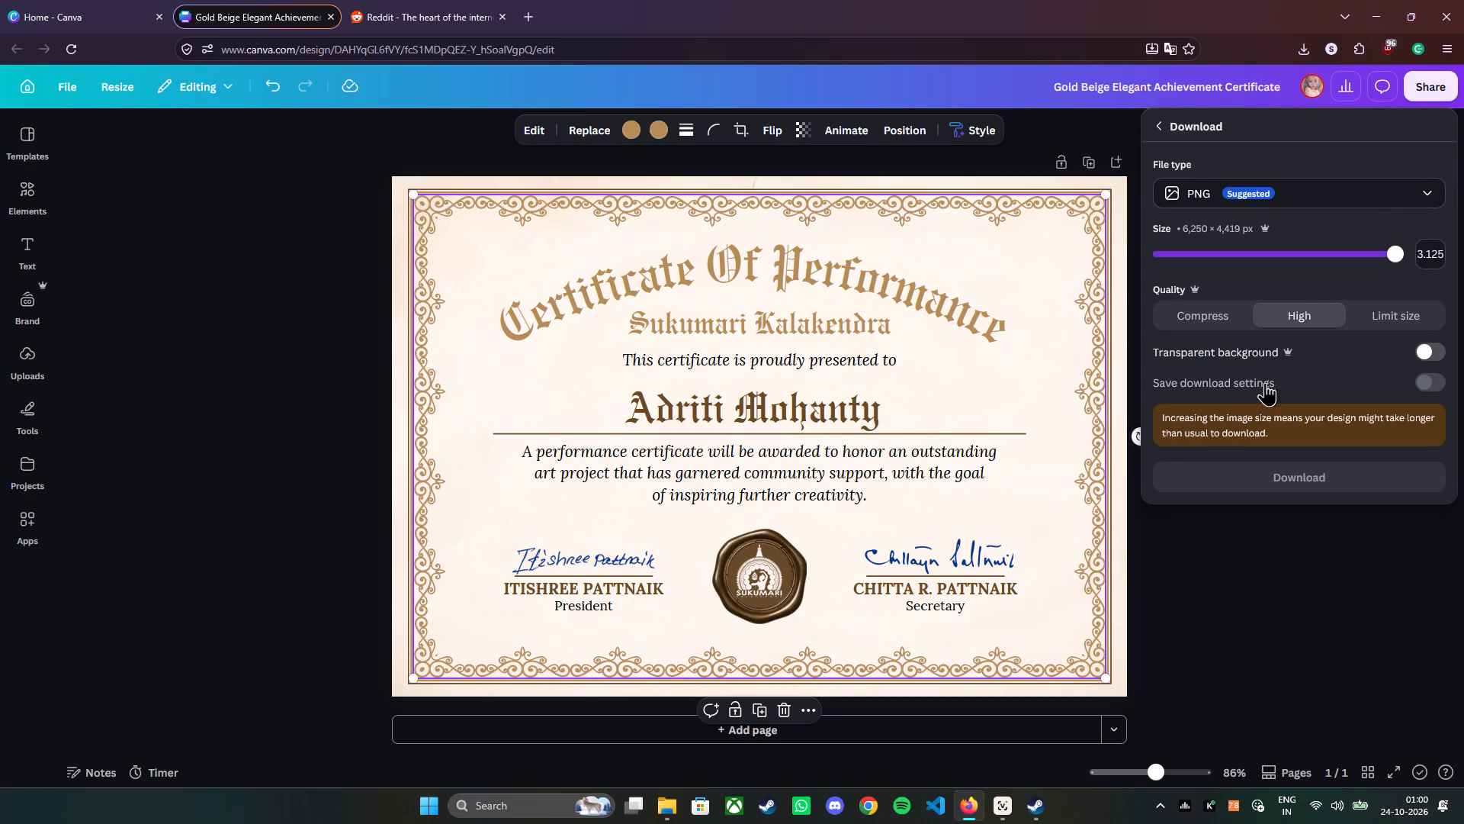
click(1277, 472)
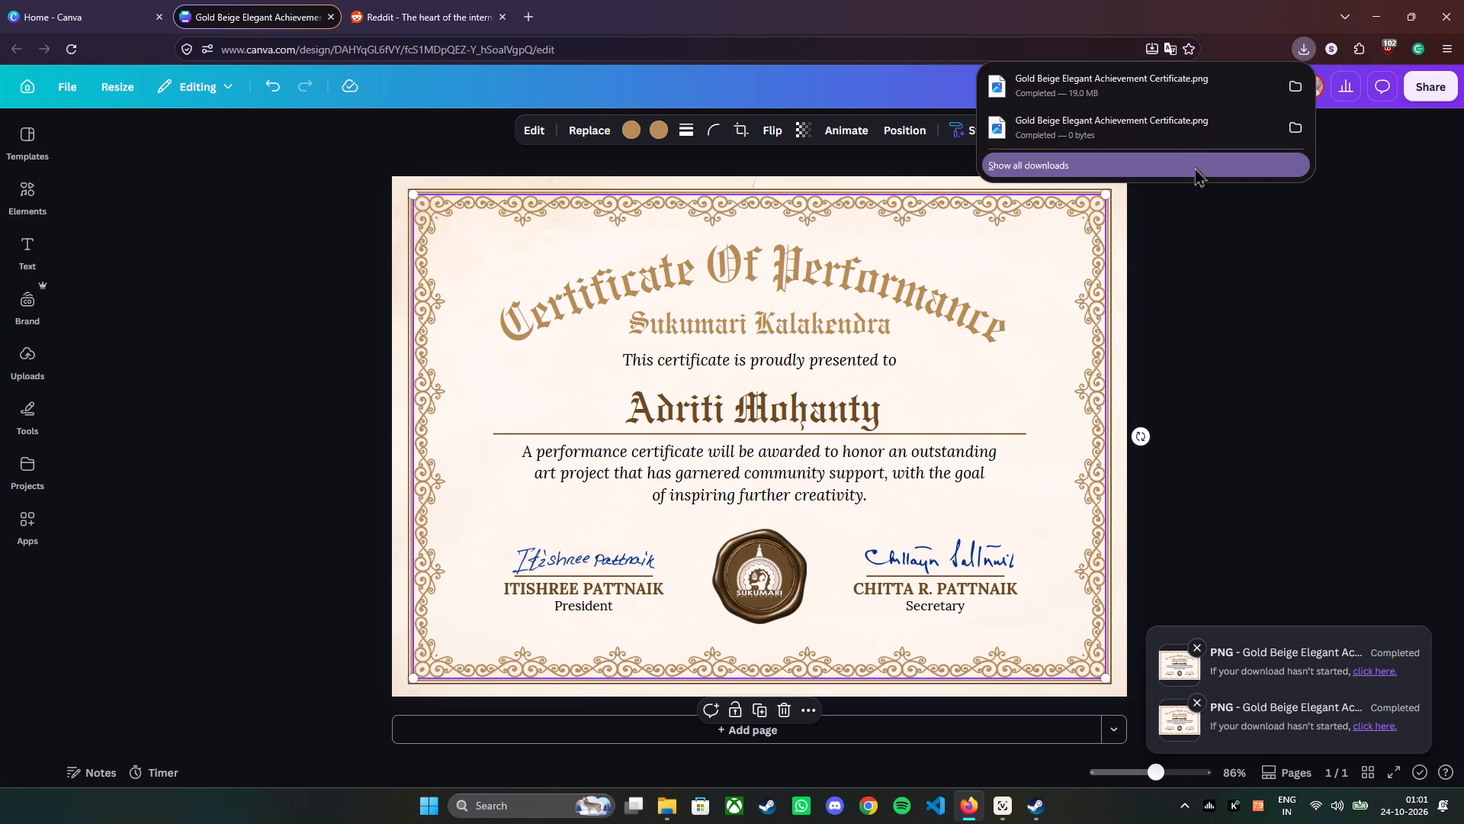
triple_click(724, 413)
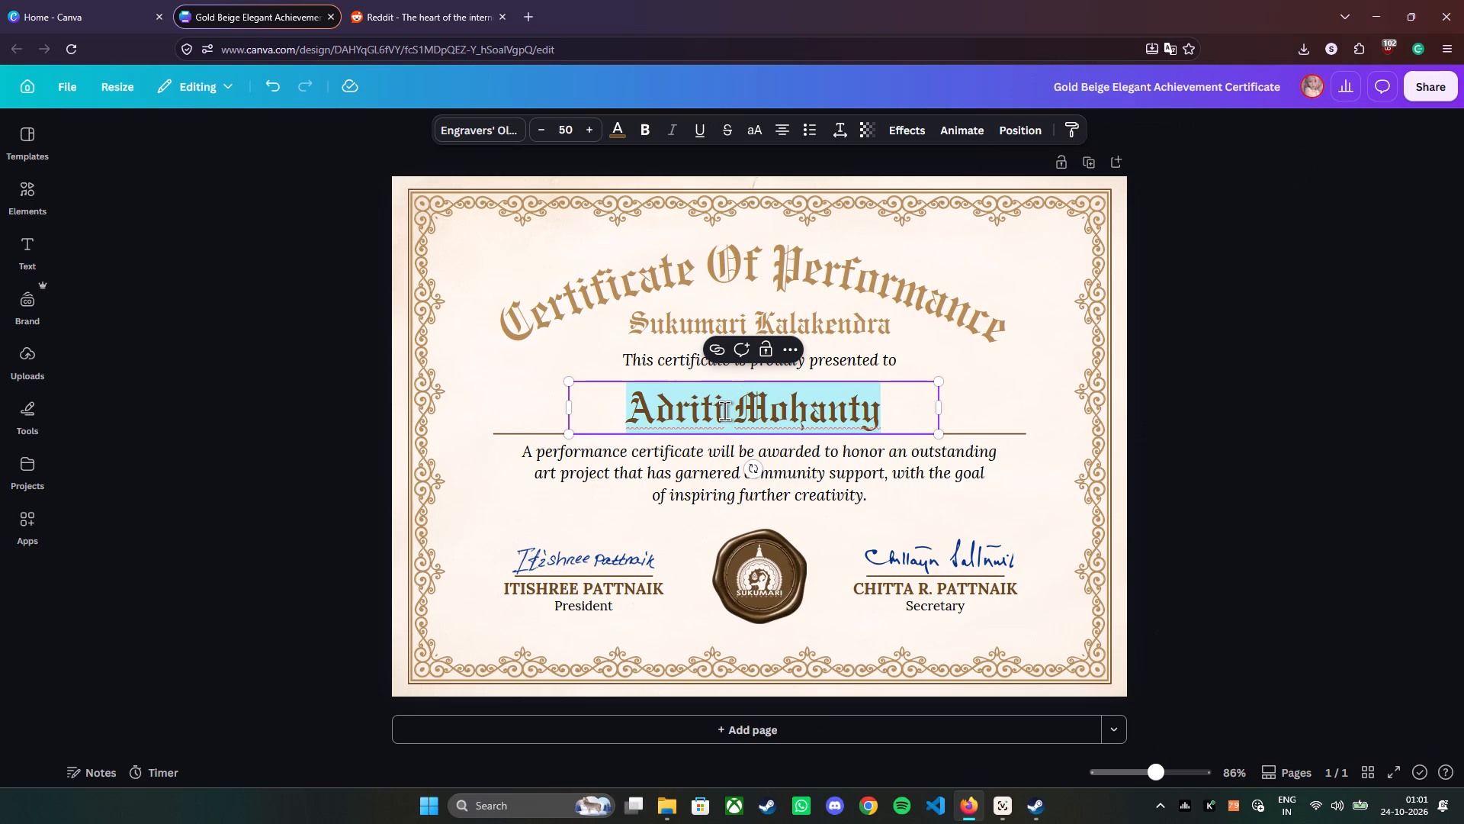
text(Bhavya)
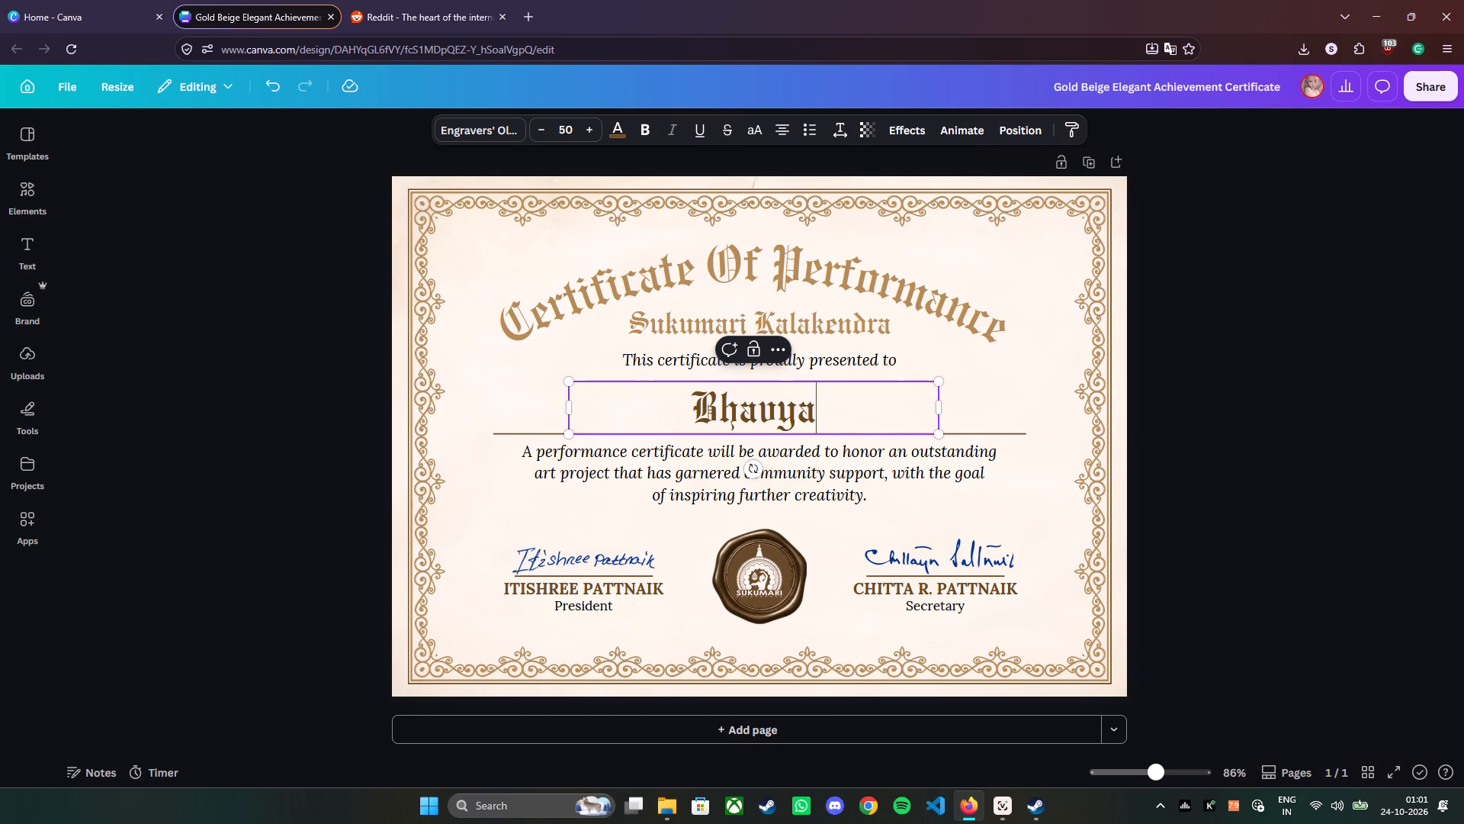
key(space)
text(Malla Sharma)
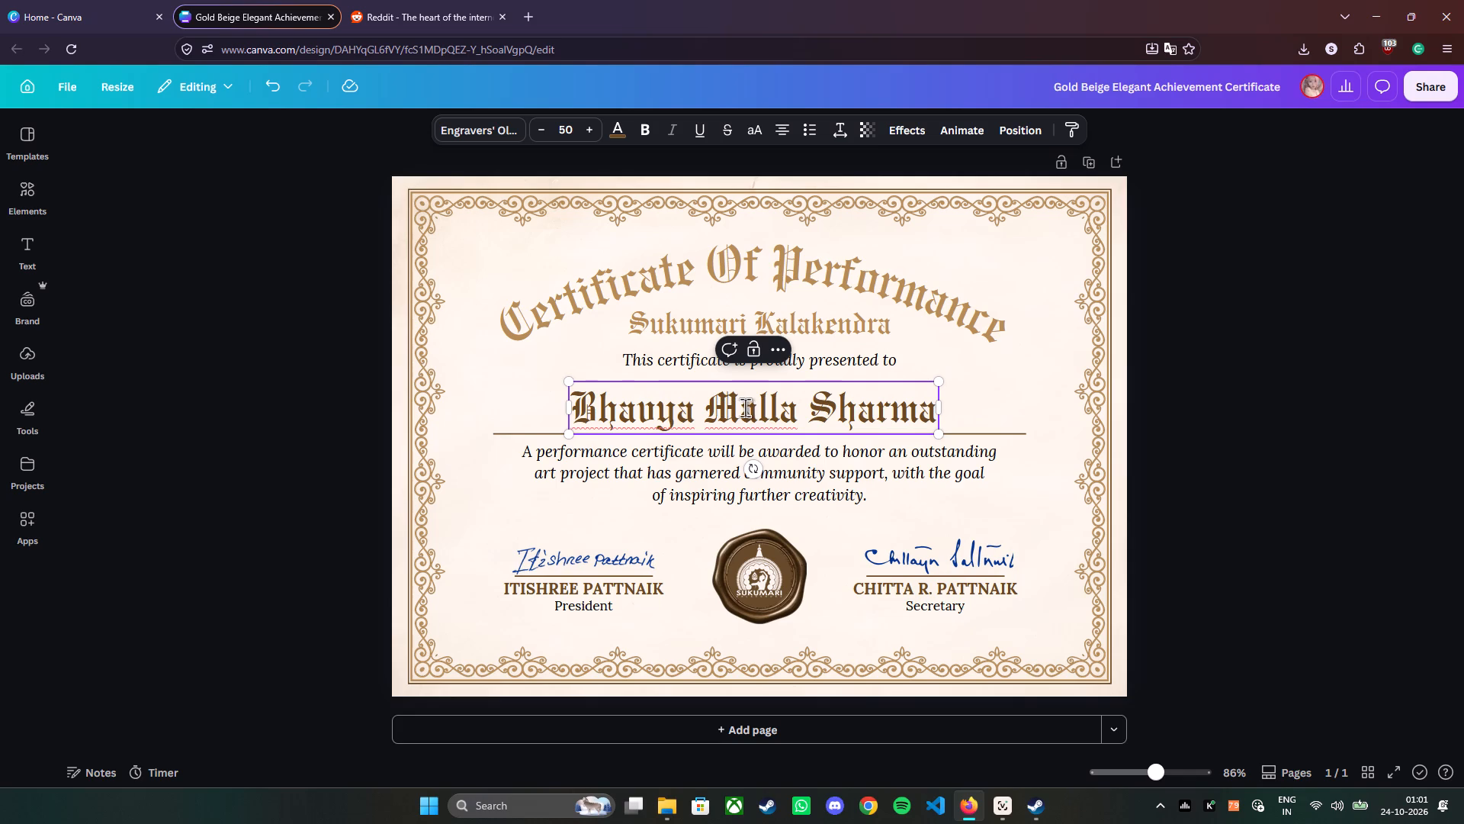
double_click(875, 411)
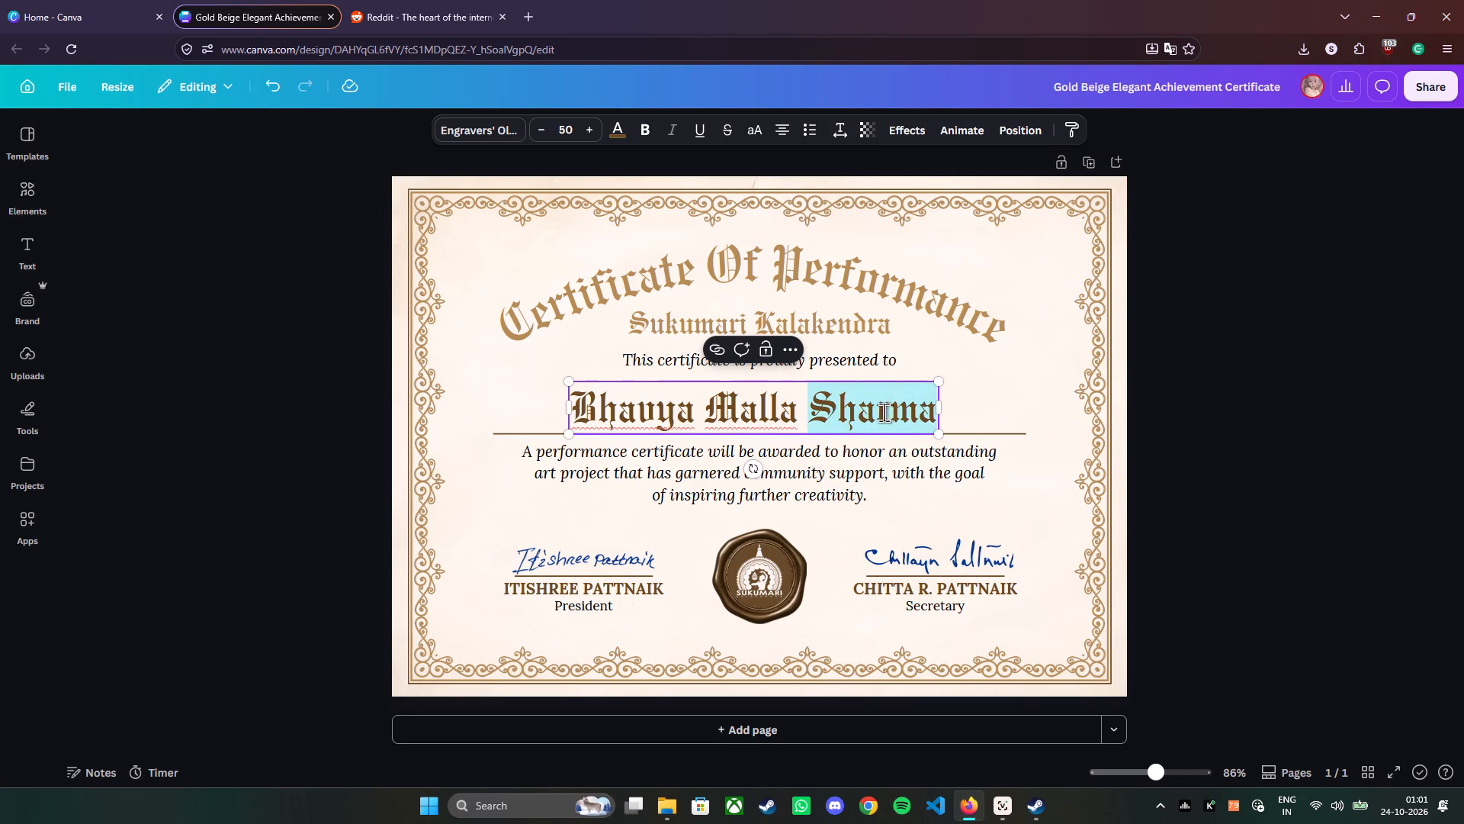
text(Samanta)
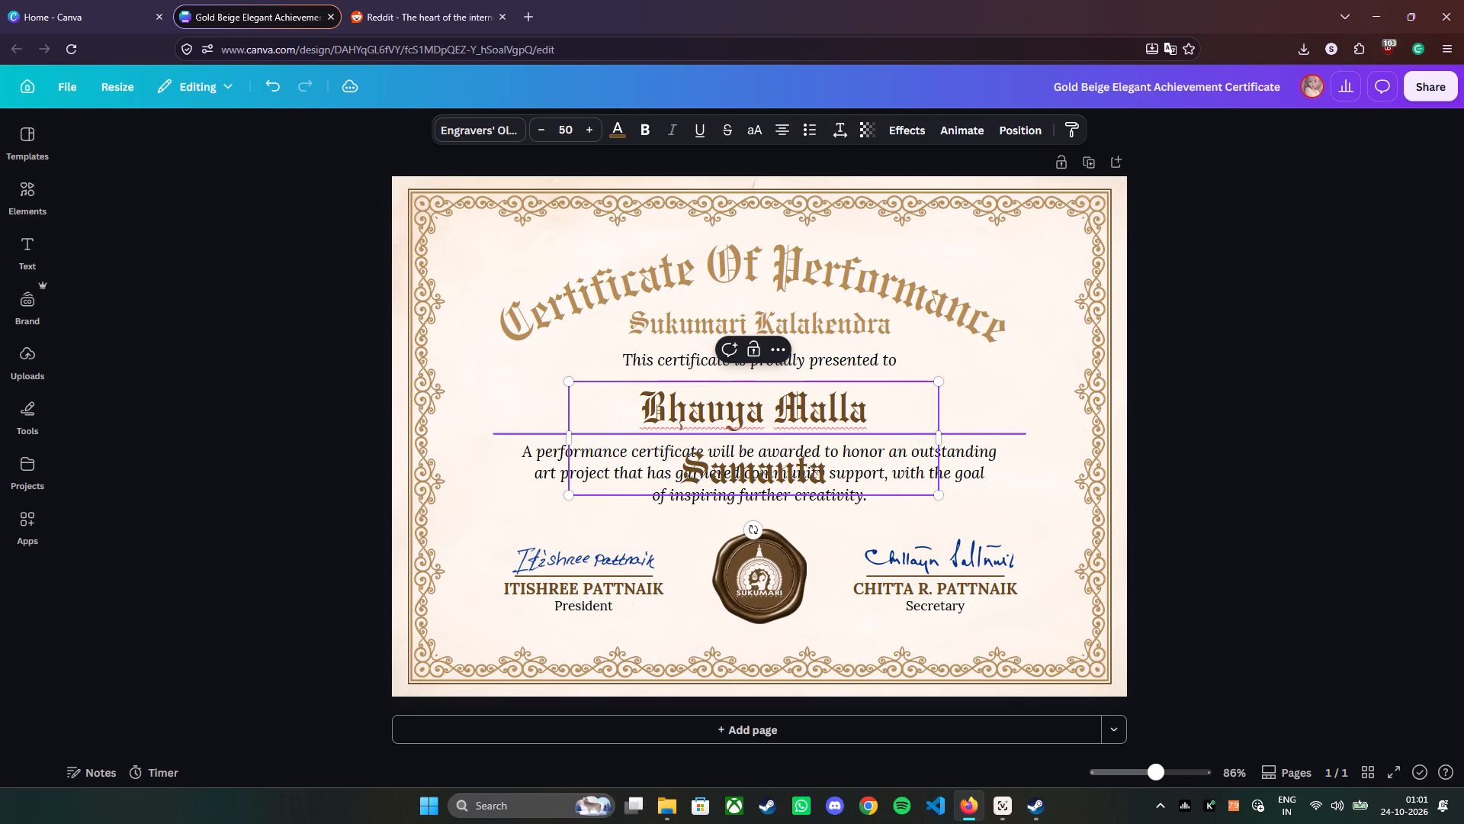
Widen the recipient name's text box to about the underline's length so the name fits on one line, and centre it above the line.
click(939, 433)
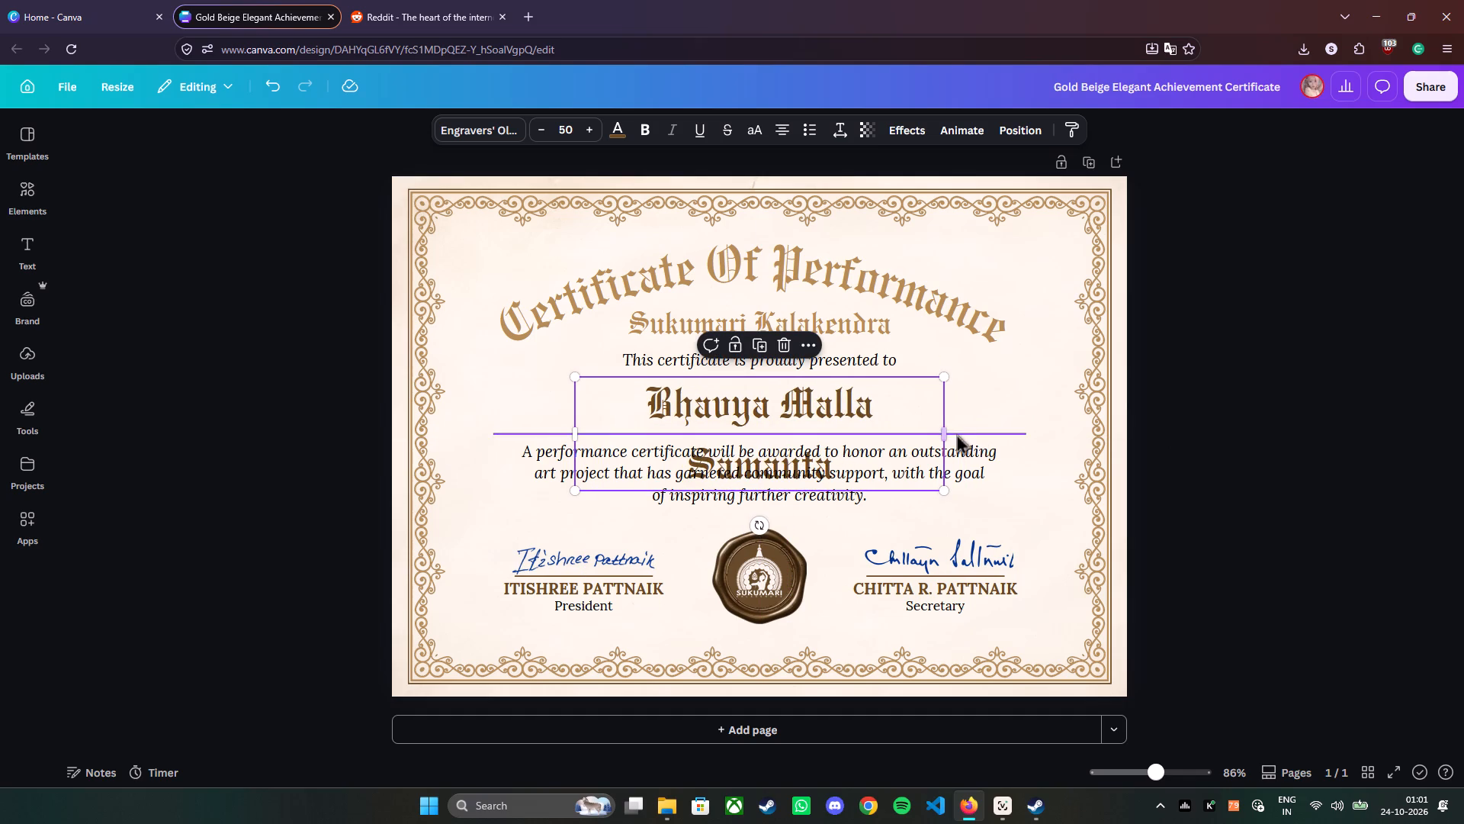
drag(945, 434, 1025, 428)
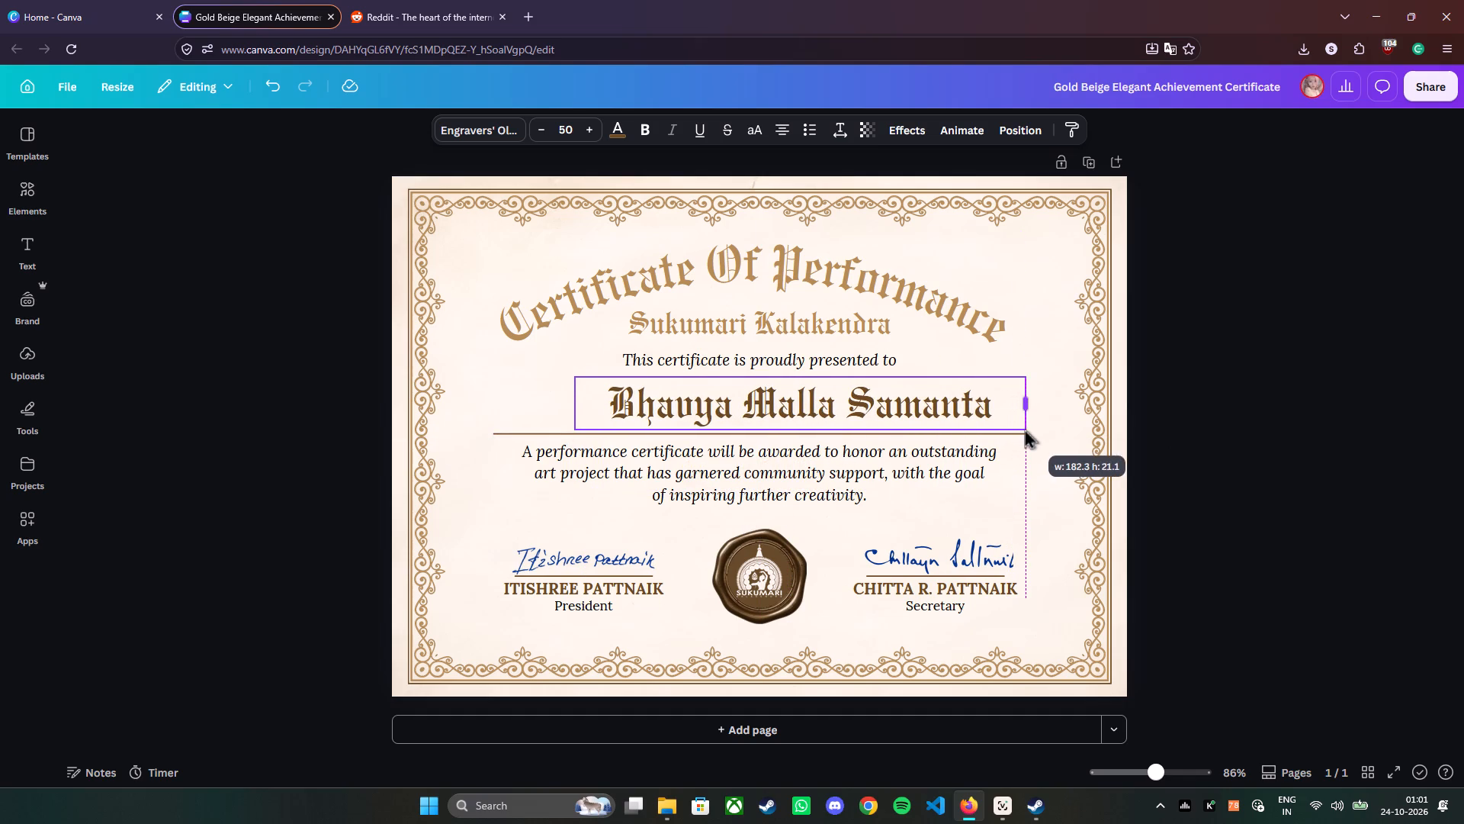
drag(1025, 428, 1026, 428)
drag(573, 398, 555, 398)
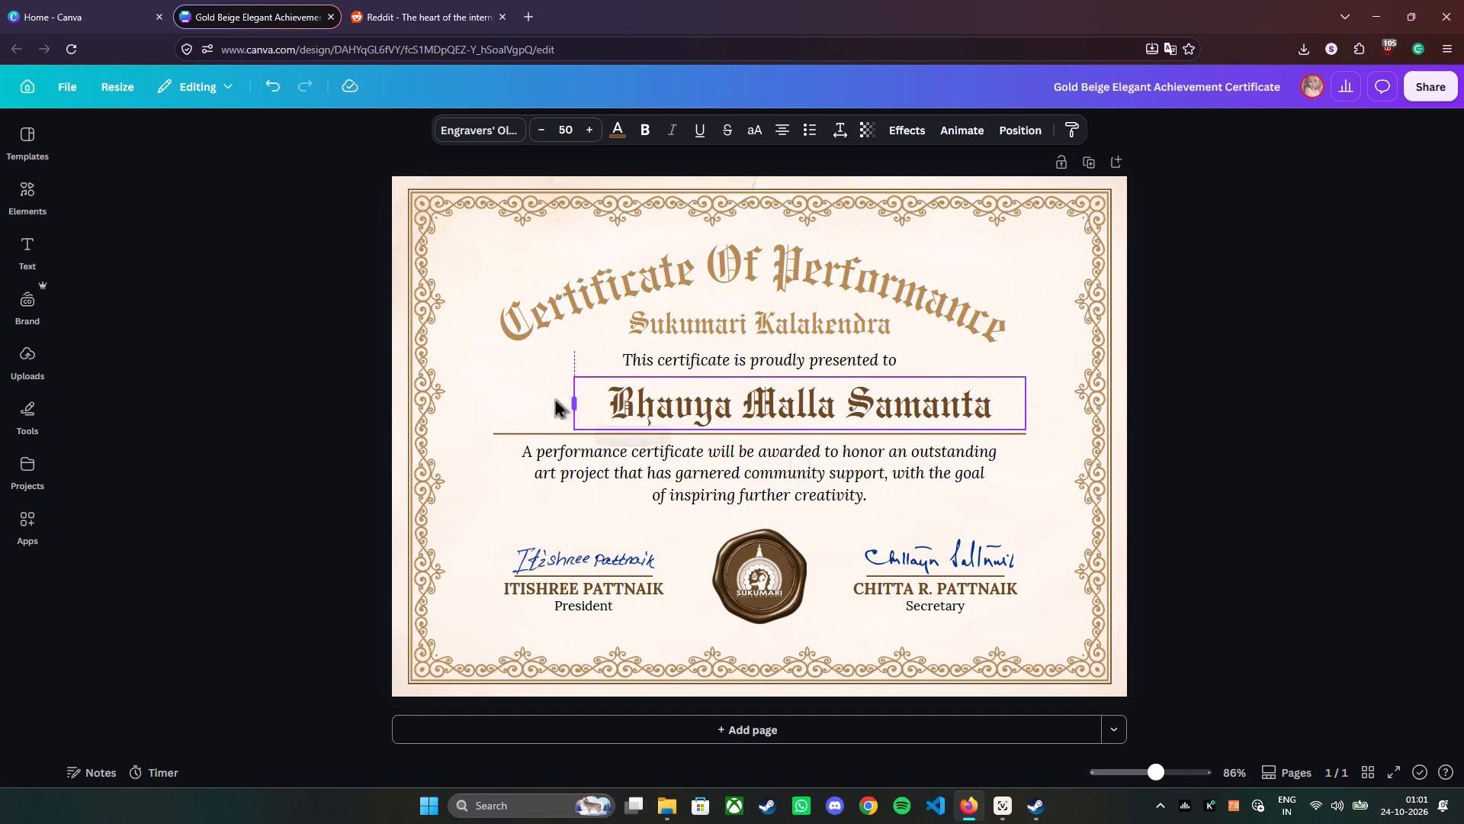
drag(555, 398, 496, 398)
click(748, 399)
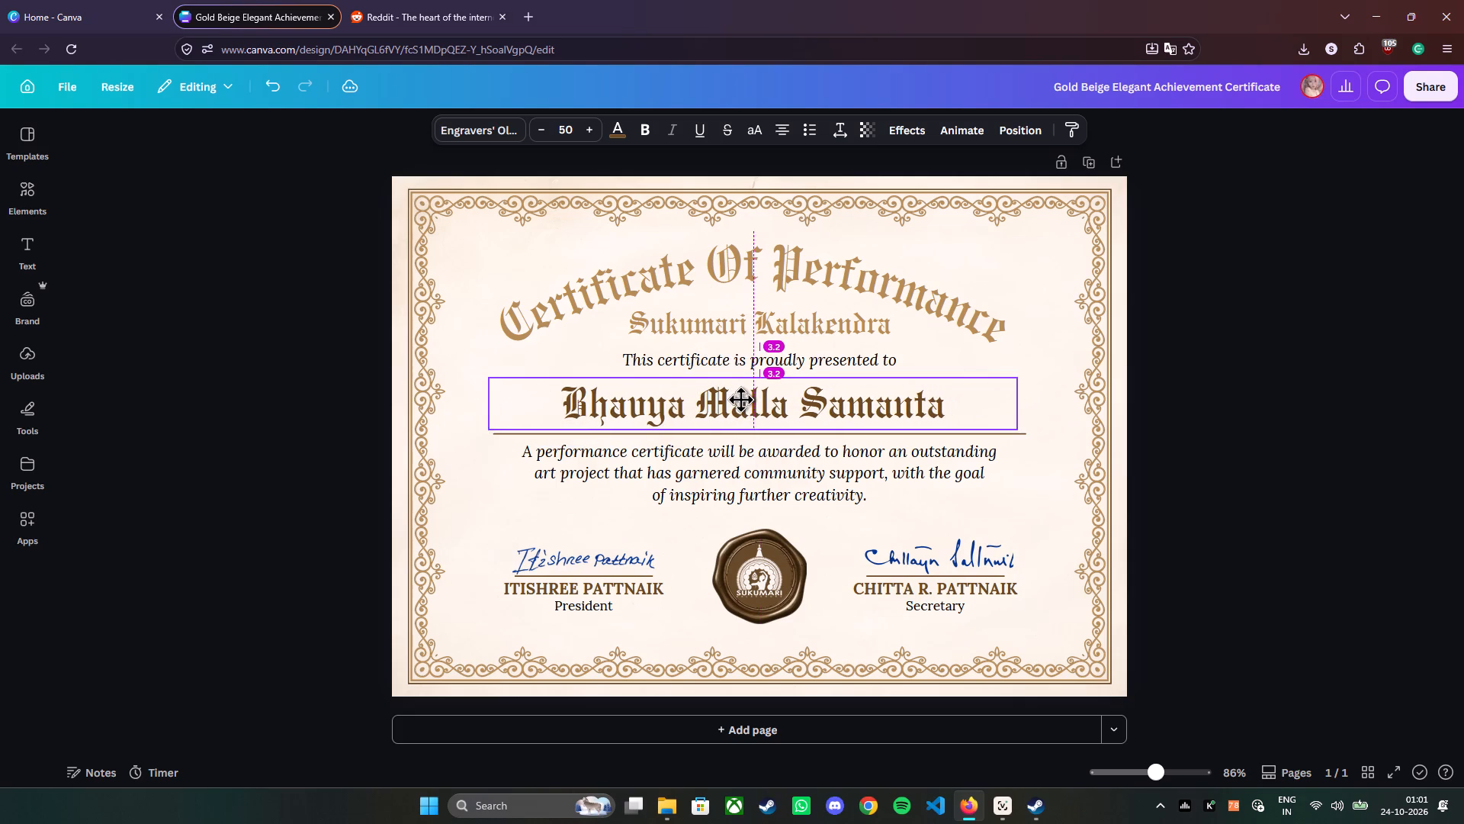
click(923, 408)
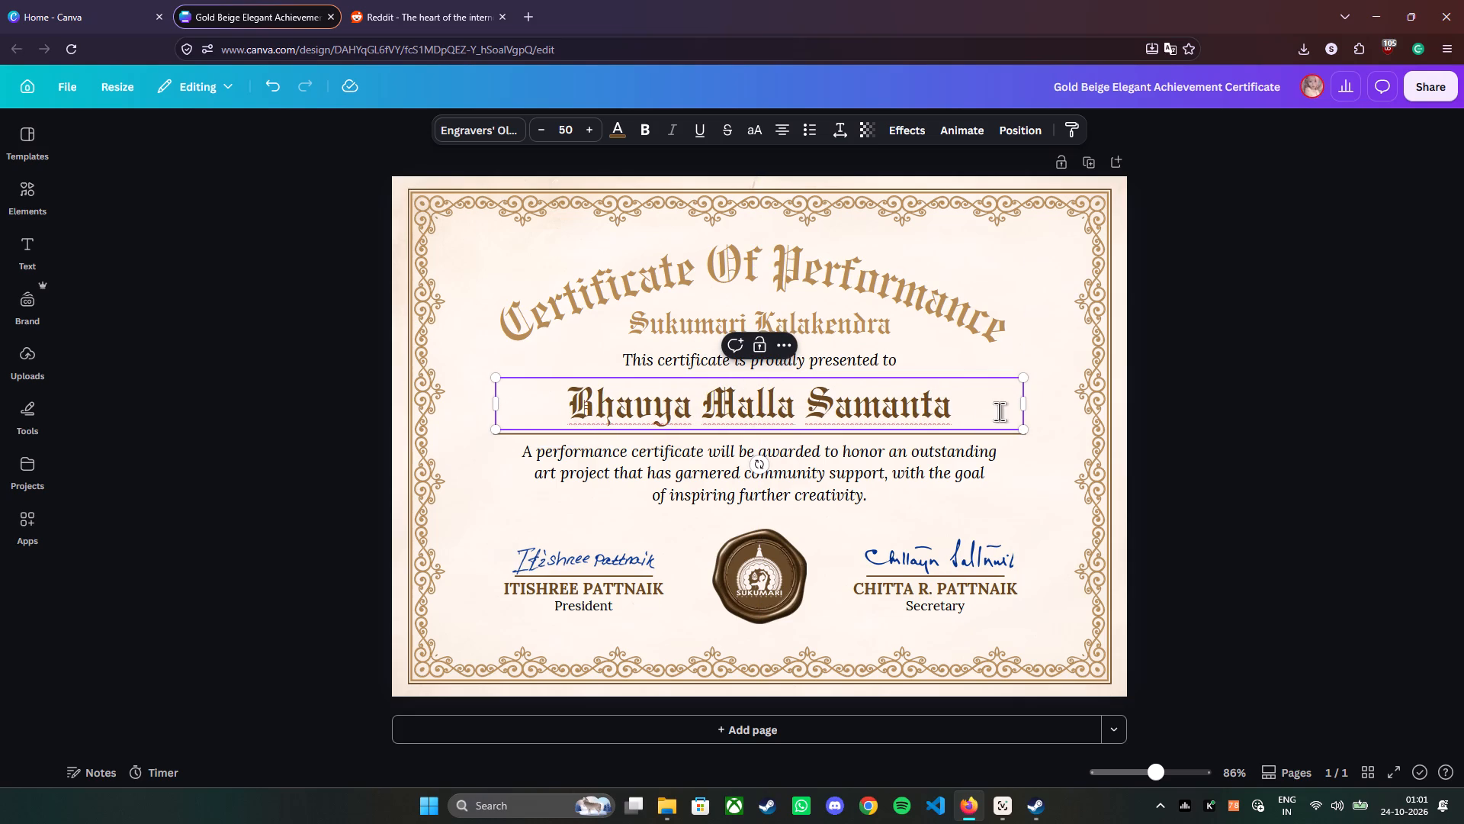
click(974, 411)
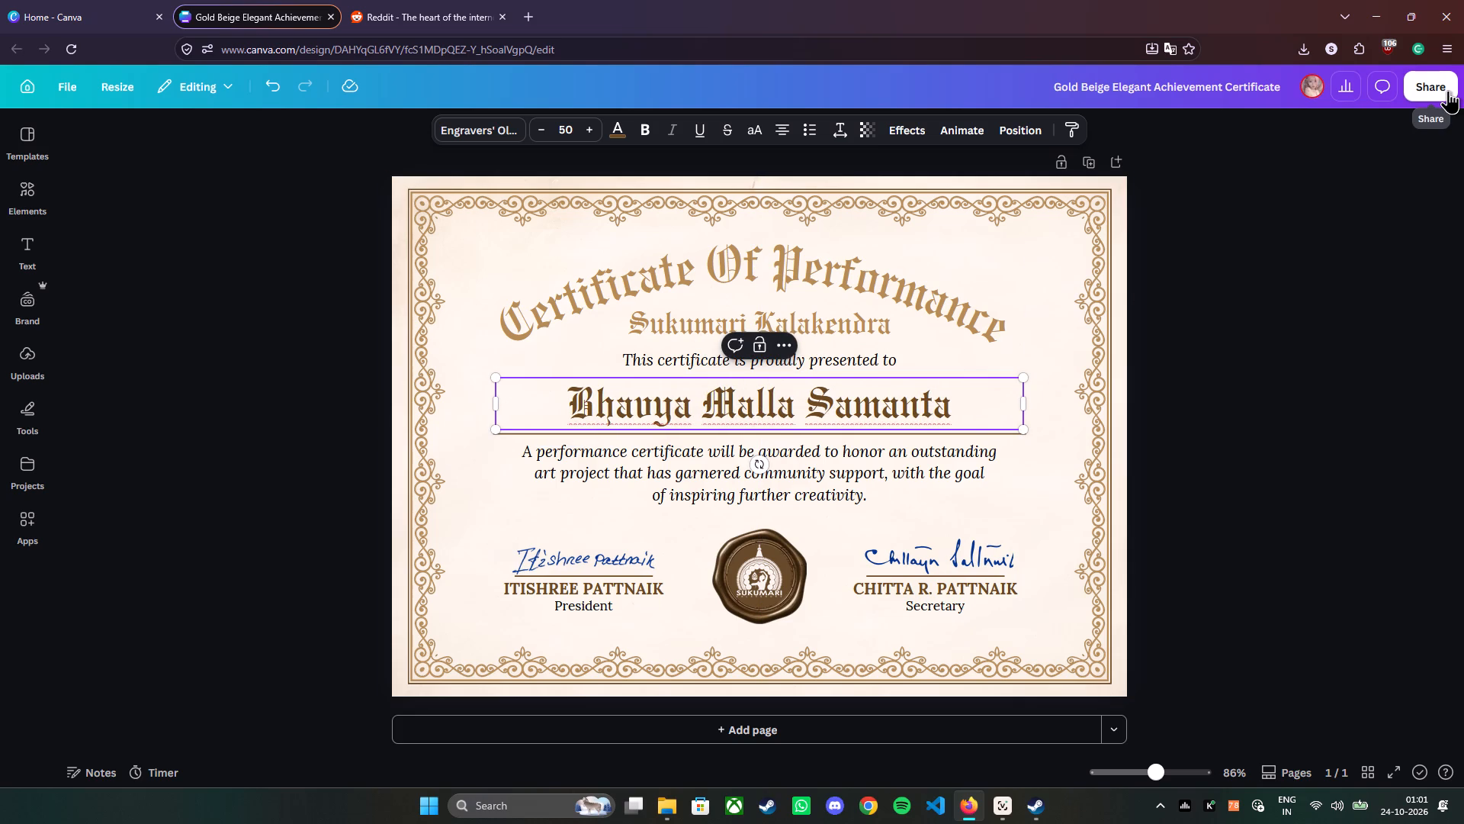
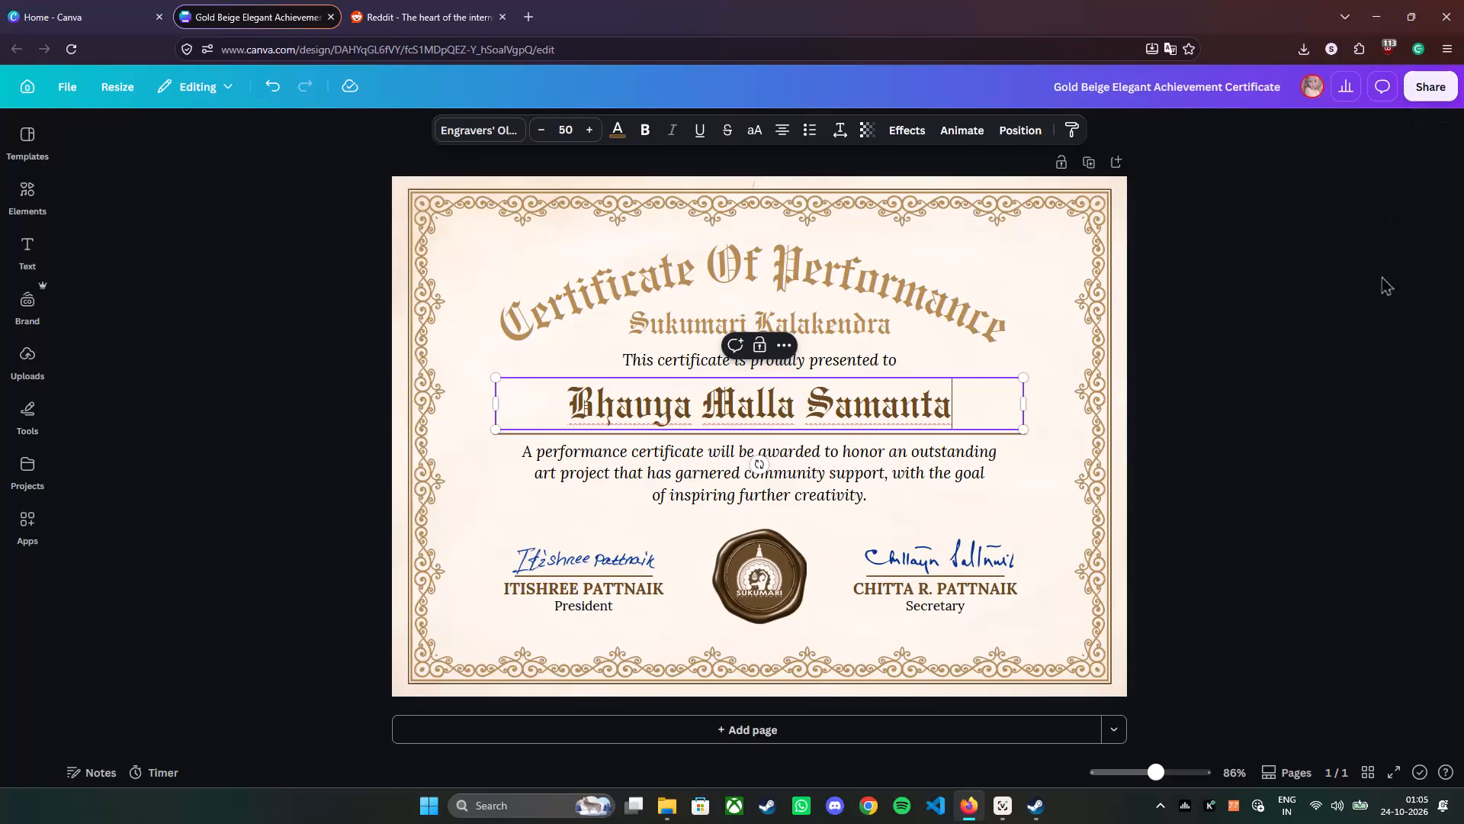
Download the certificate with the first name Bhavya as a high-quality PNG at the 3.125 size multiplier.
click(1305, 37)
click(1245, 41)
click(1459, 90)
click(1446, 89)
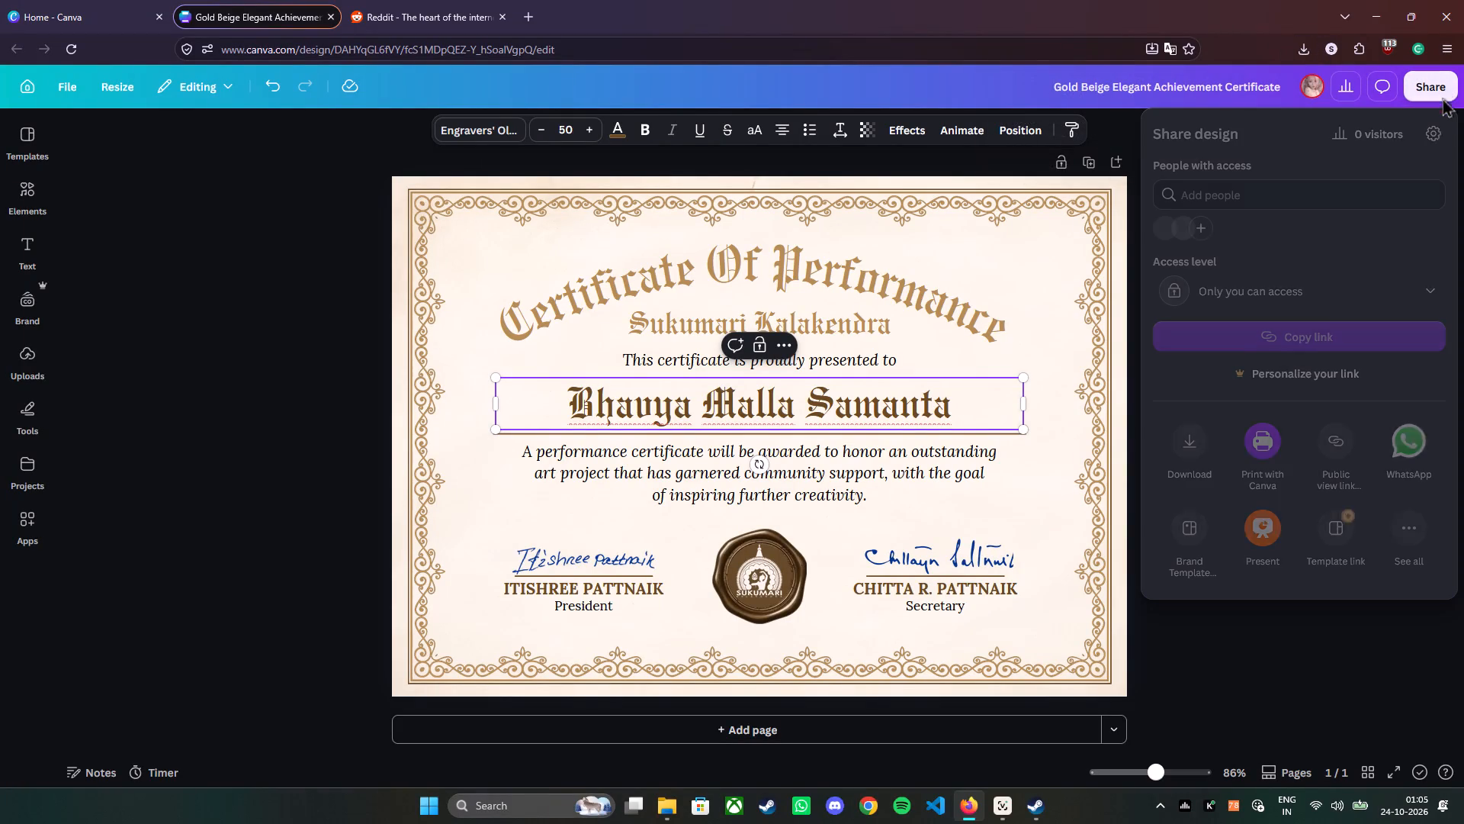
click(1206, 445)
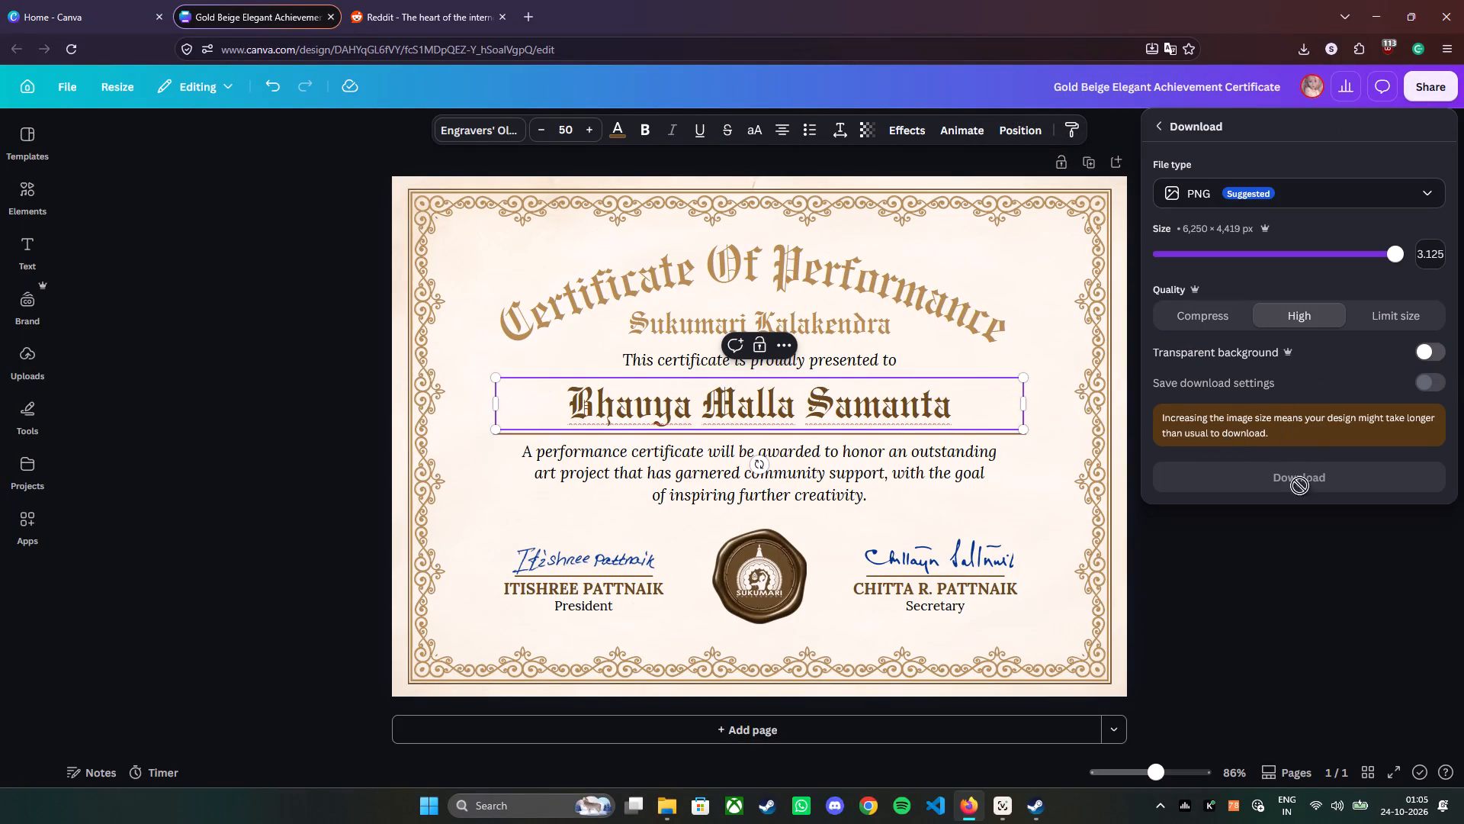
click(1290, 478)
scroll(1282, 676, down, 1)
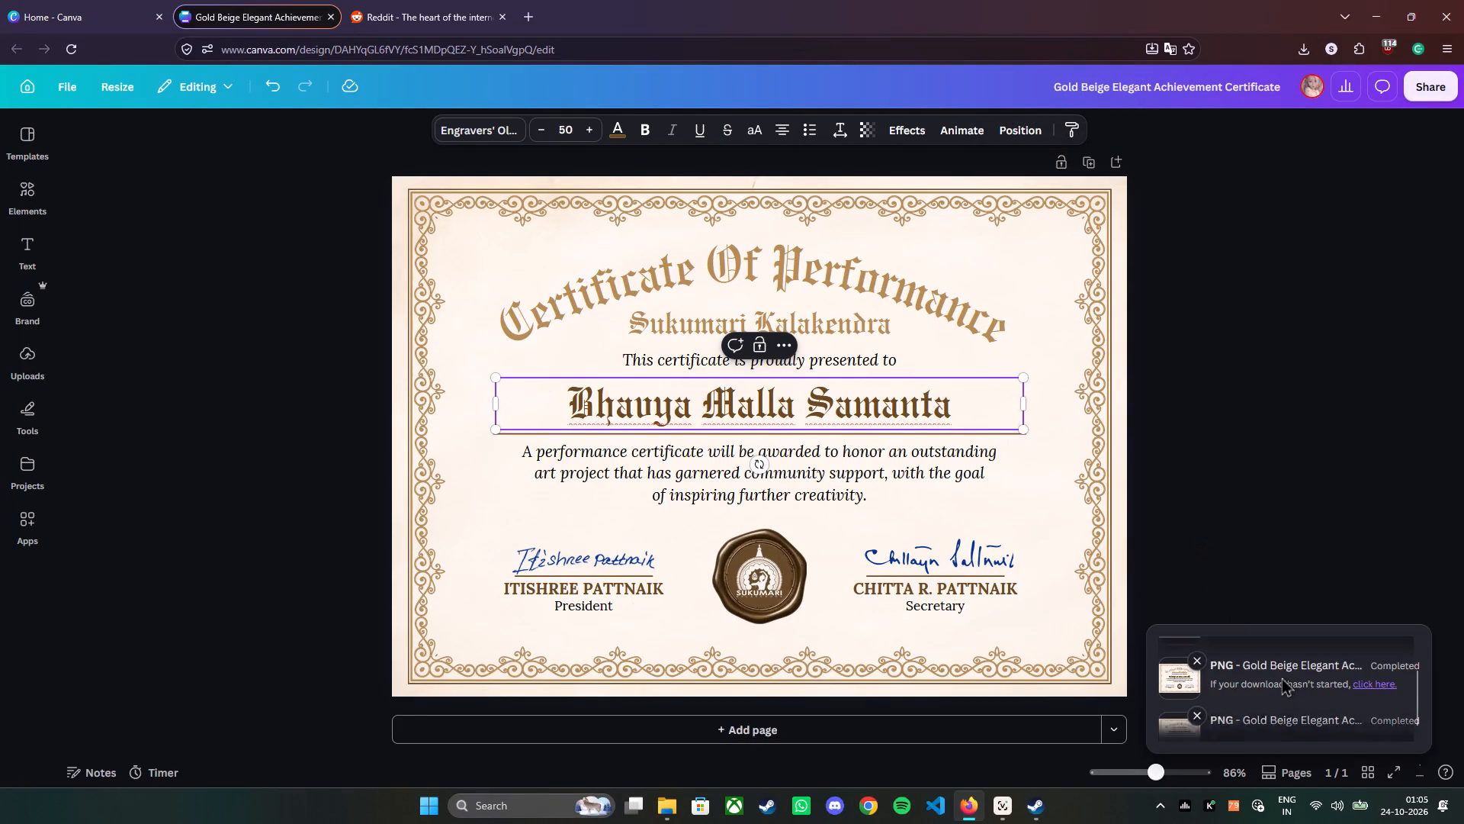
scroll(1282, 676, down, 1)
scroll(1282, 671, up, 1)
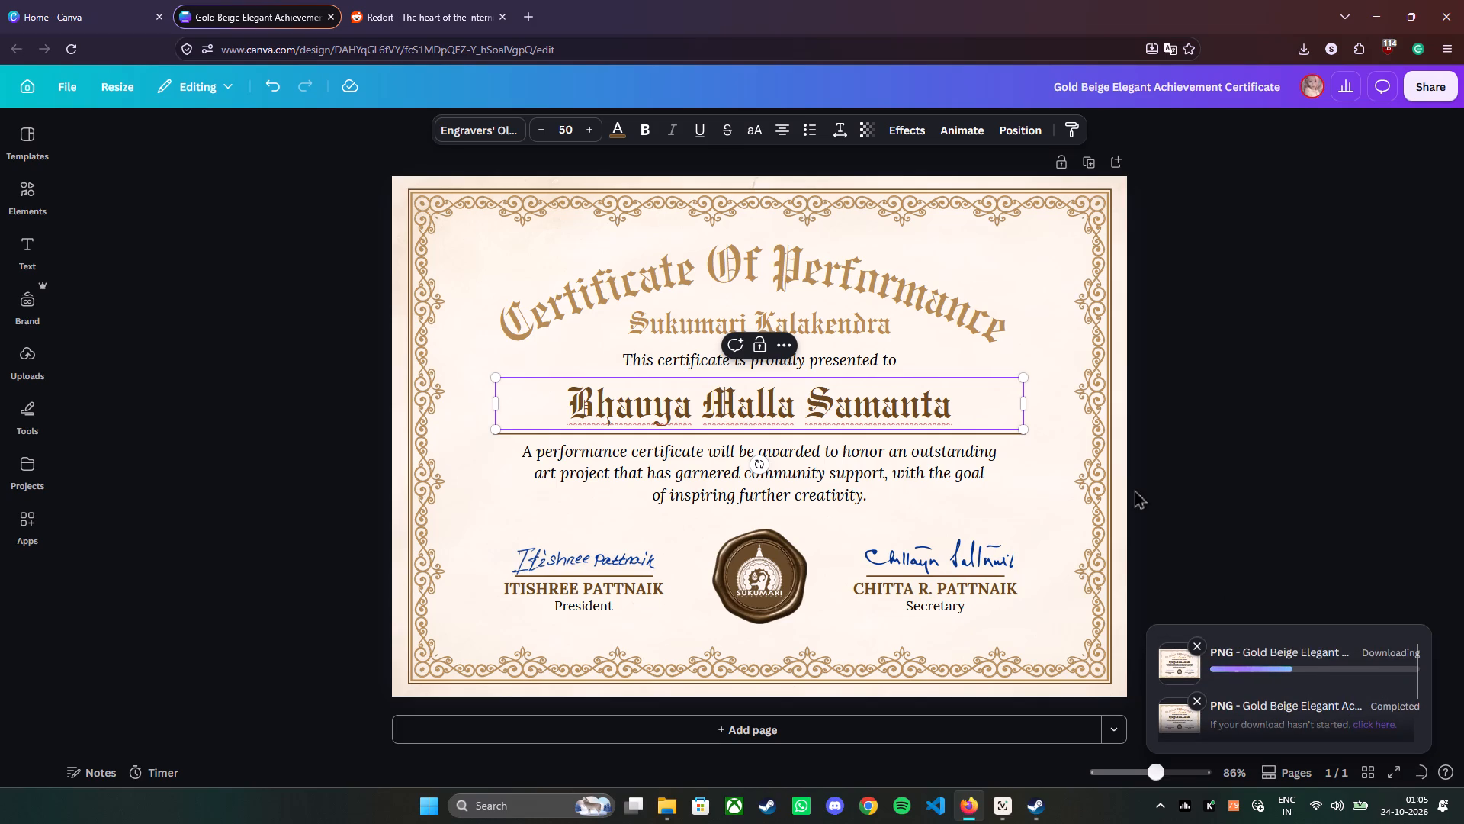
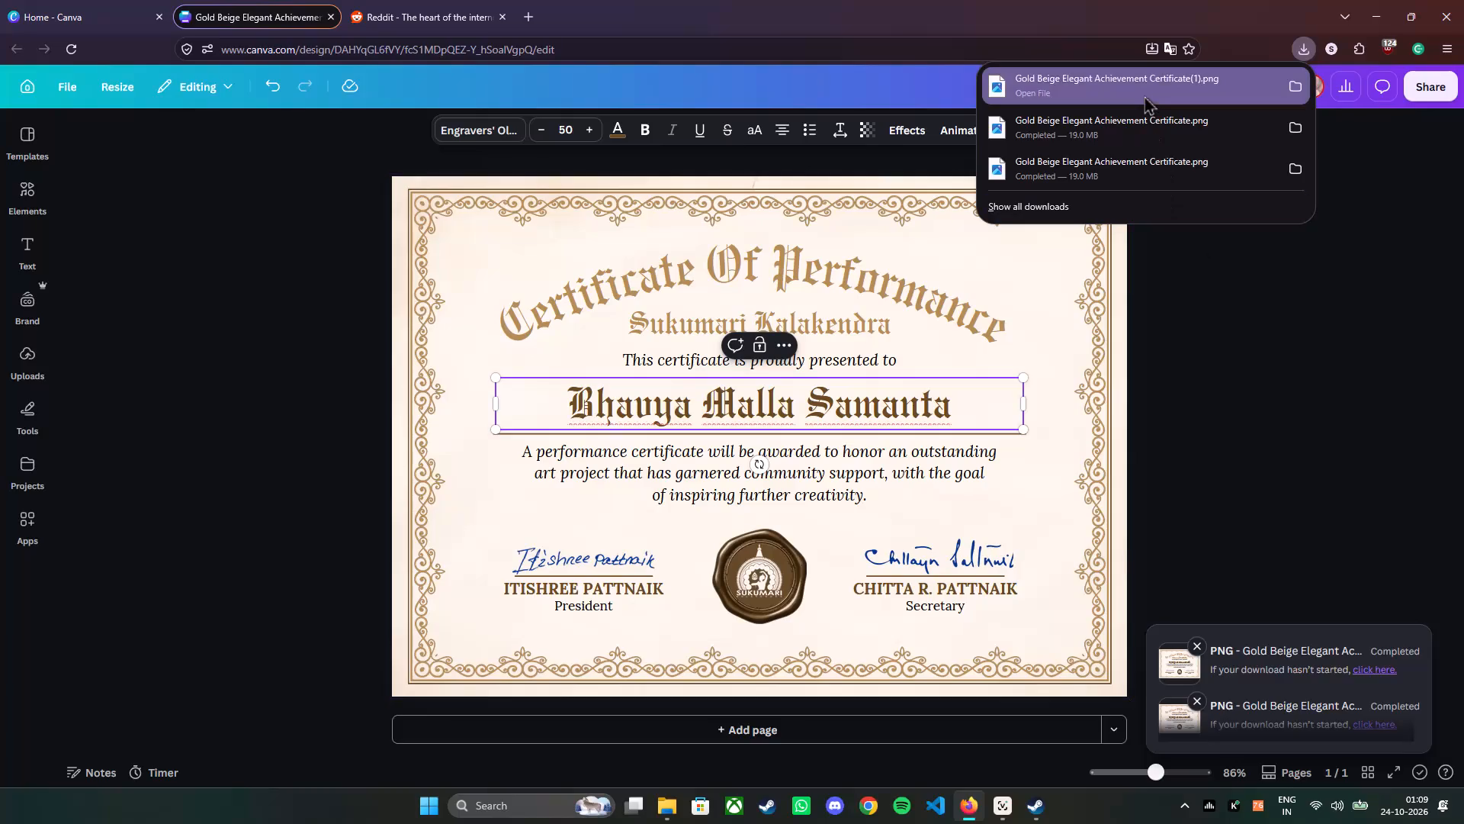
Open the newly downloaded certificate PNG to check it, and close the preview.
click(1145, 95)
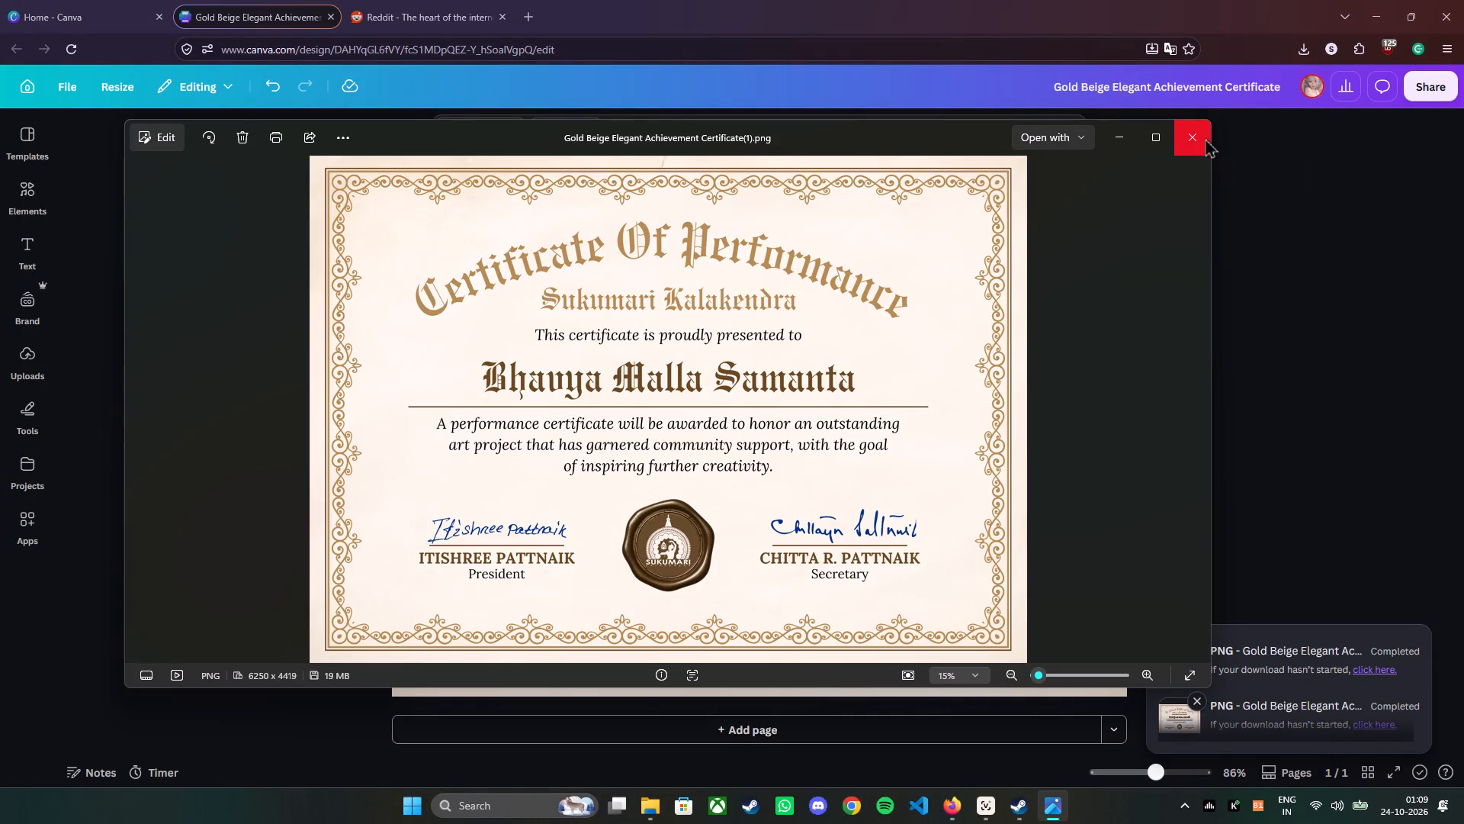
click(1206, 137)
Replace the recipient name on the certificate with the next recipient's full name, first name Aparijita.
triple_click(801, 385)
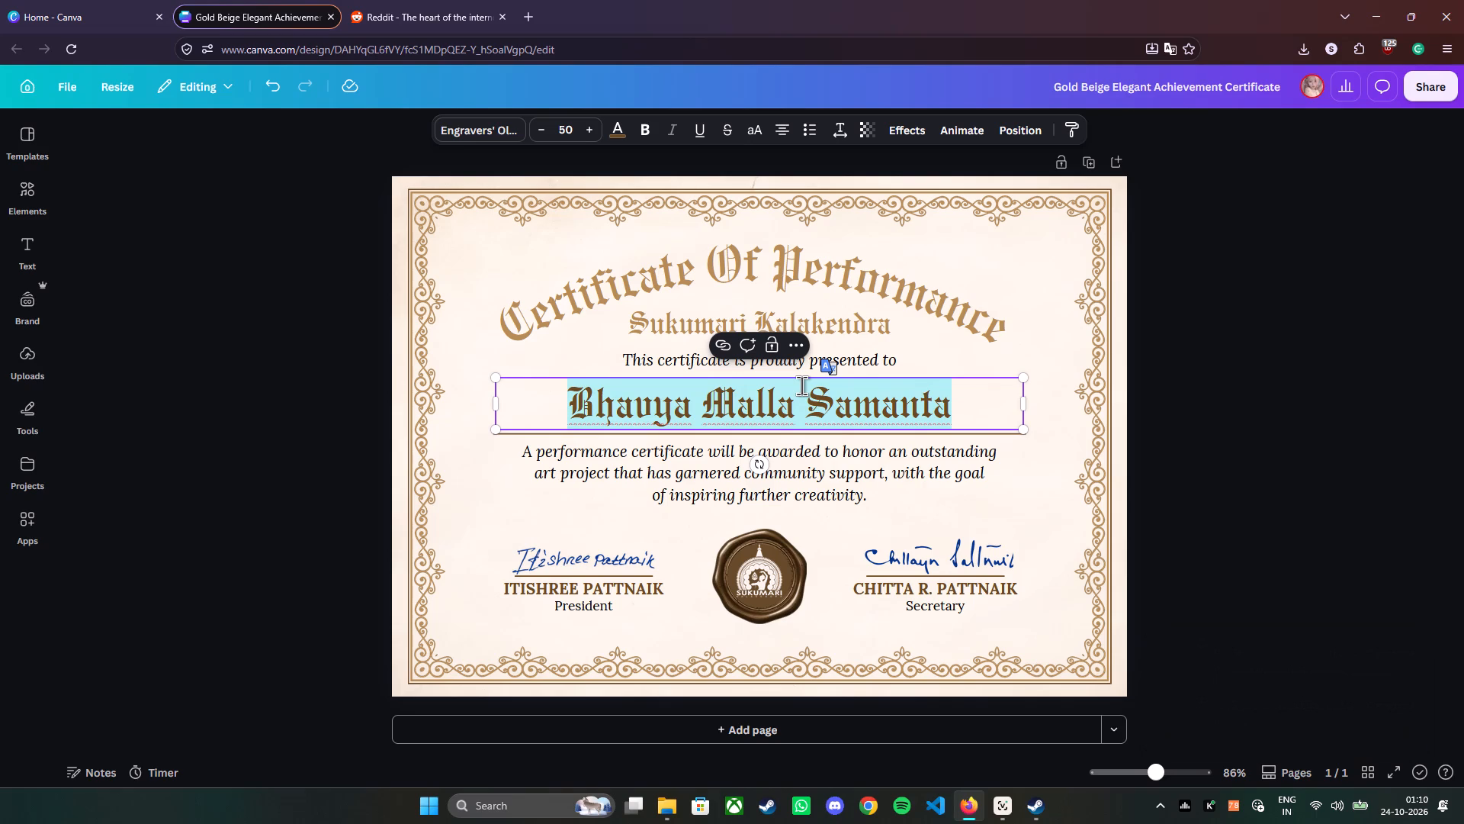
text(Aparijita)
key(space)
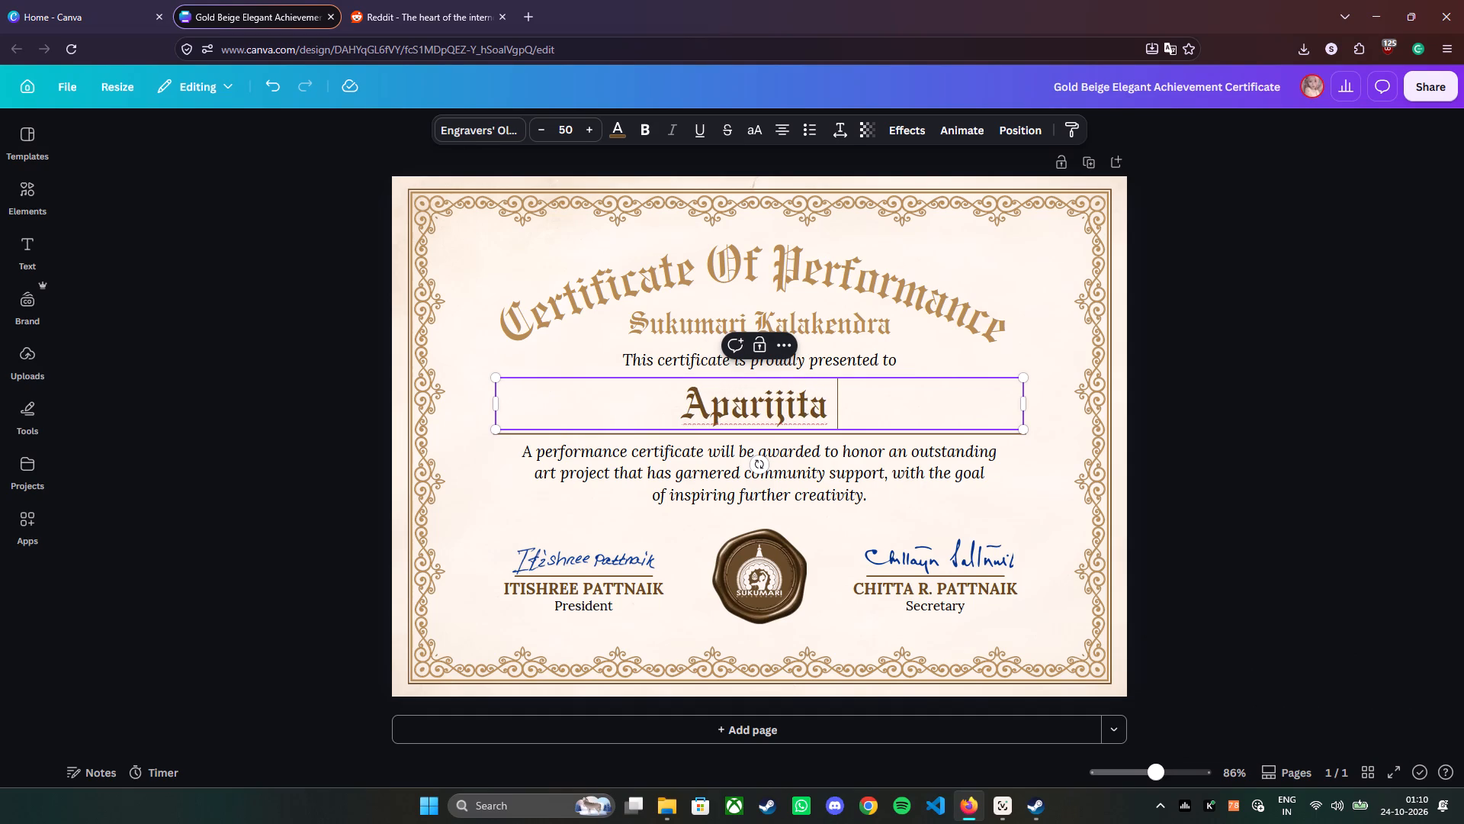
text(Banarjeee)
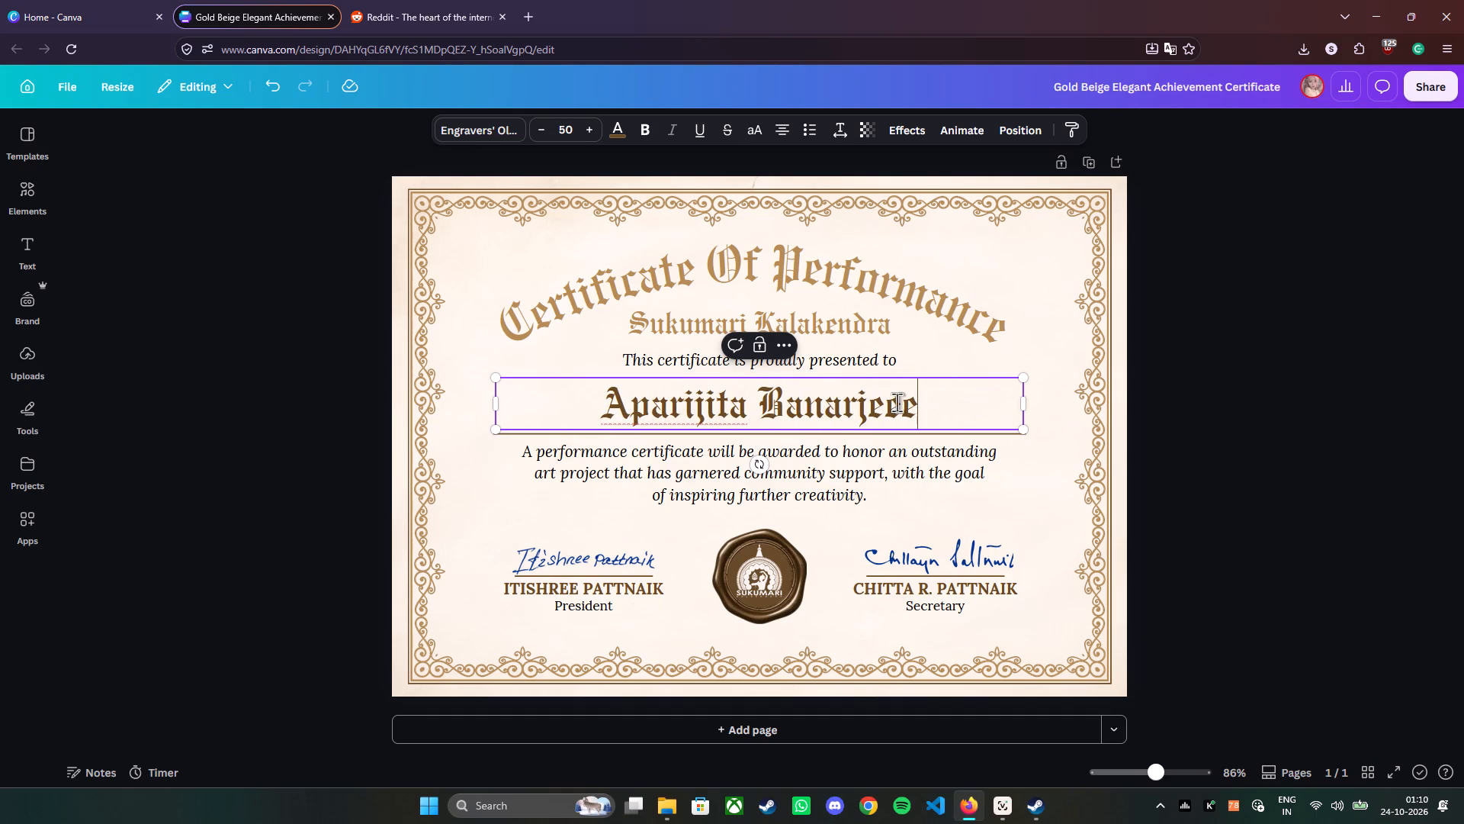
Search the web in a new tab for the recipient's surname to check its spelling, and return to the certificate.
double_click(872, 401)
key(ctrl+c)
click(535, 14)
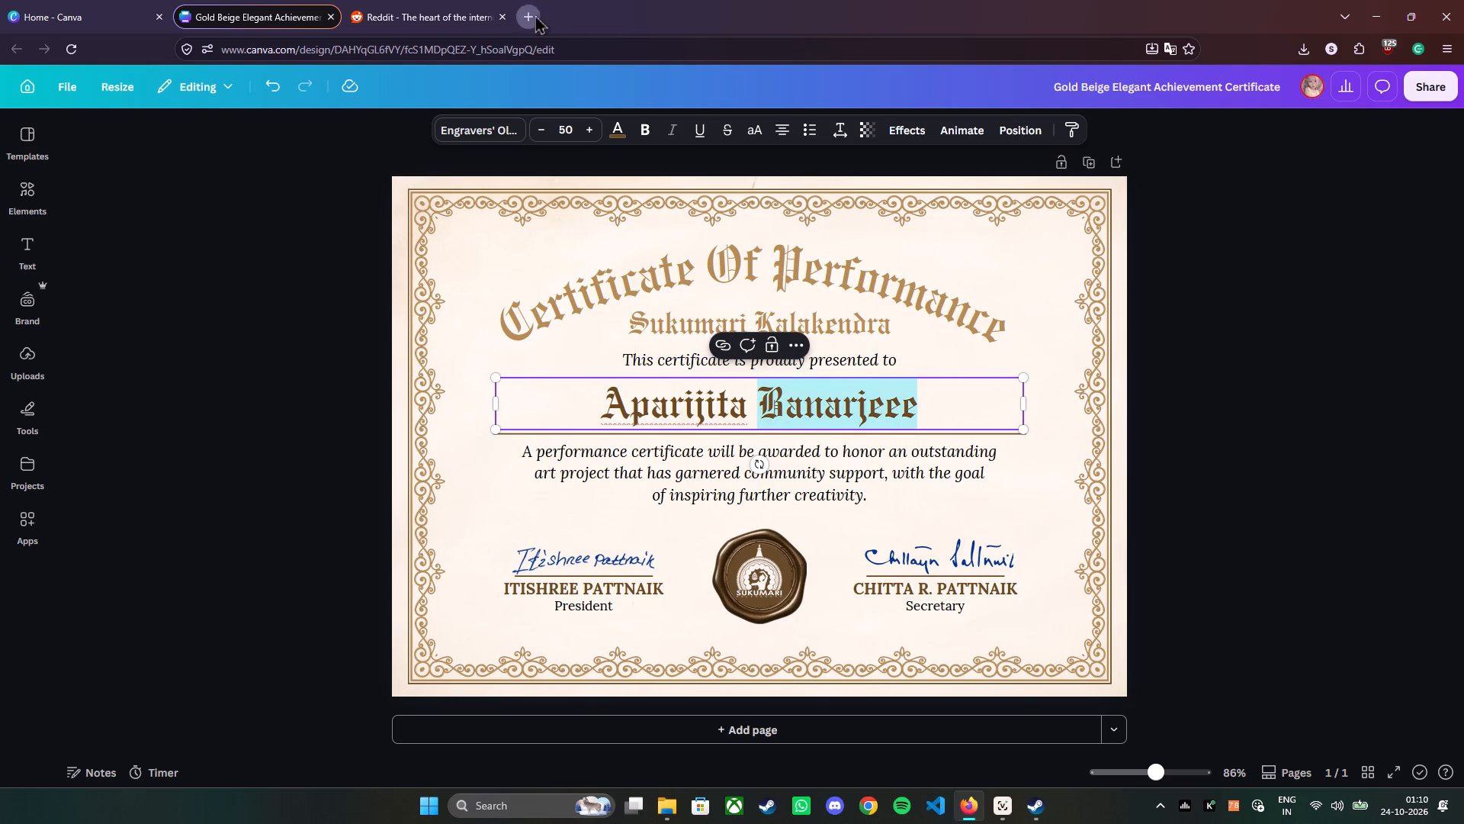
key(ctrl+v)
click(334, 75)
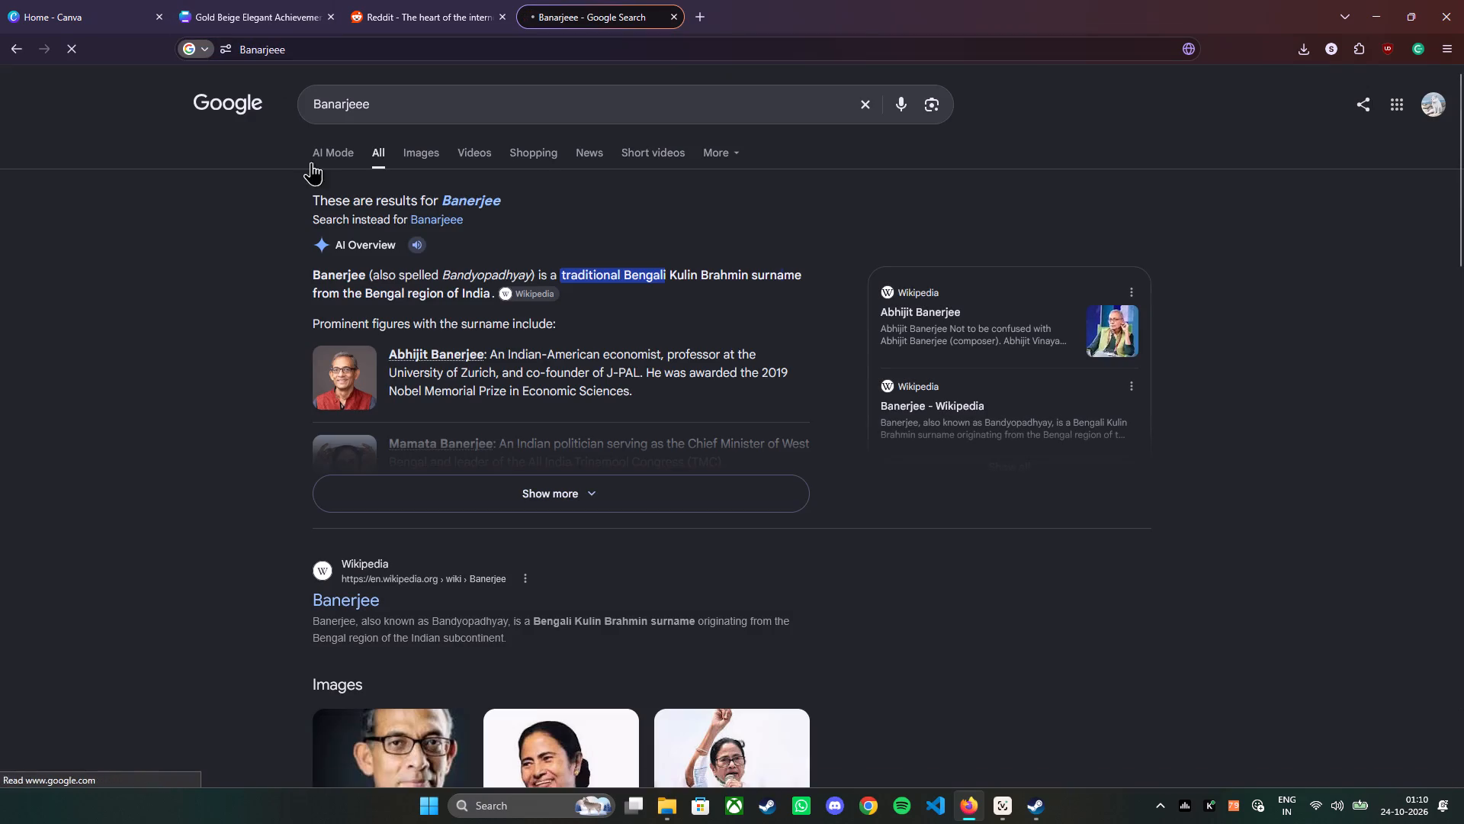
click(287, 0)
middle_click(589, 0)
Correct the recipient's surname by changing its second "a" to "e" and removing the extra "e" from the ending.
click(840, 392)
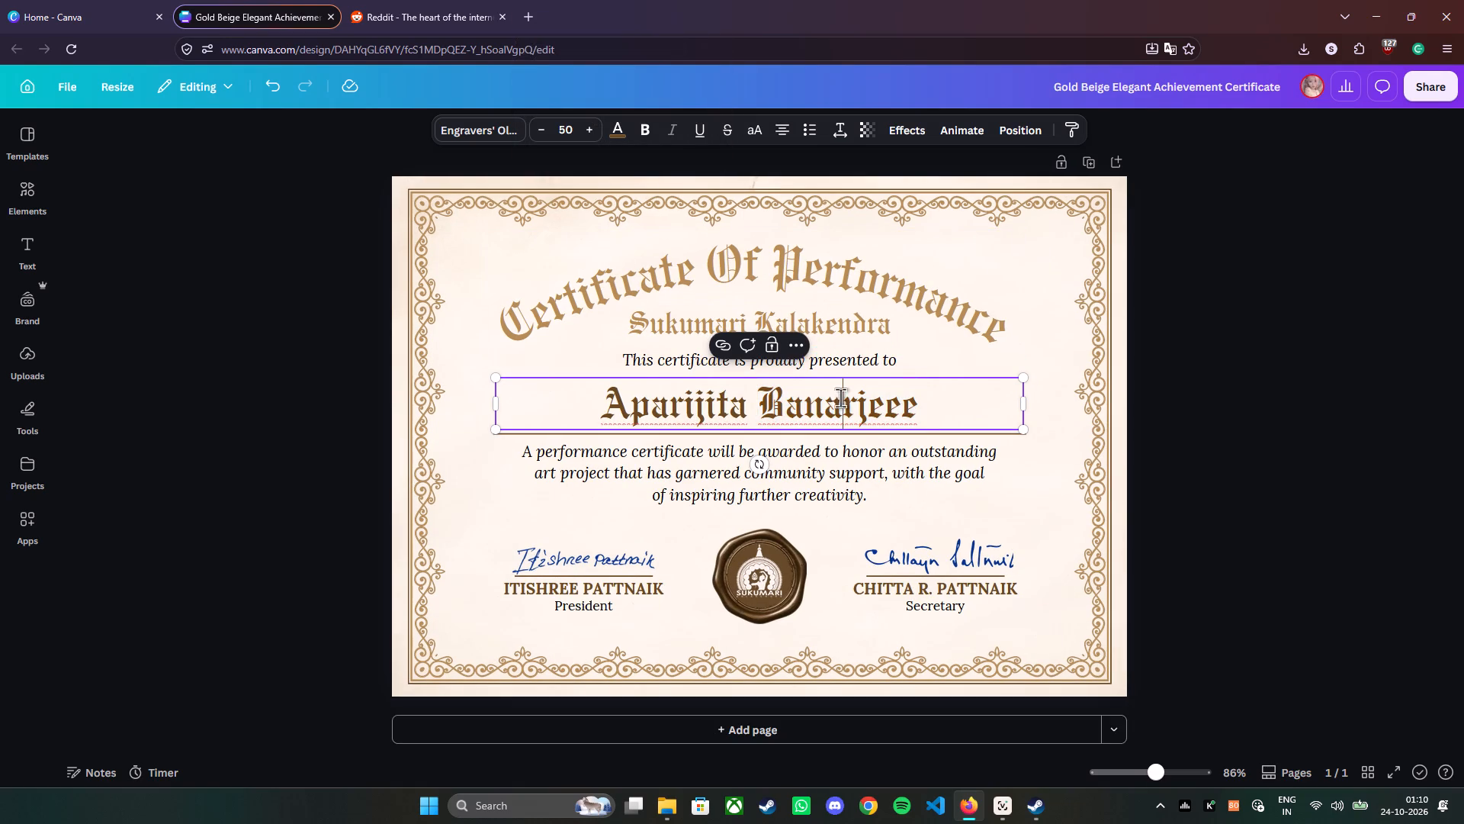
click(840, 404)
click(833, 404)
drag(840, 404, 830, 405)
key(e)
click(925, 409)
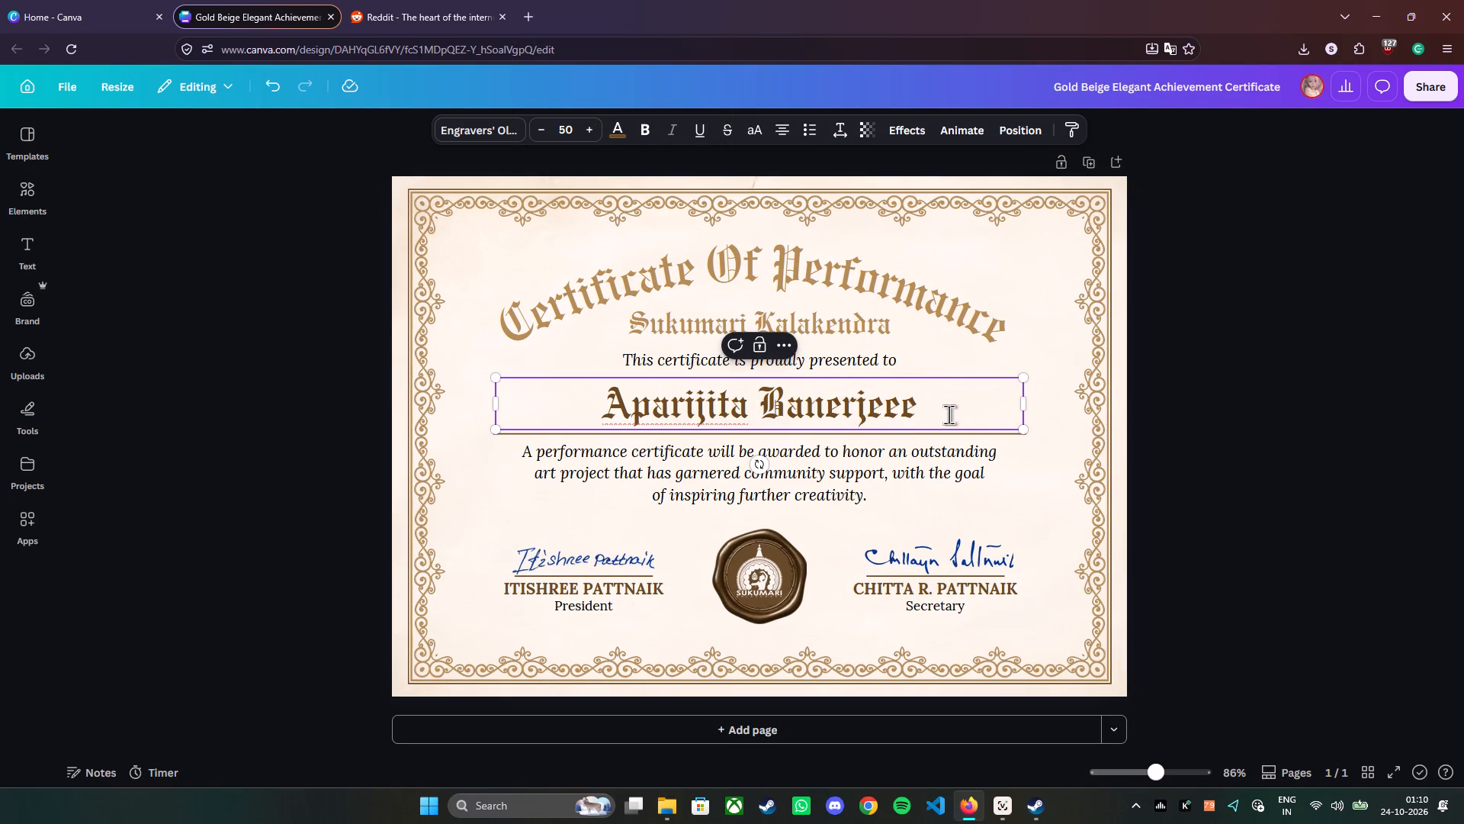
click(1062, 327)
click(956, 408)
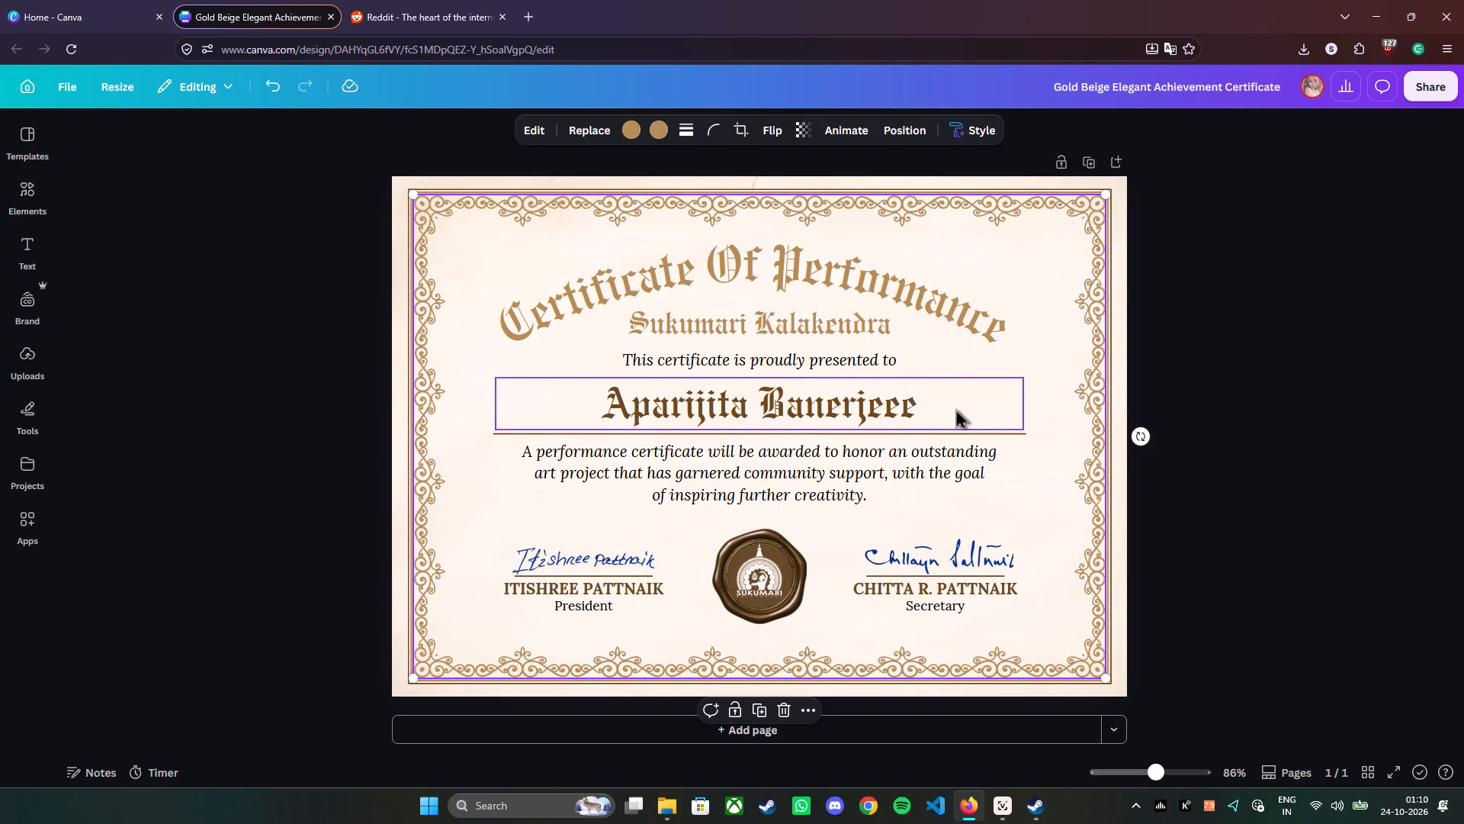
click(901, 409)
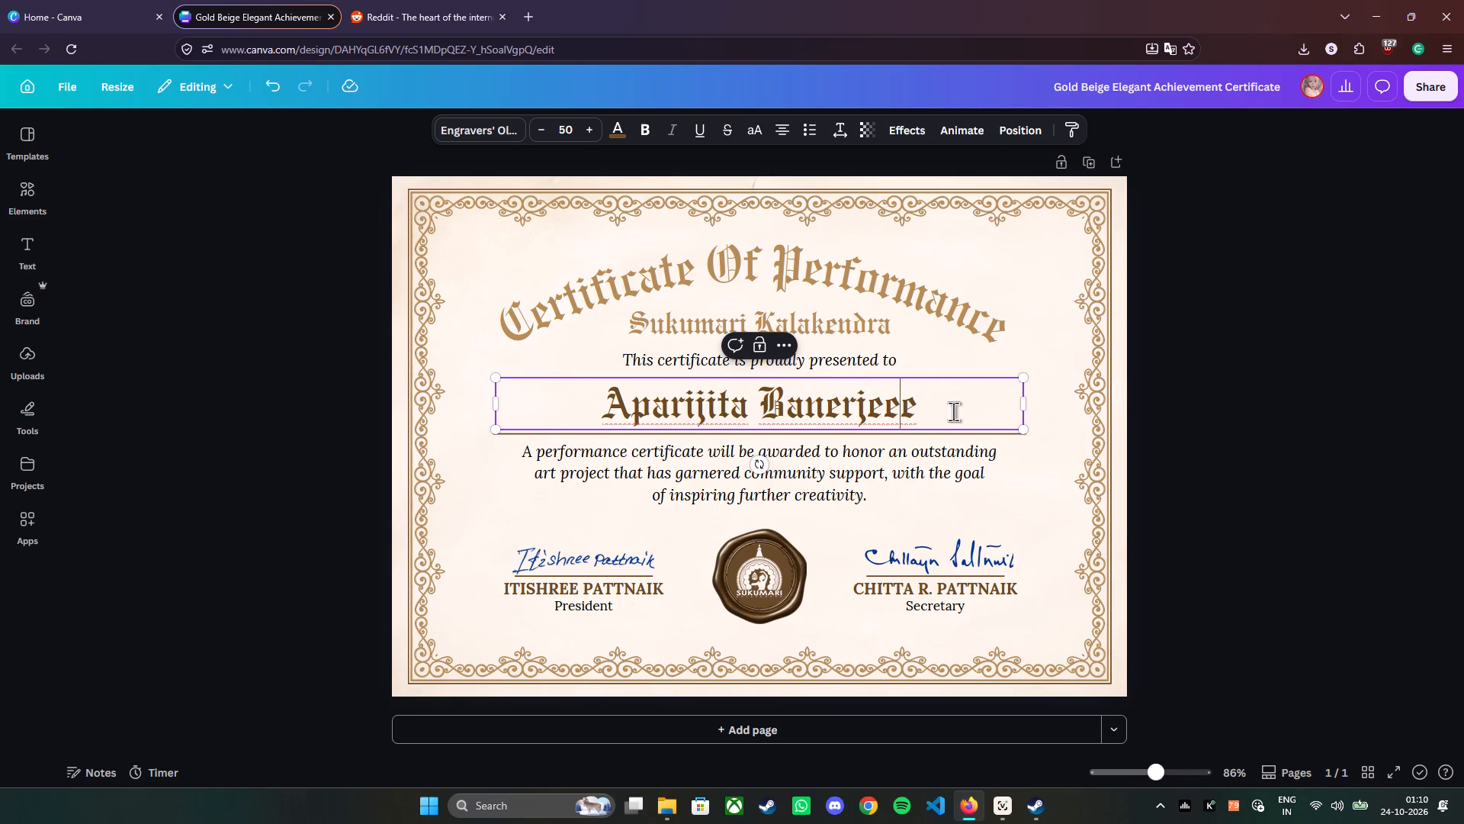
key(BackSpace)
click(1032, 337)
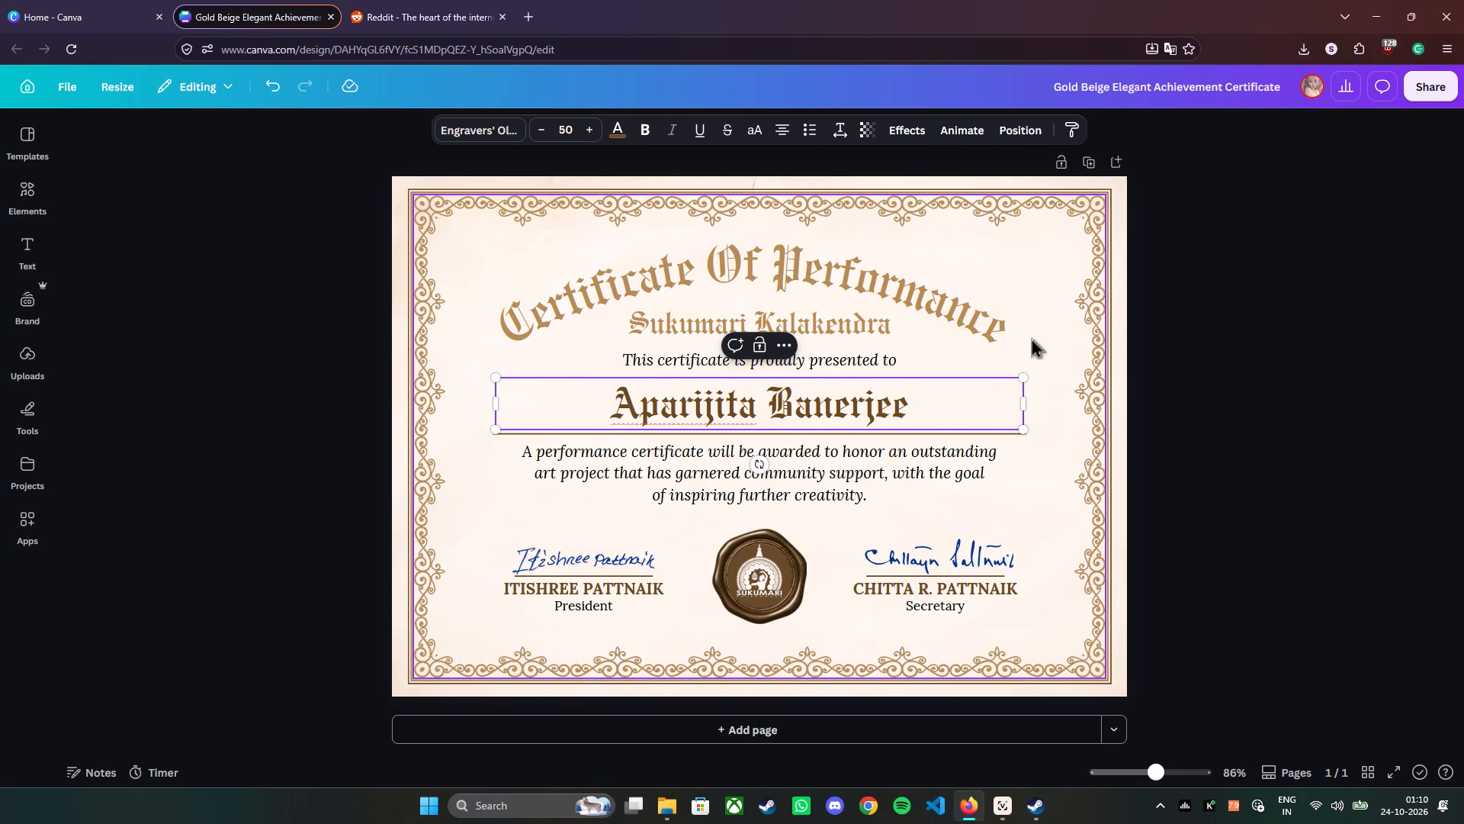
Check the corrected surname against web search suggestions in a new tab, and return to the certificate with the name deselected.
click(852, 407)
double_click(890, 409)
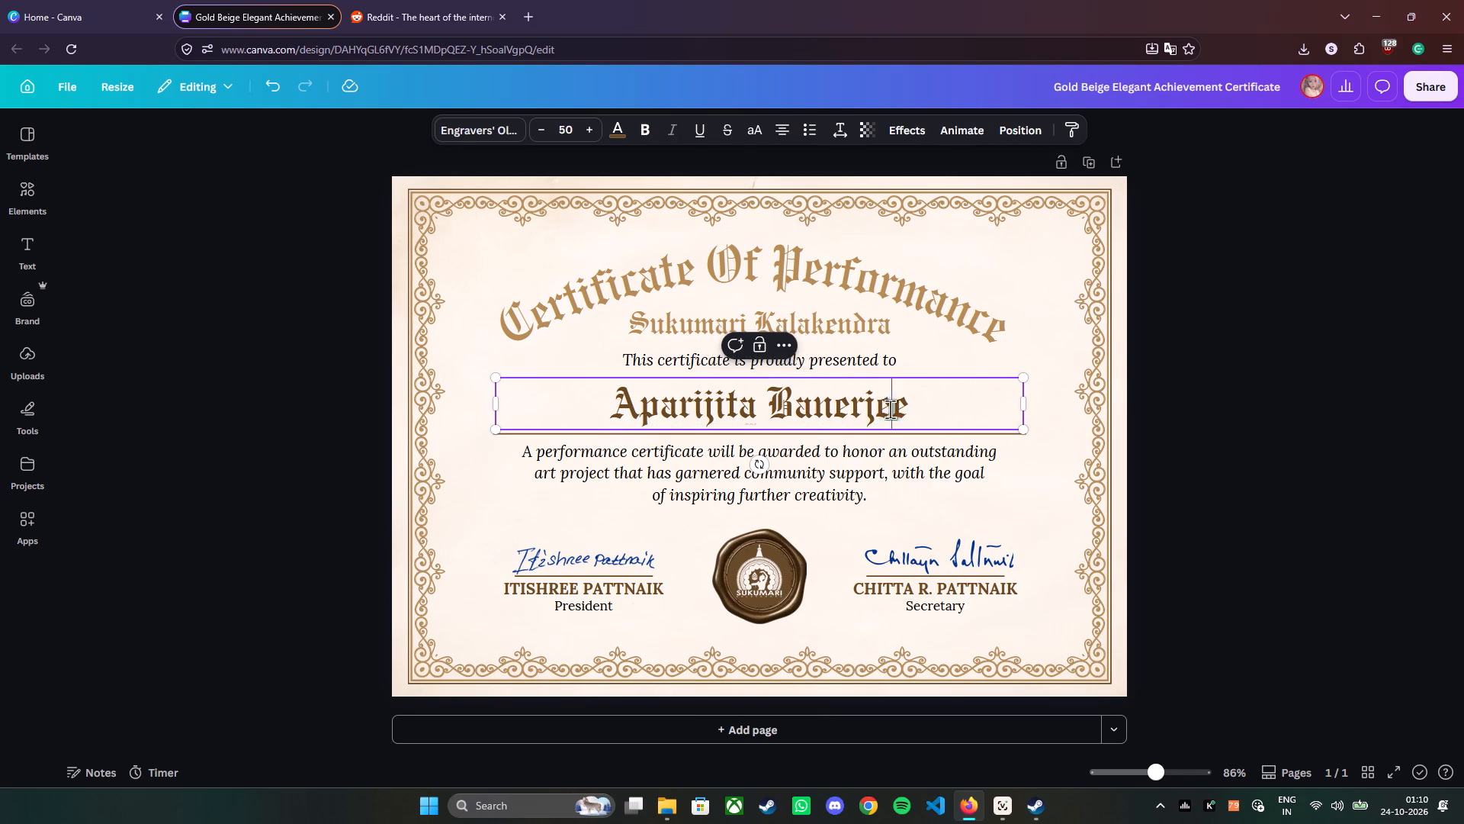
drag(834, 404, 908, 0)
key(ctrl+c)
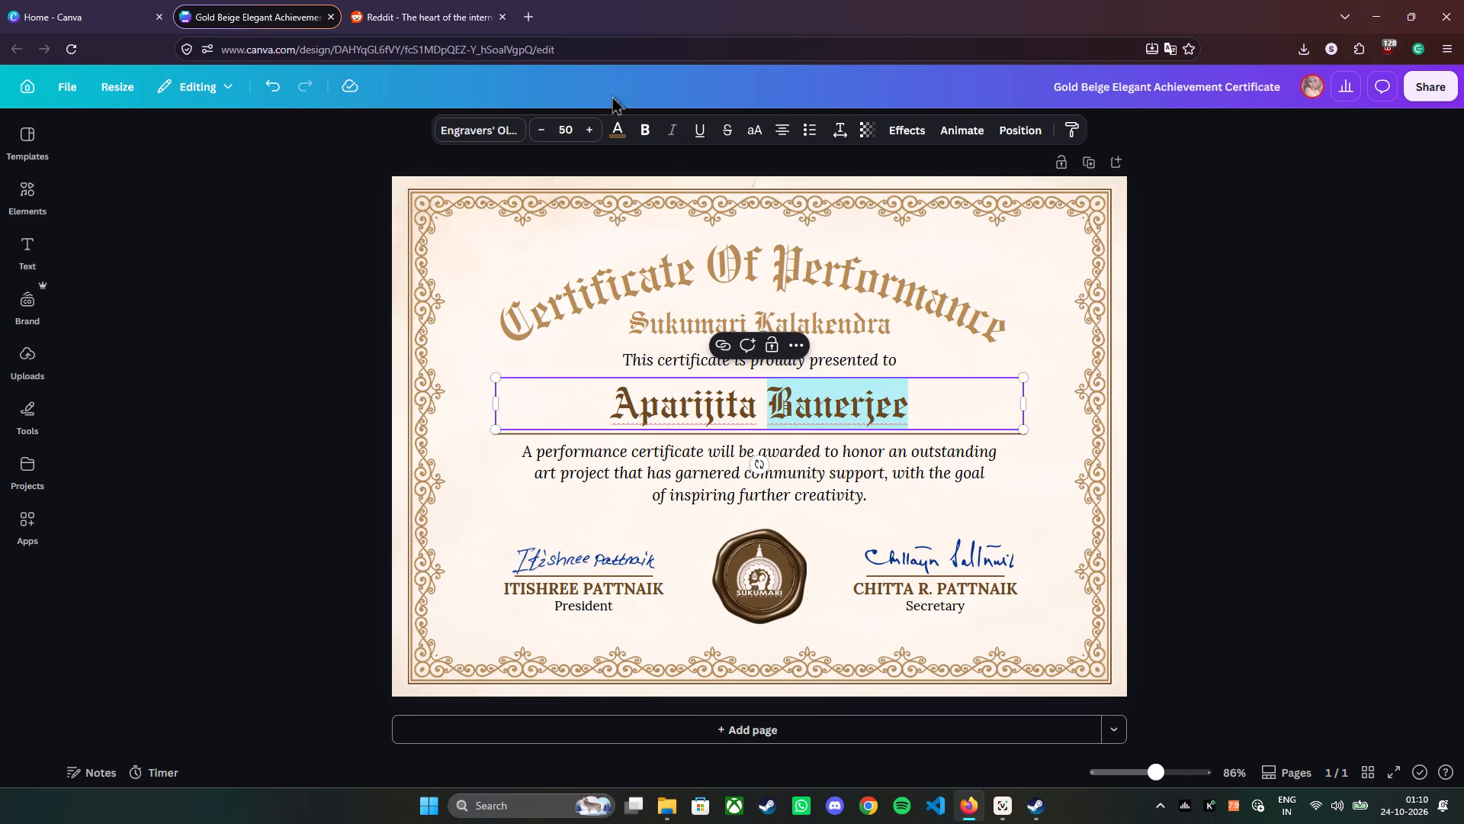
click(526, 11)
key(ctrl+v)
click(239, 0)
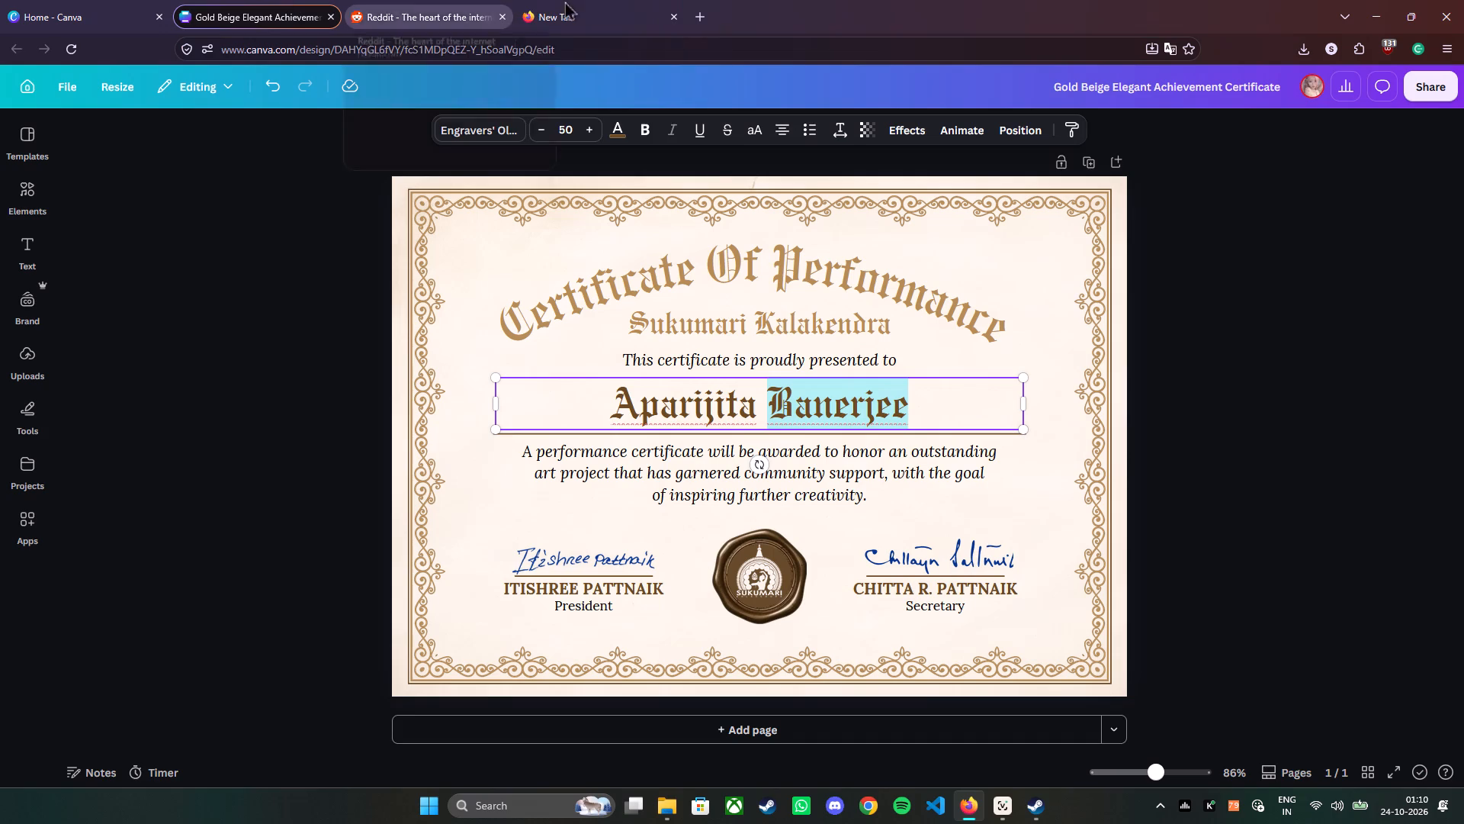
middle_drag(609, 0, 618, 121)
click(603, 0)
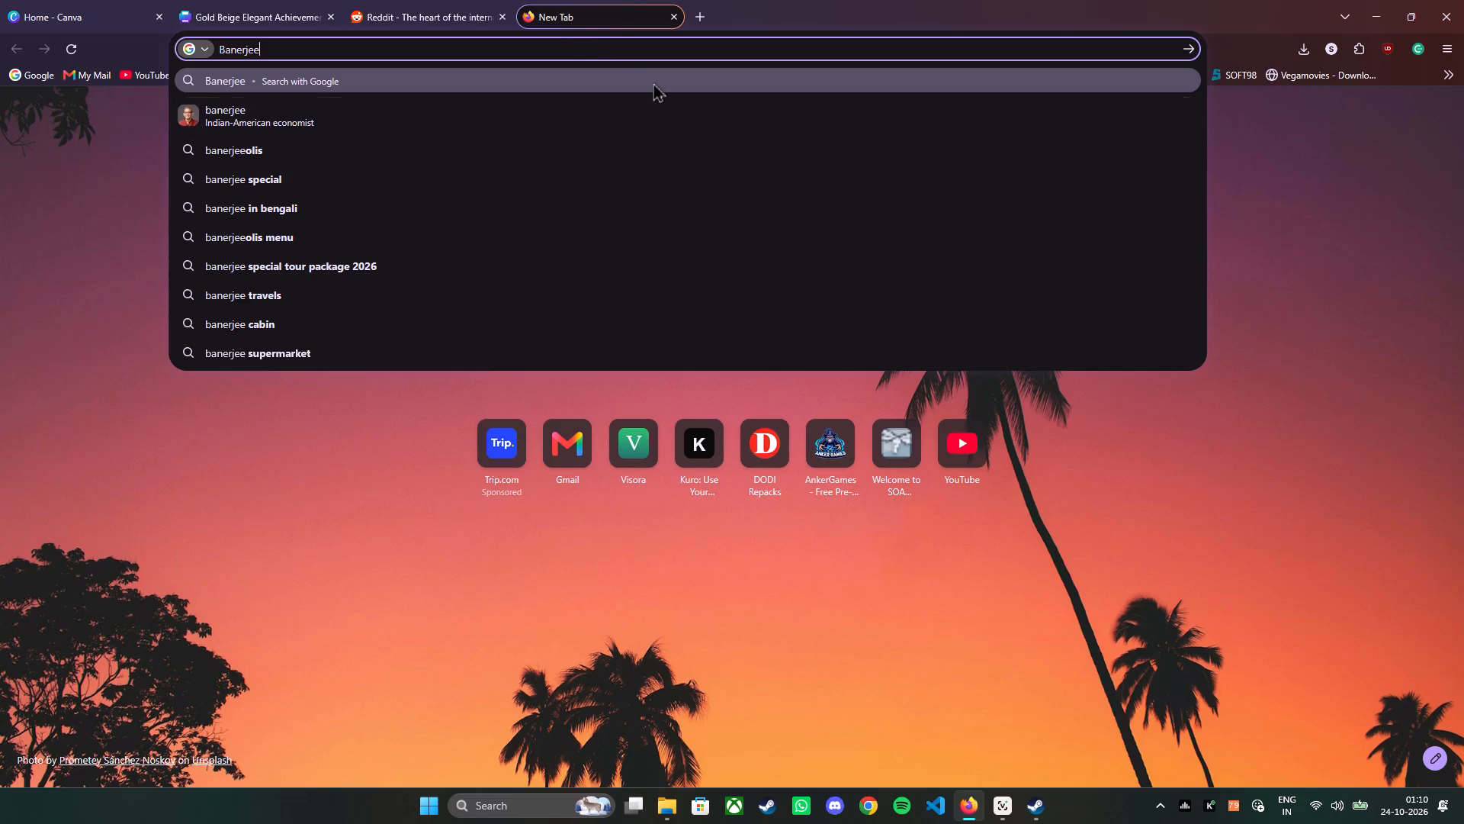
middle_click(595, 0)
click(220, 0)
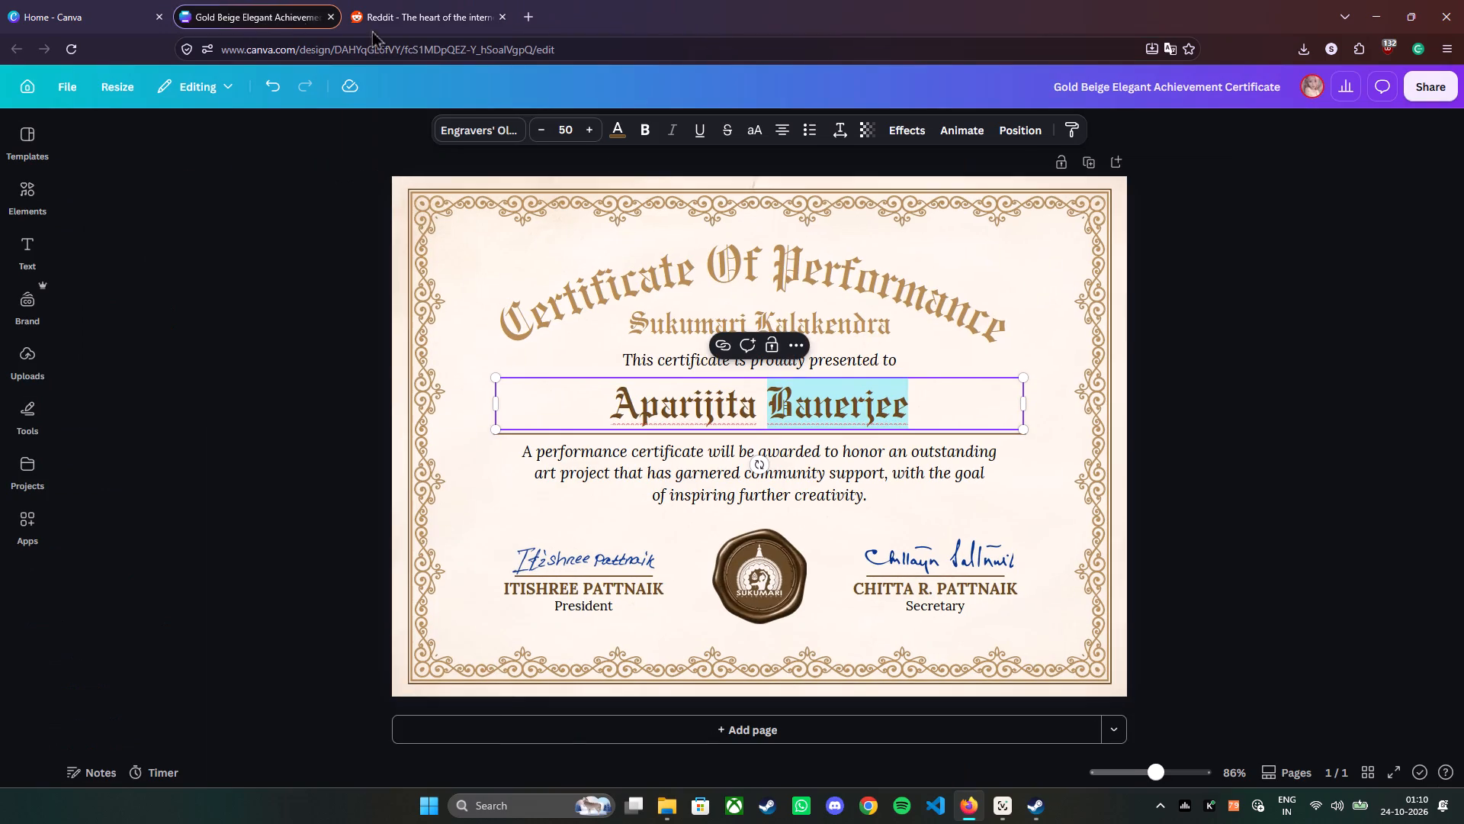
click(999, 396)
click(1054, 310)
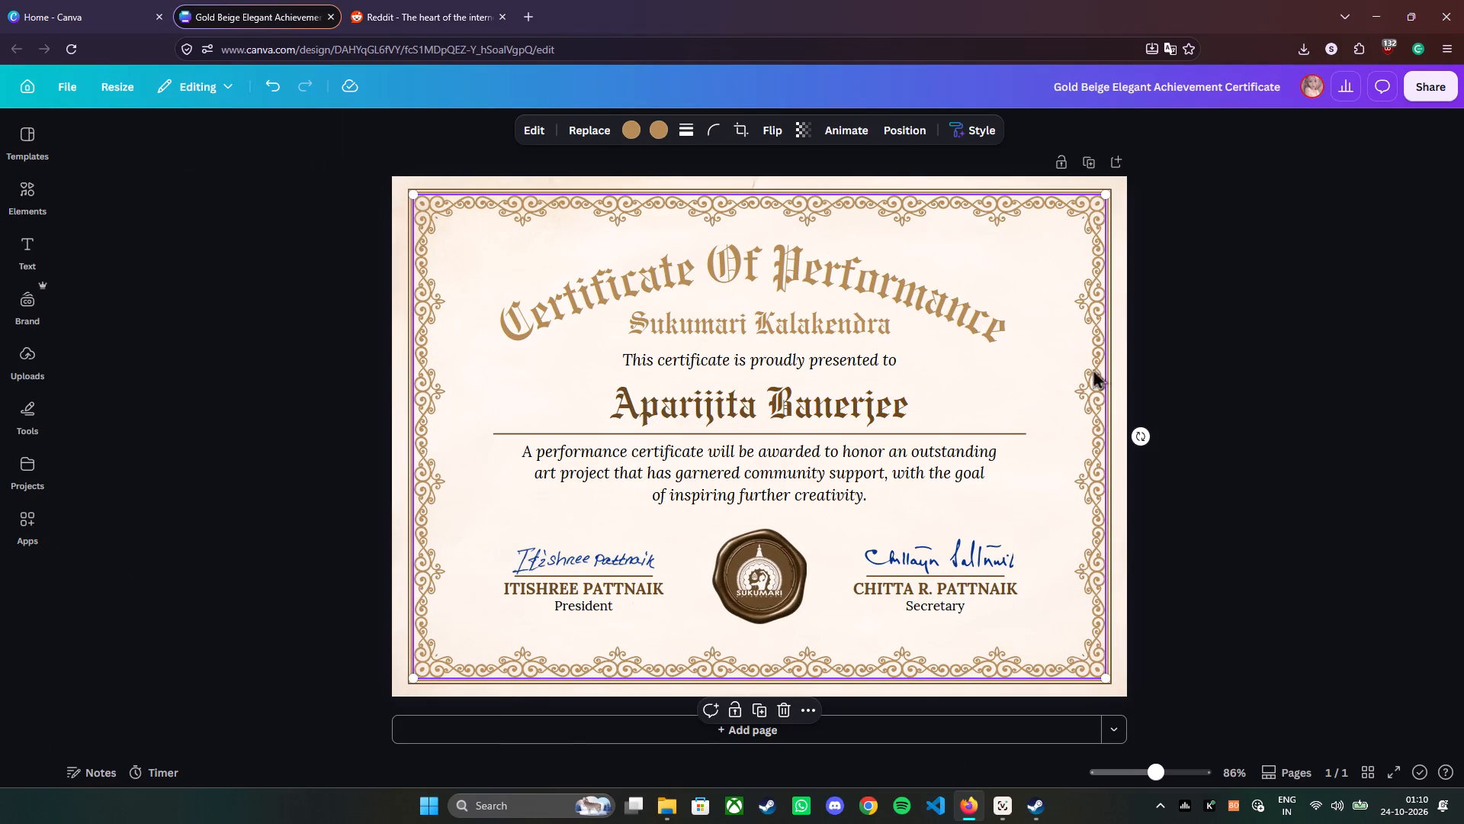
Download the updated certificate as a PNG.
click(1441, 98)
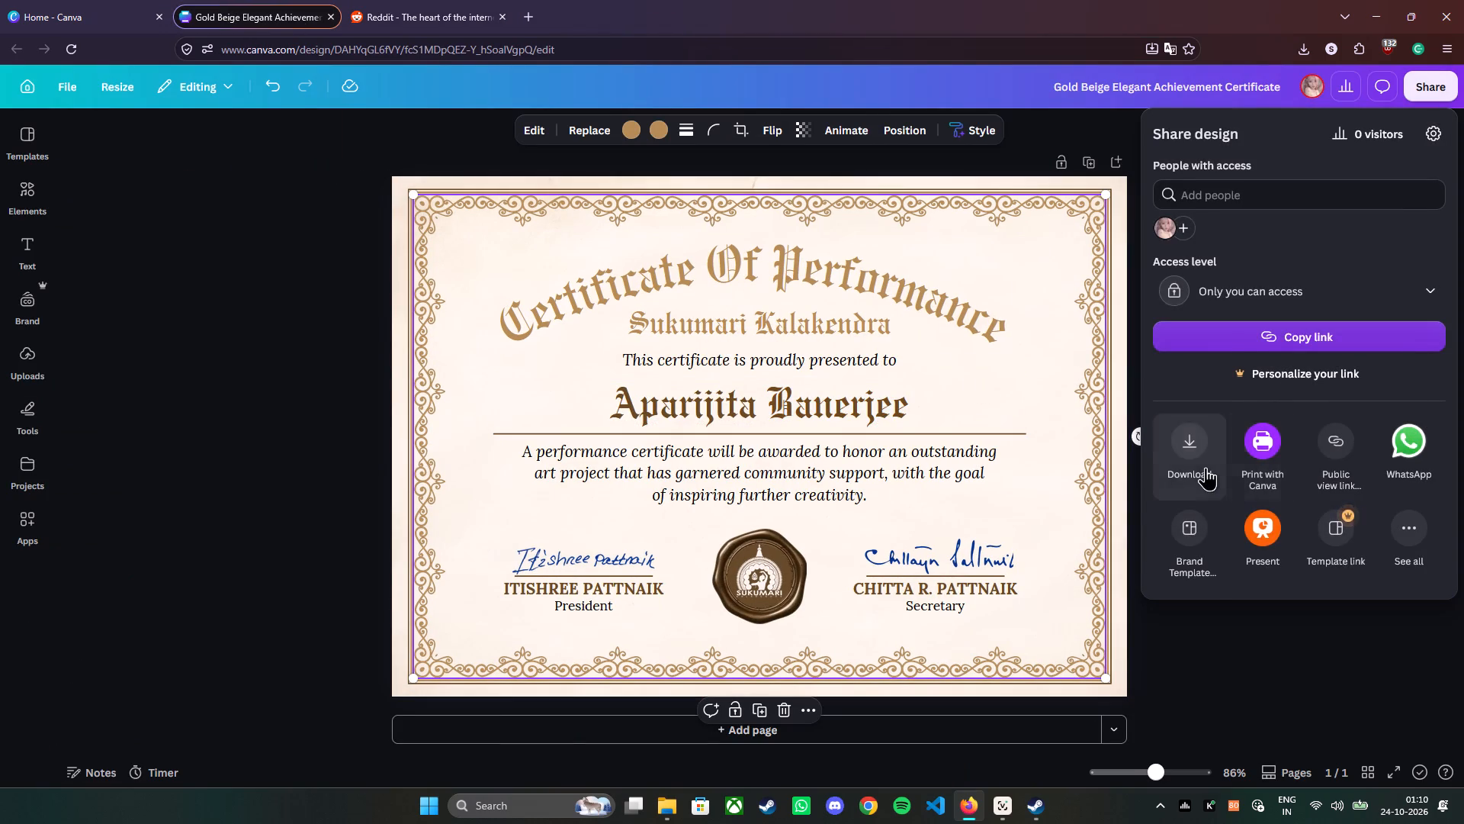
click(1206, 467)
click(1291, 474)
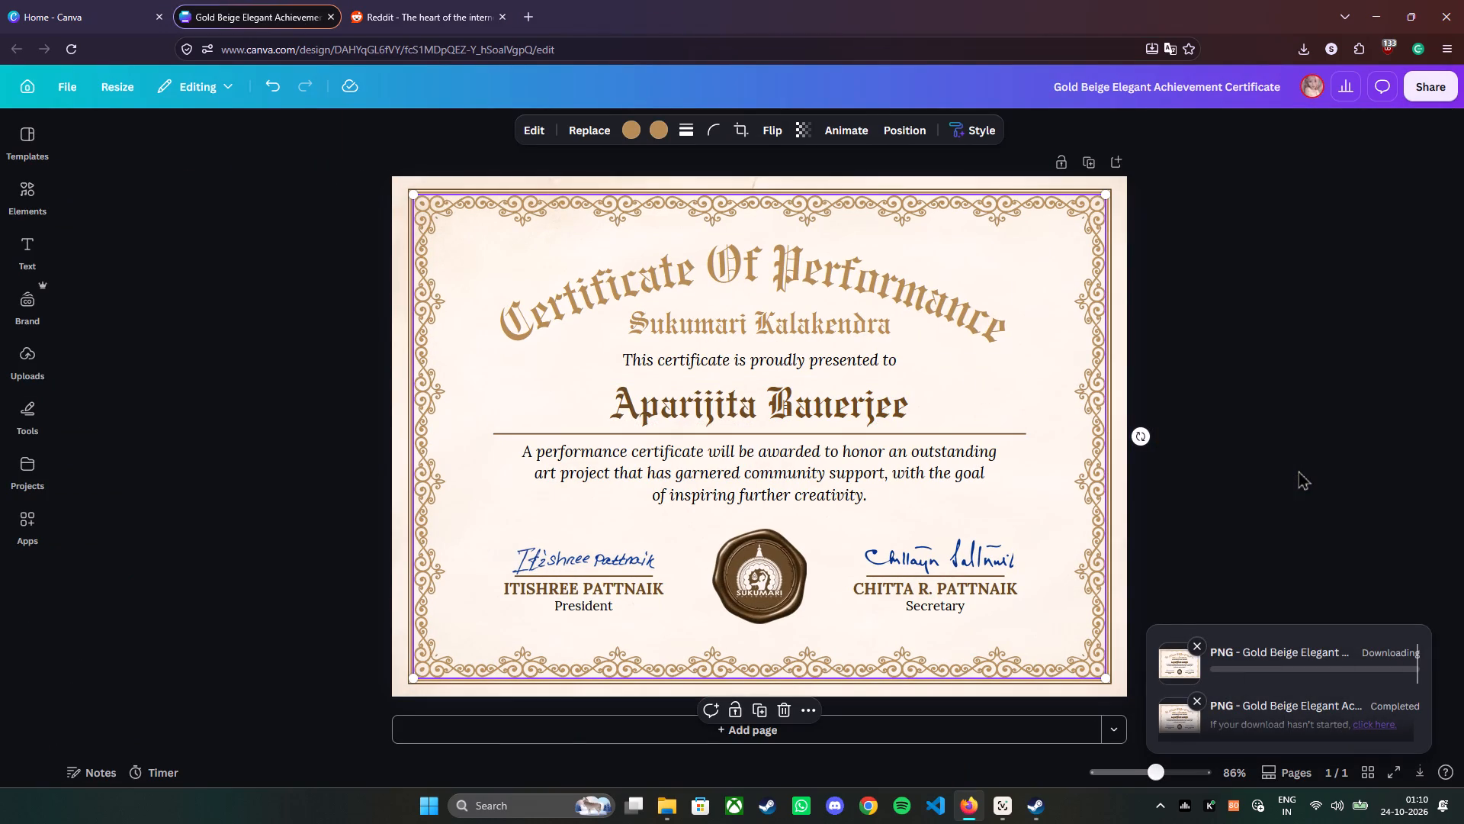
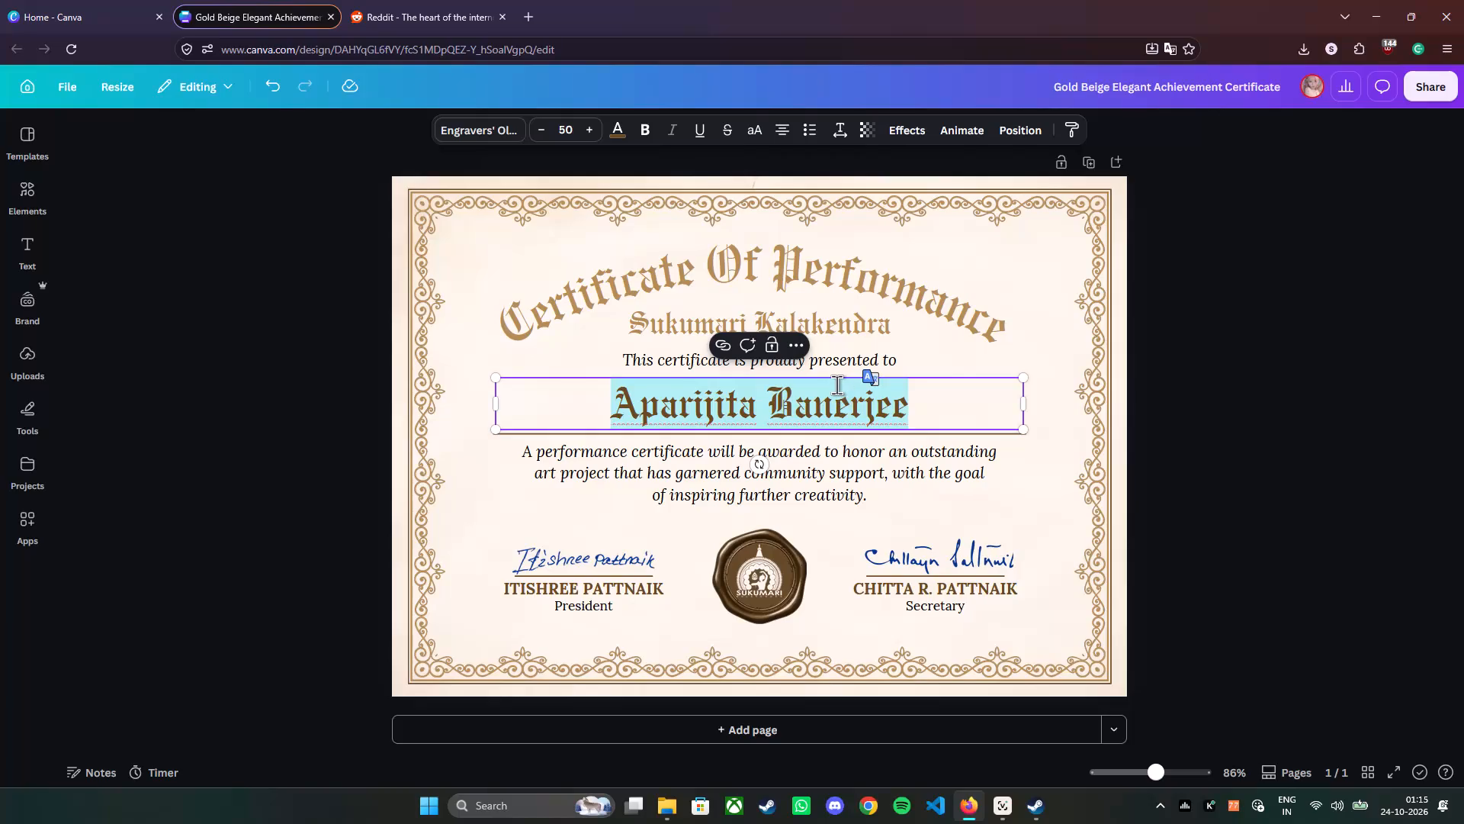
Replace the recipient's name on the certificate with the next recipient's first name and surname.
key(ctrl+a)
triple_click(775, 391)
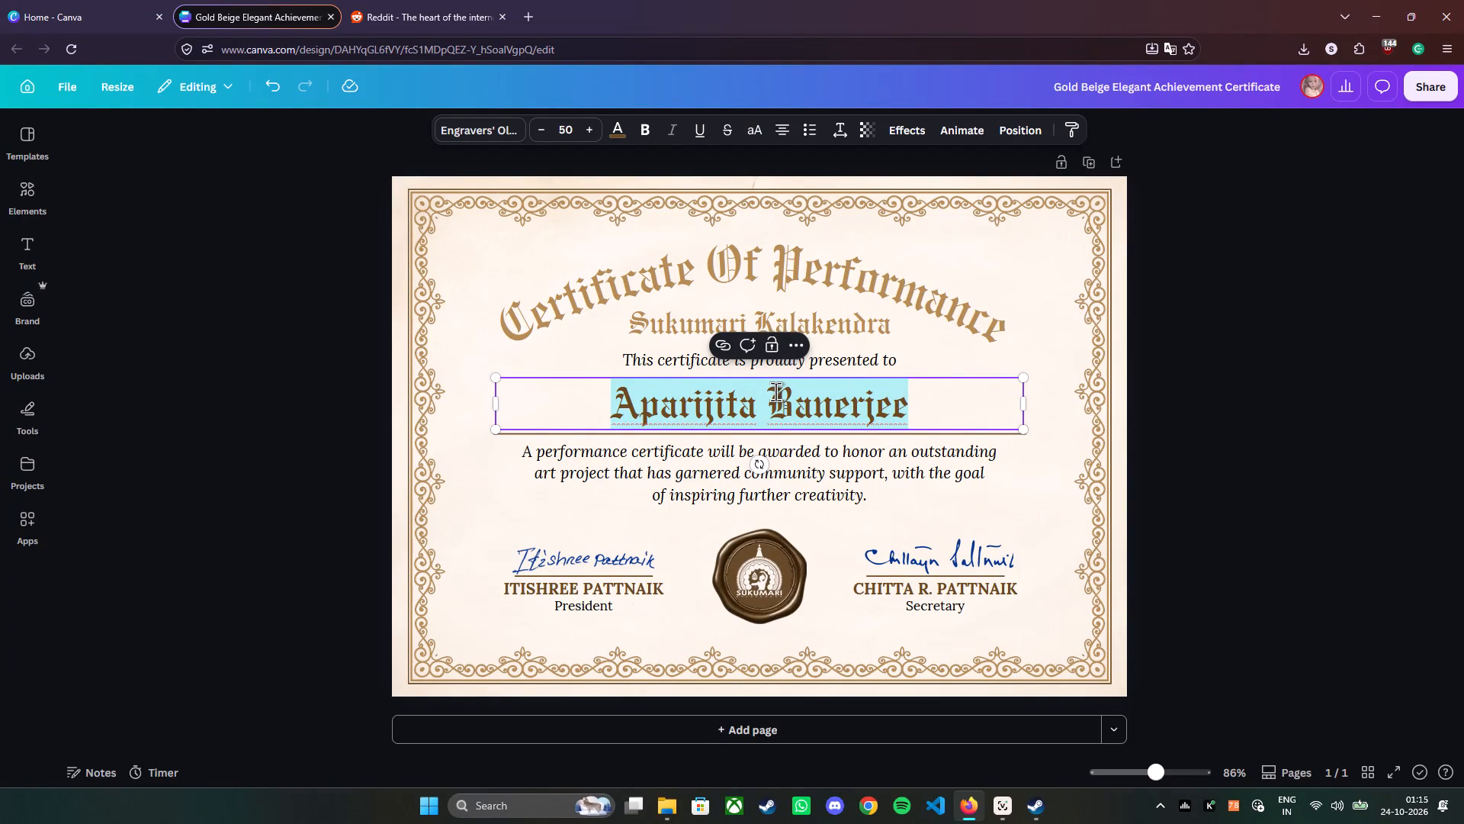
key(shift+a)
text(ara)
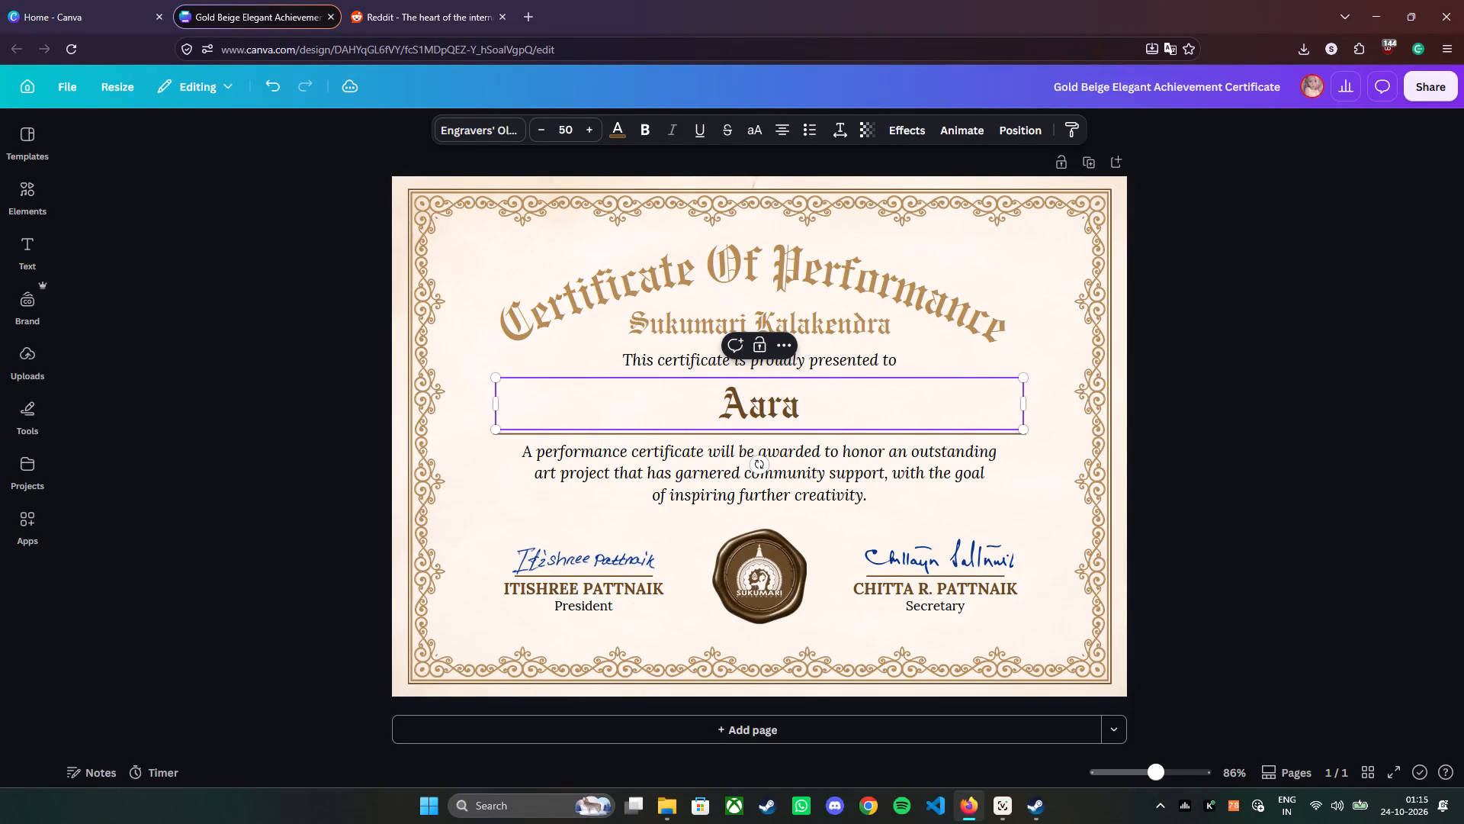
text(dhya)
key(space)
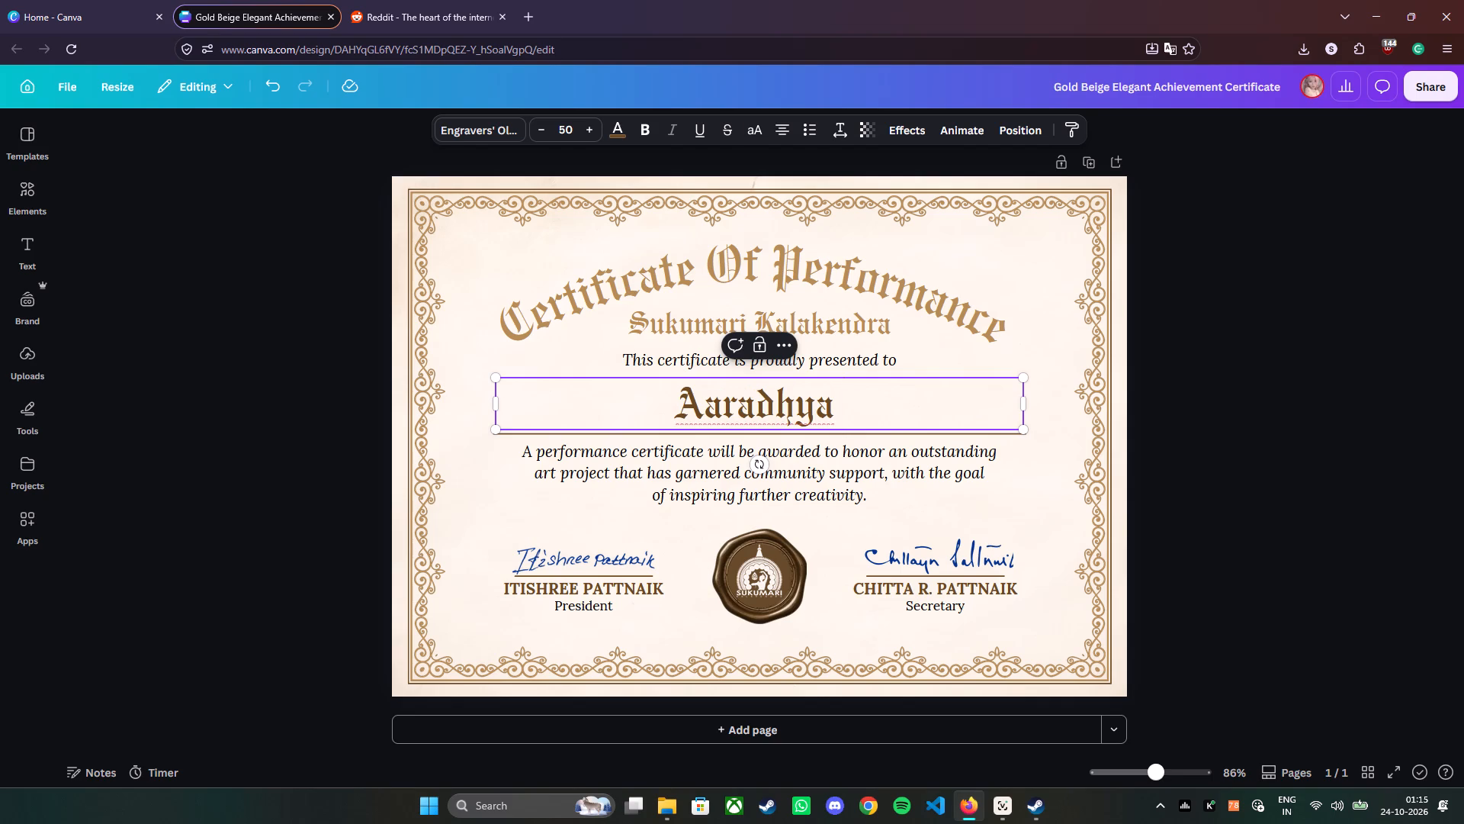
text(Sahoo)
Download the certificate as a high-quality PNG, deselect the name and bring up the download progress.
click(1431, 88)
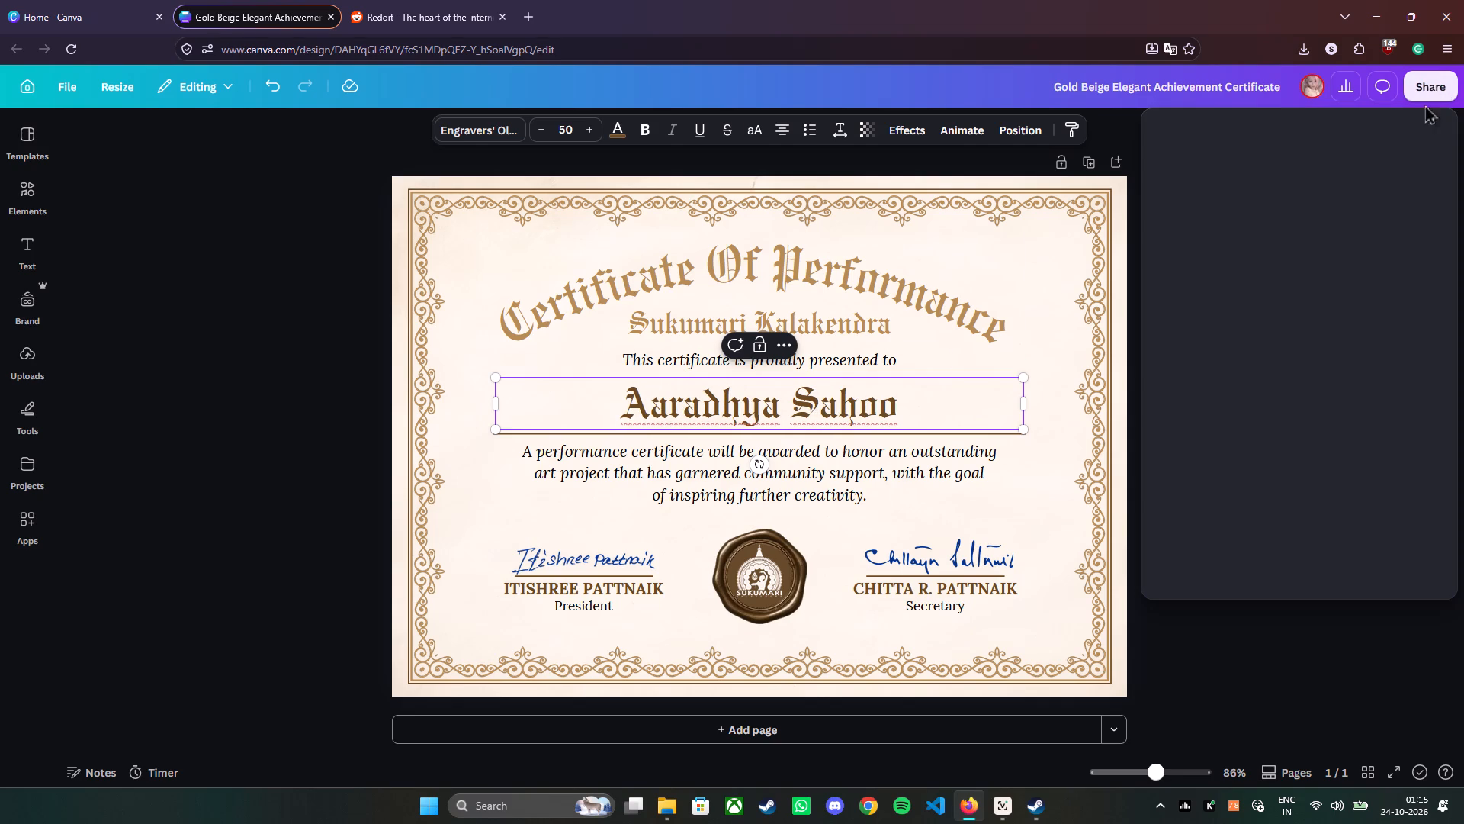
click(1193, 441)
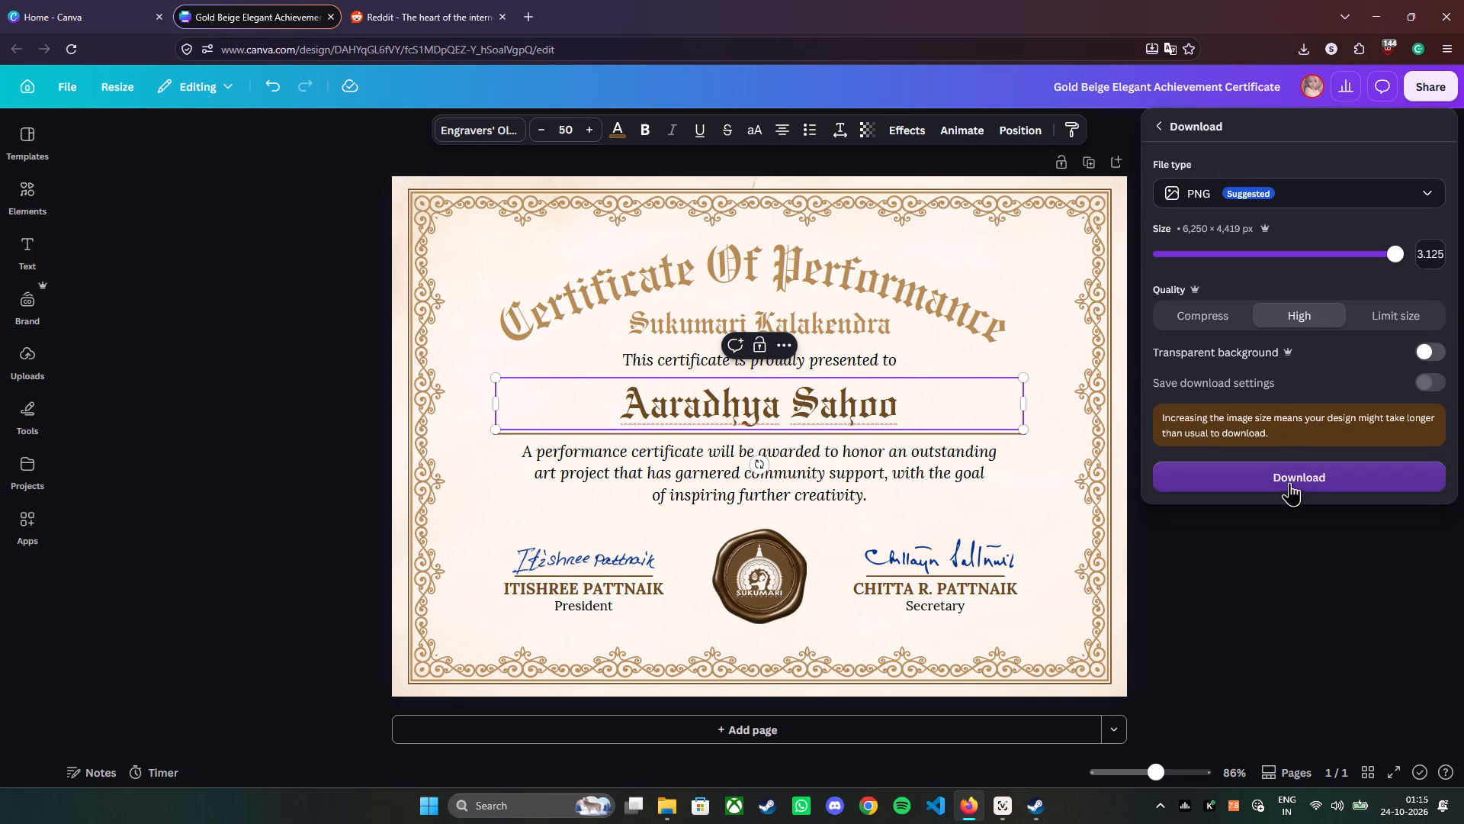
click(1295, 479)
double_click(817, 409)
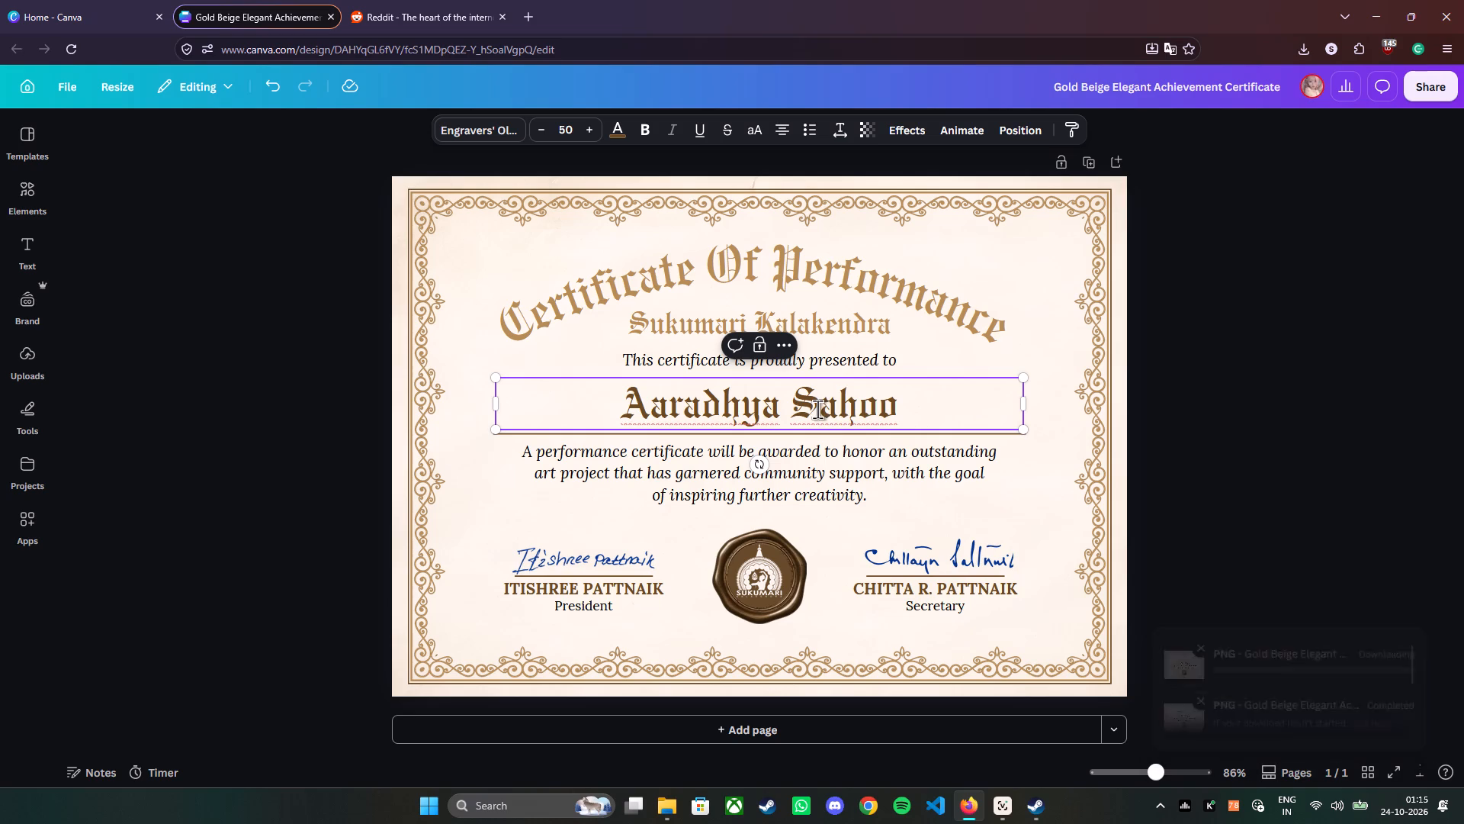
click(1139, 452)
click(1424, 777)
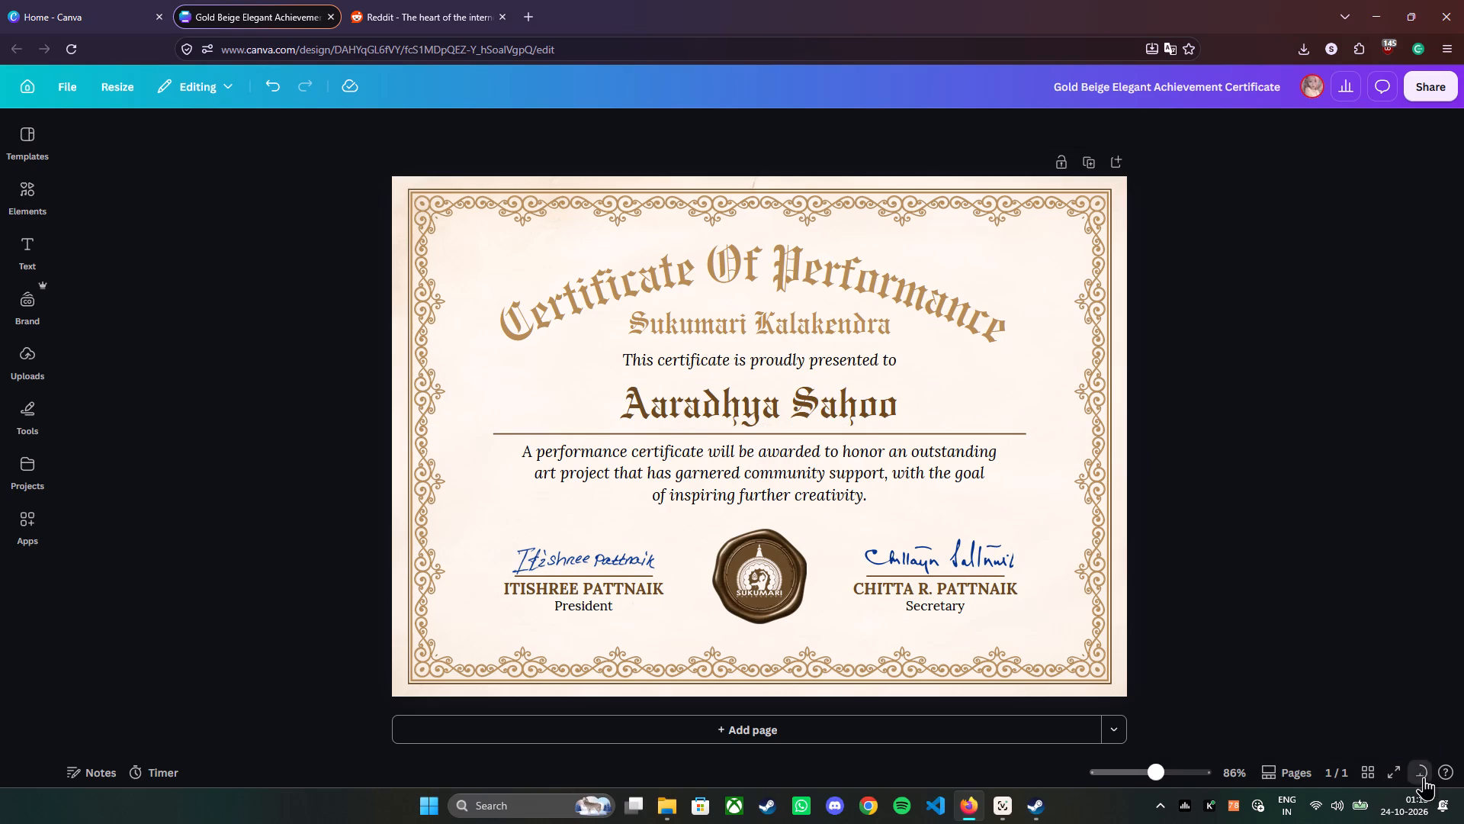
Replace the whole recipient name on the certificate with the following recipient's full name.
triple_click(769, 415)
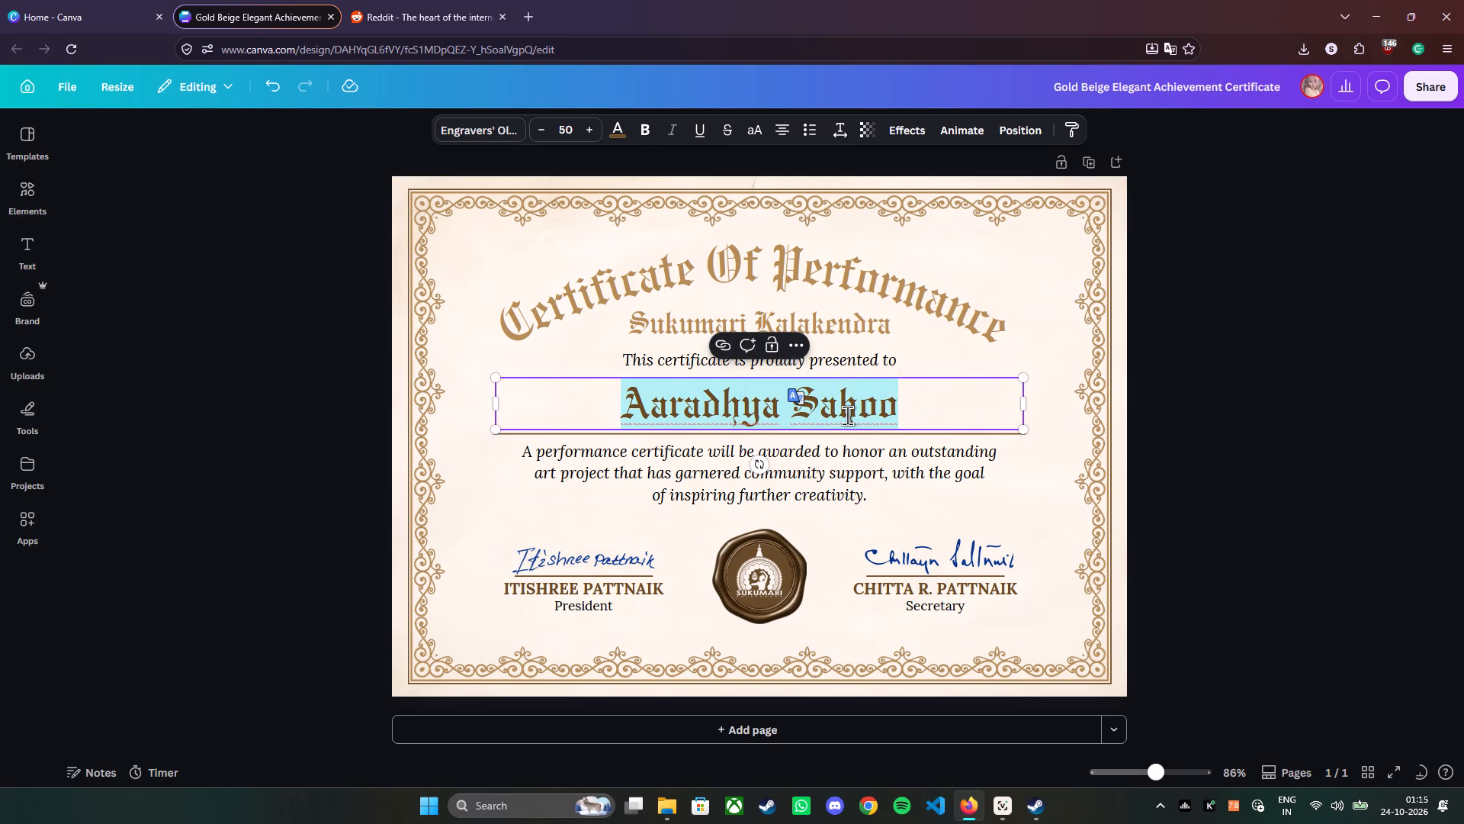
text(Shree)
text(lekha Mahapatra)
Download this recipient's certificate as a high-quality PNG.
click(1430, 90)
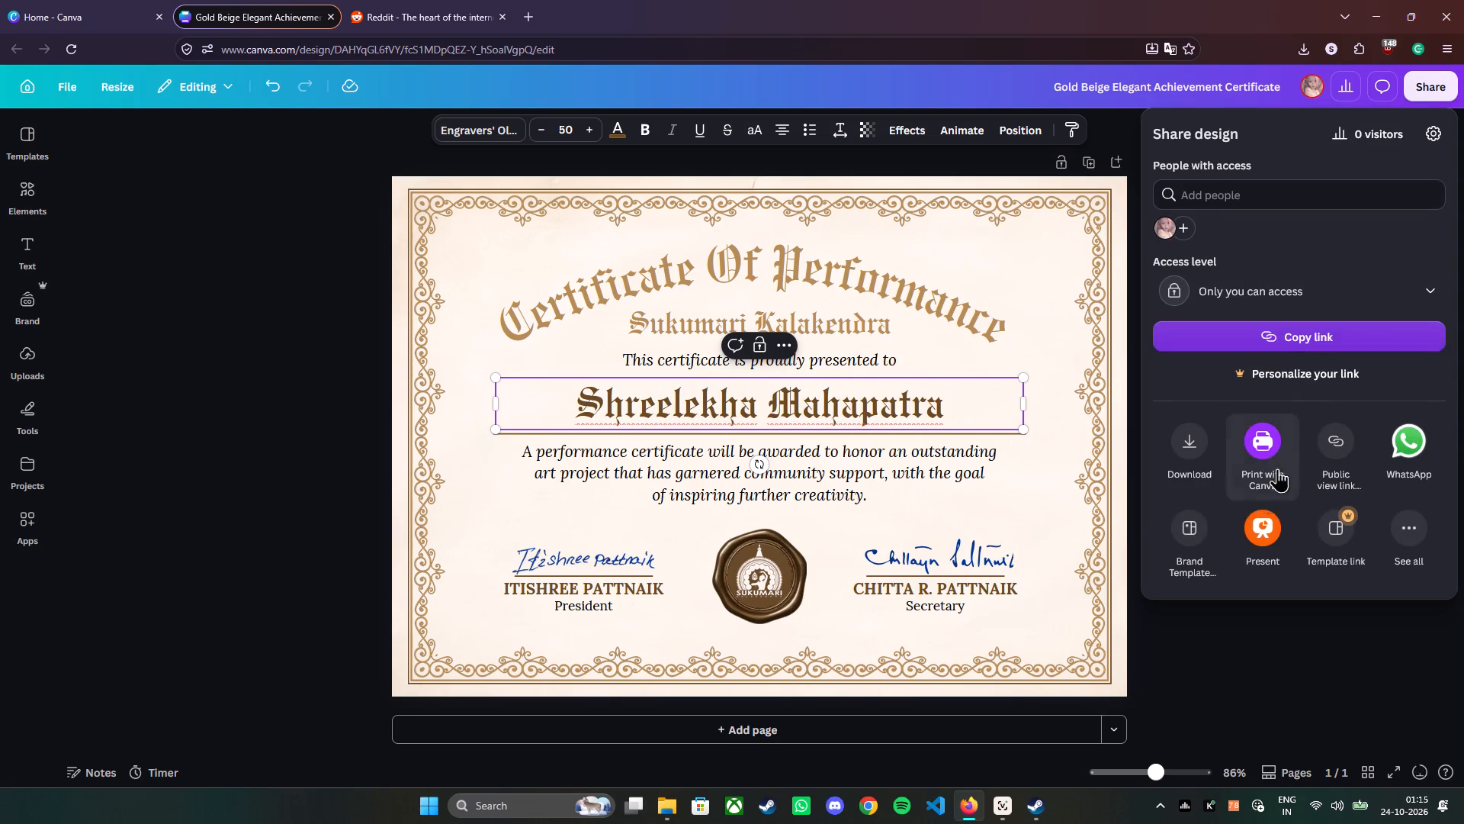
click(1205, 465)
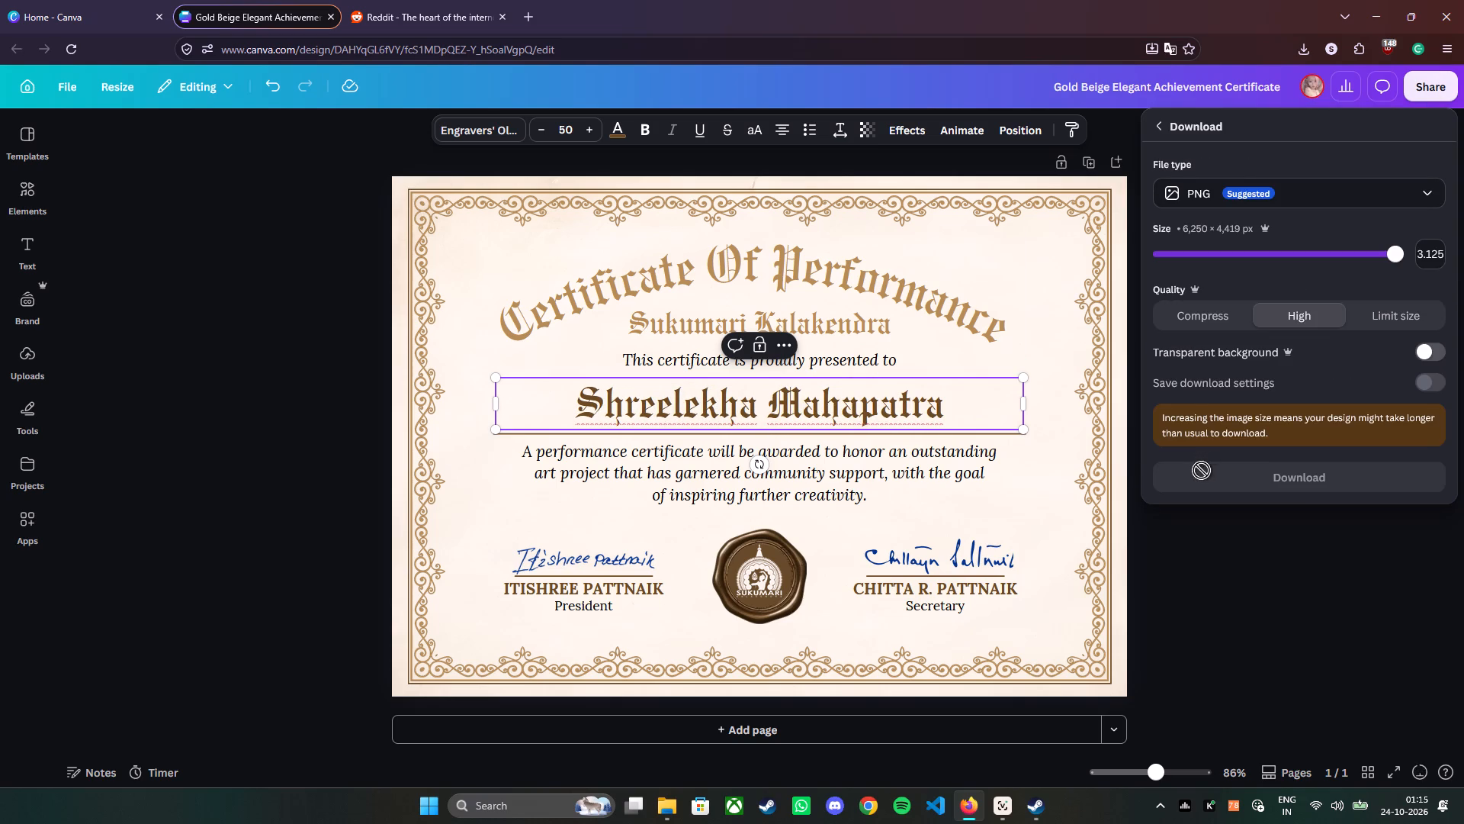
click(1264, 483)
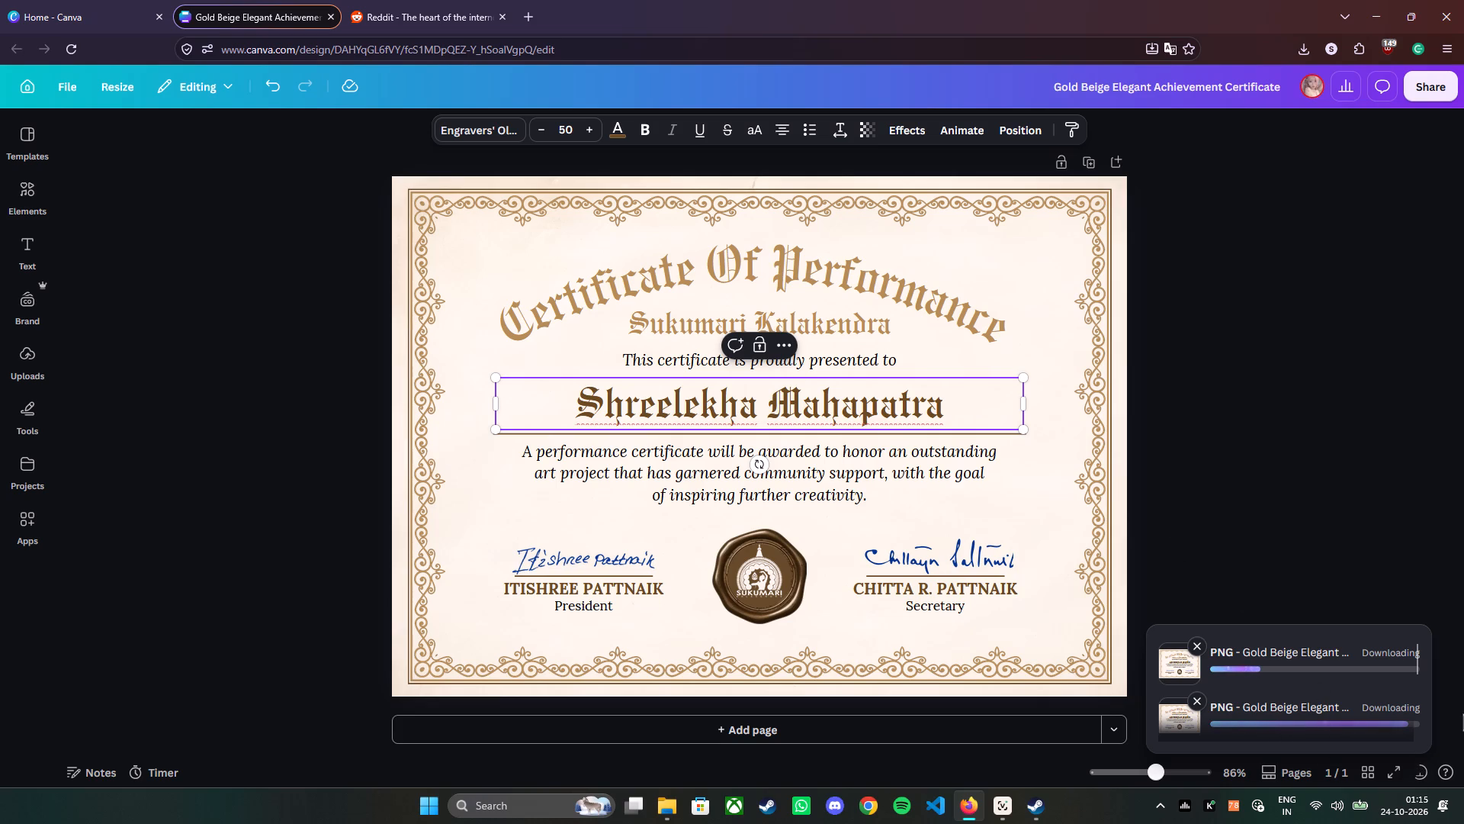
triple_click(759, 417)
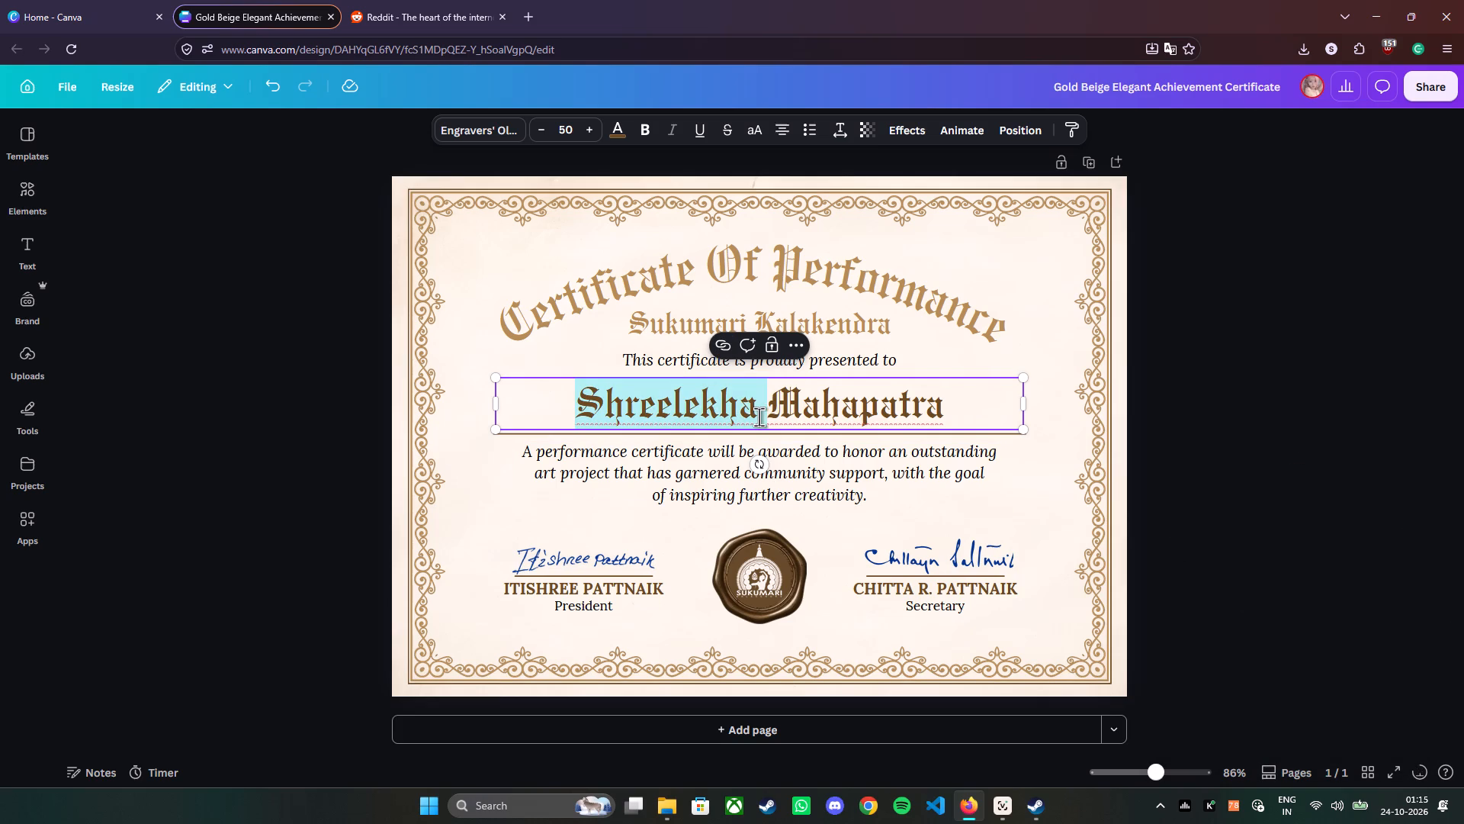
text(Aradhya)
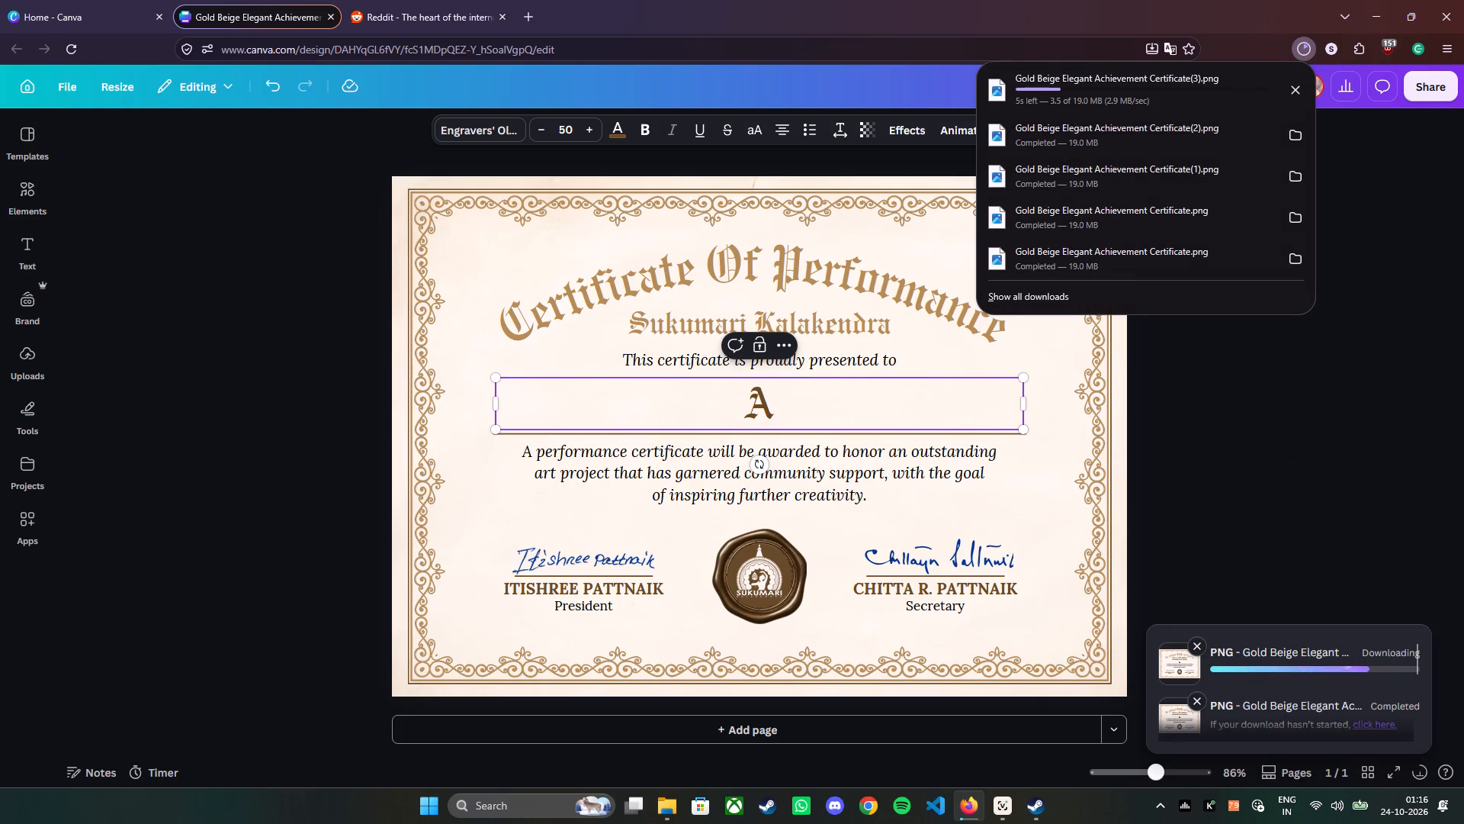
click(795, 406)
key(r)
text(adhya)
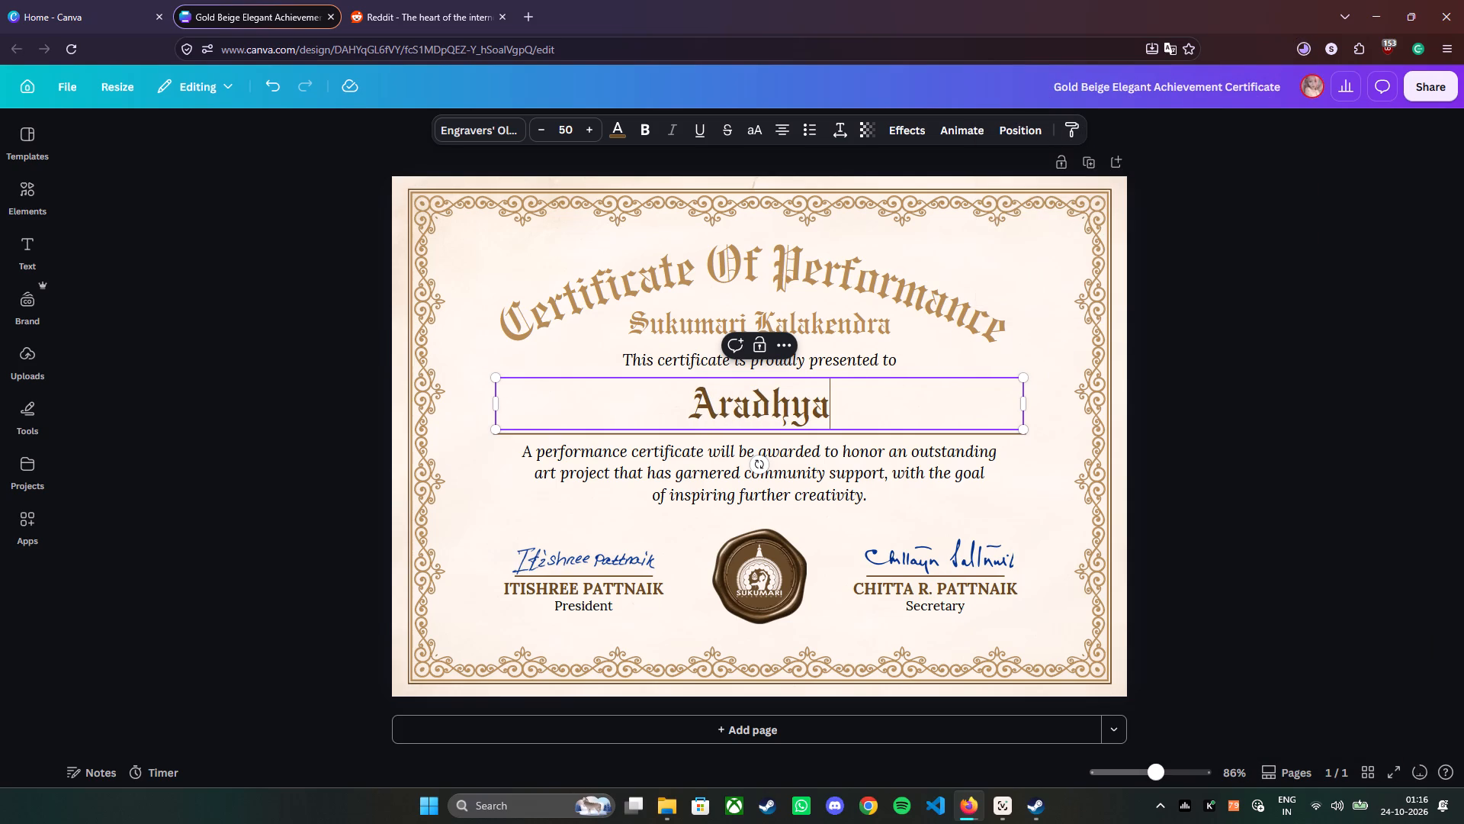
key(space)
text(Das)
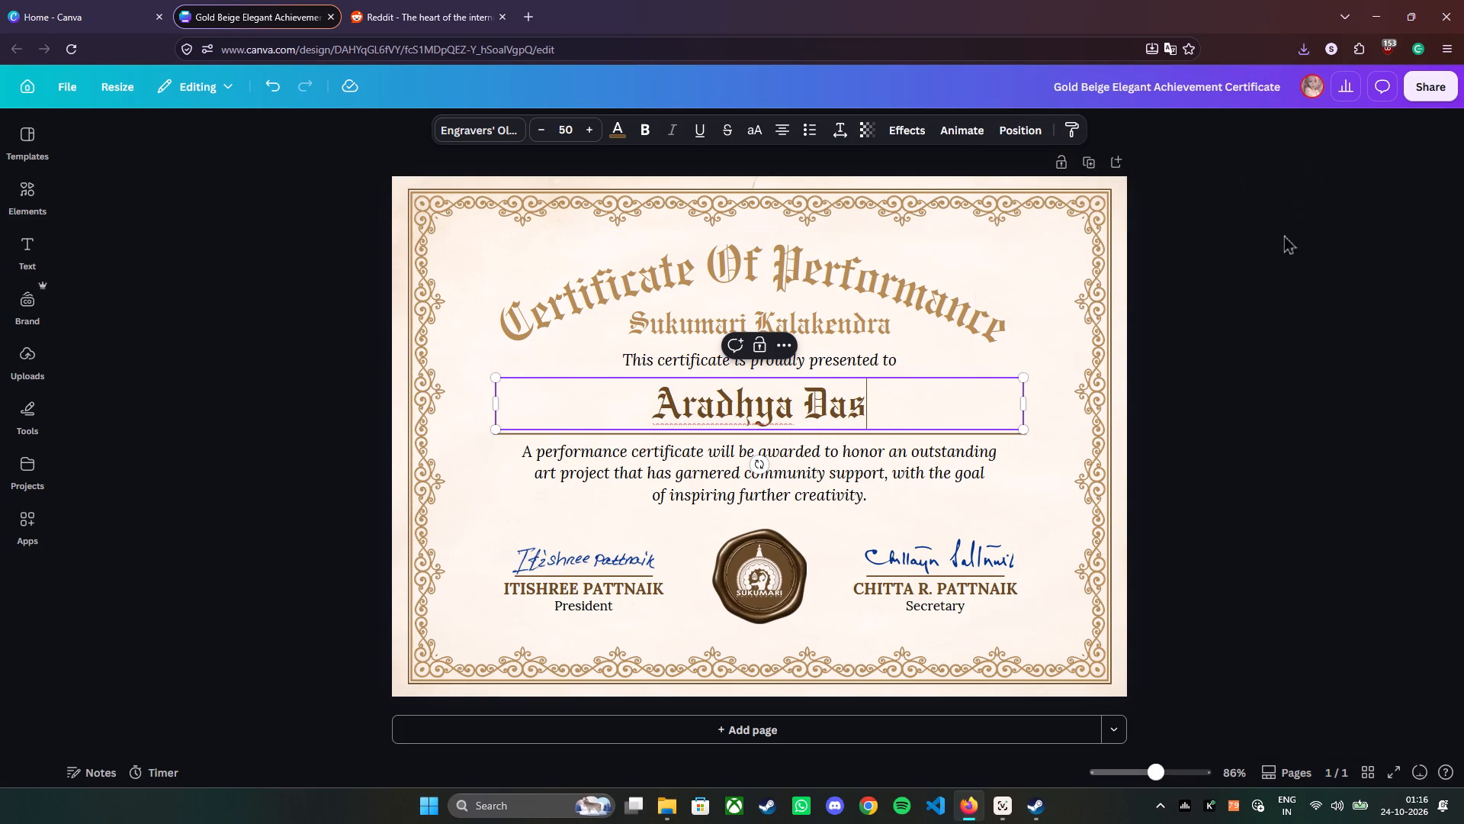
Download the certificate with the surname "Das" as a high-quality PNG.
click(1438, 78)
click(1209, 445)
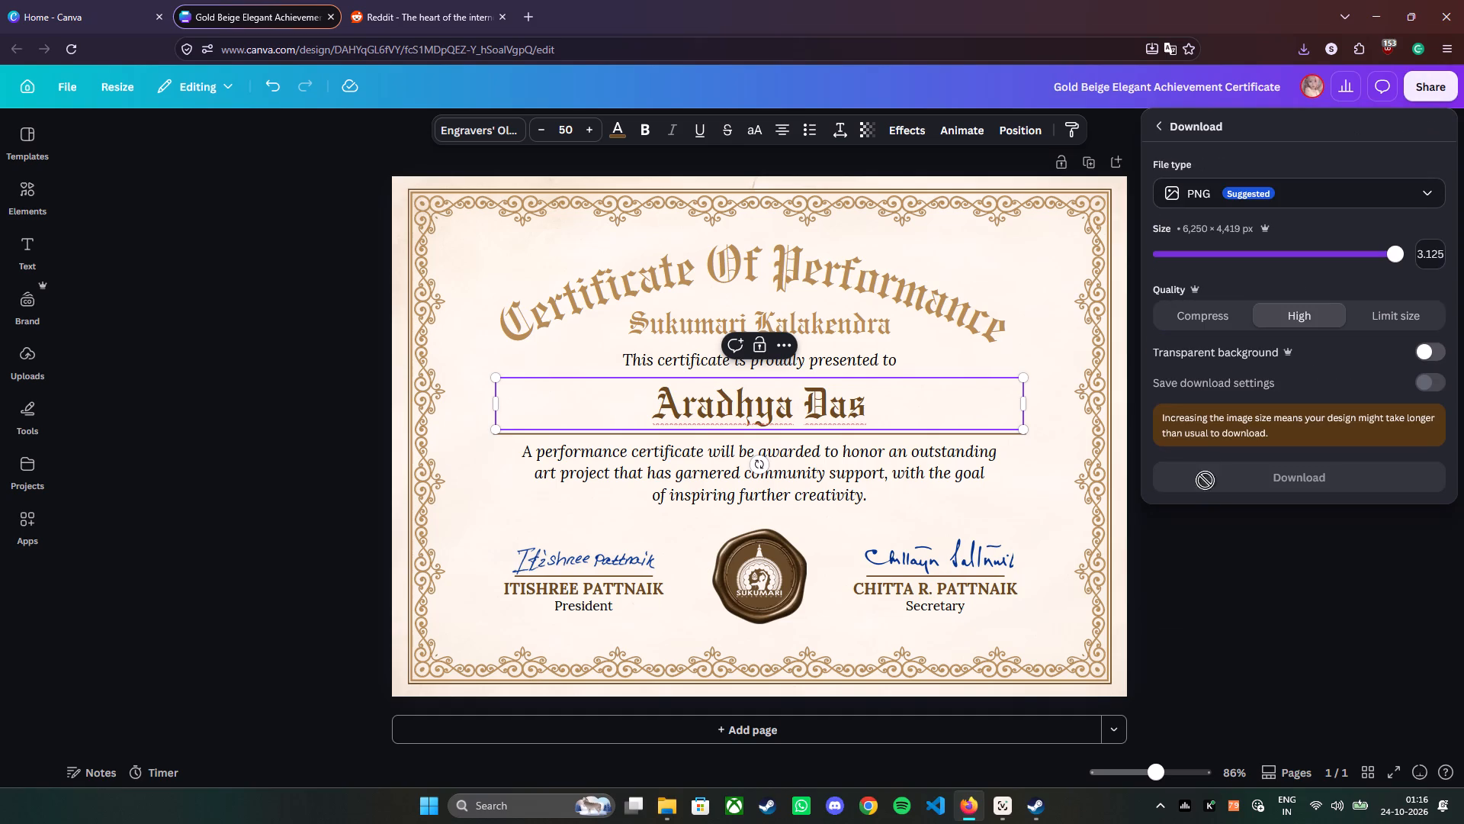
click(1285, 484)
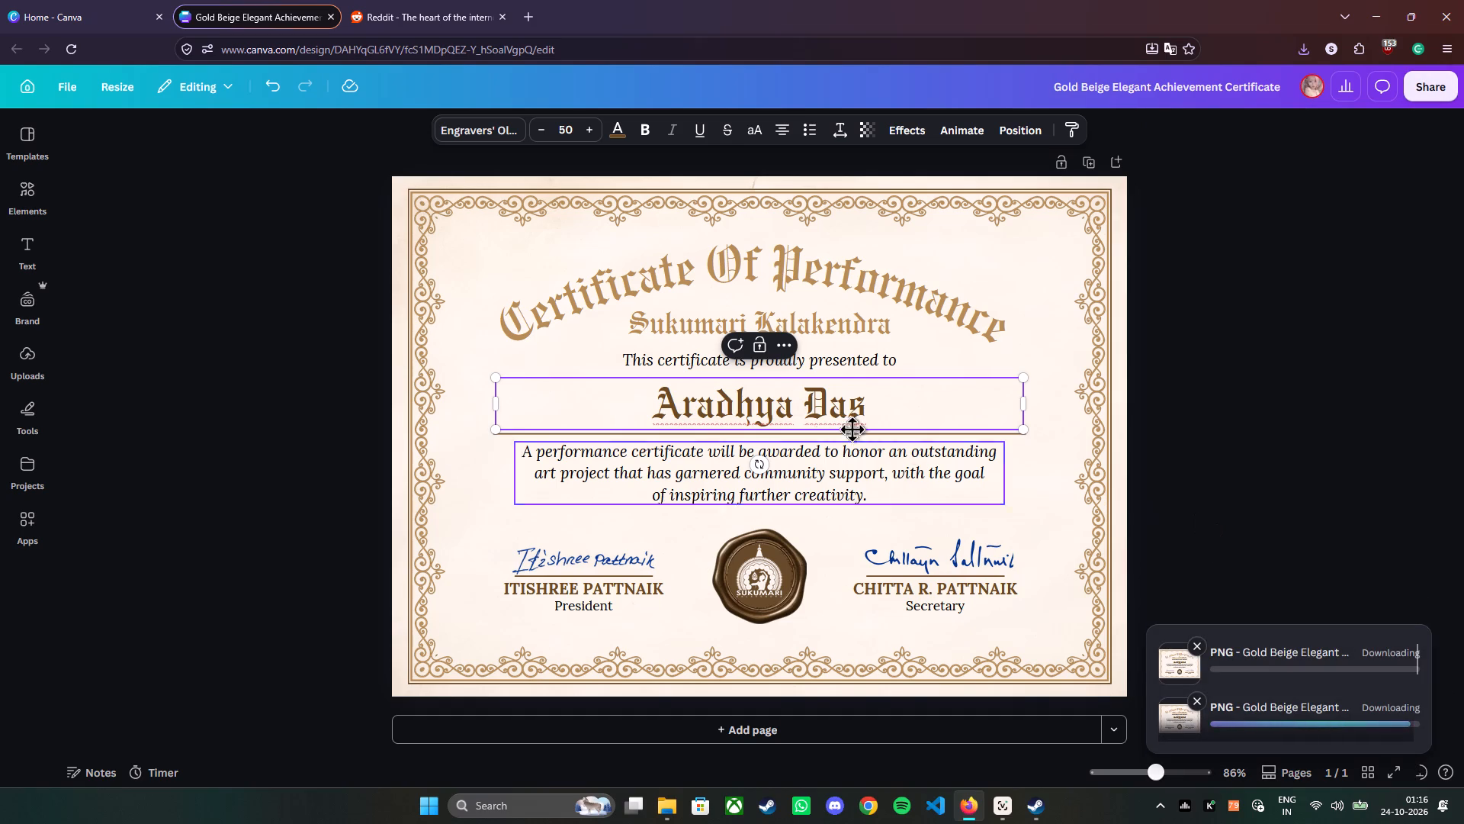
Start replacing the recipient's name on the certificate with the next recipient's, entering "Shrini".
triple_click(787, 402)
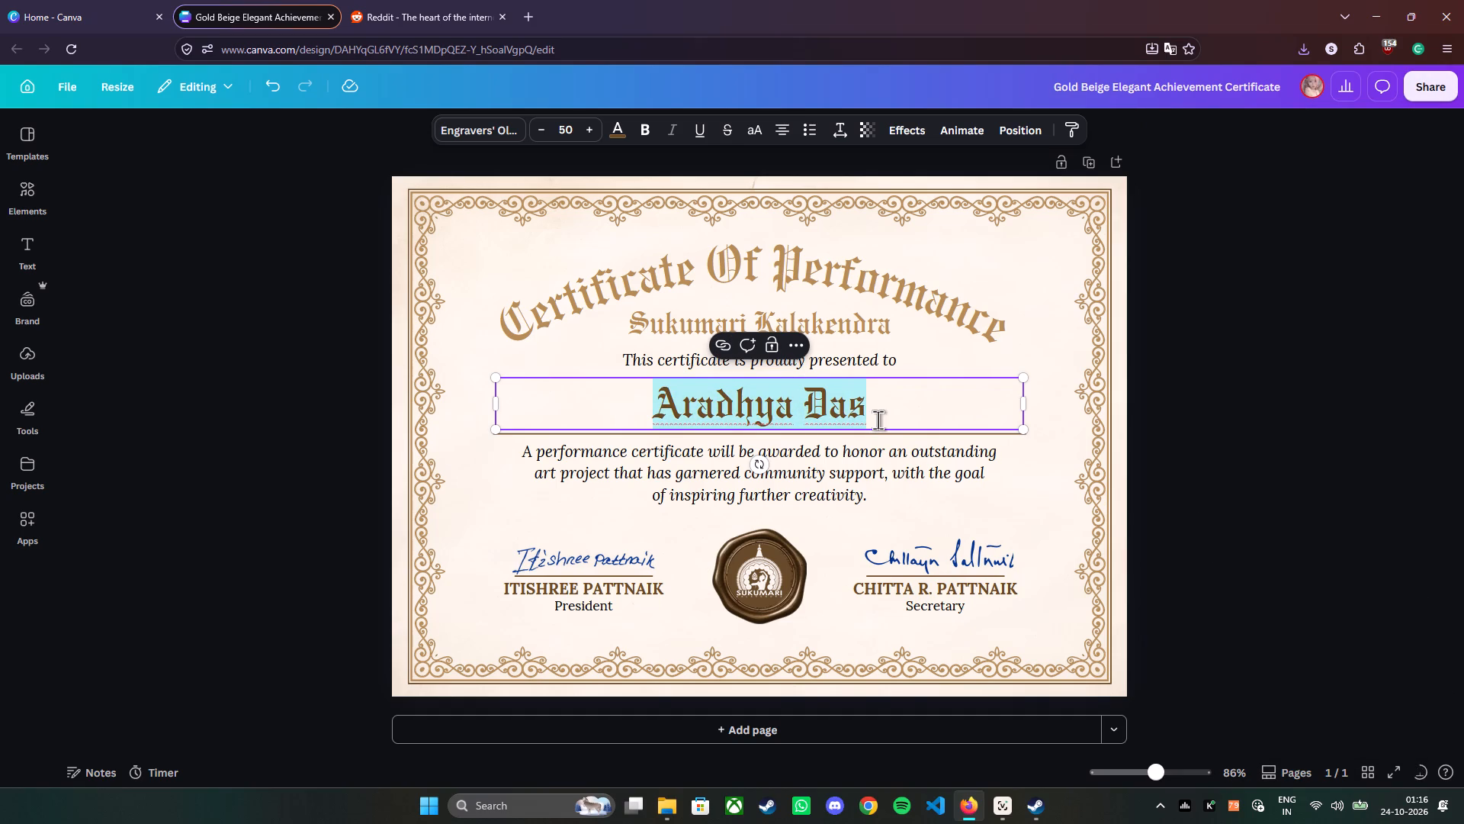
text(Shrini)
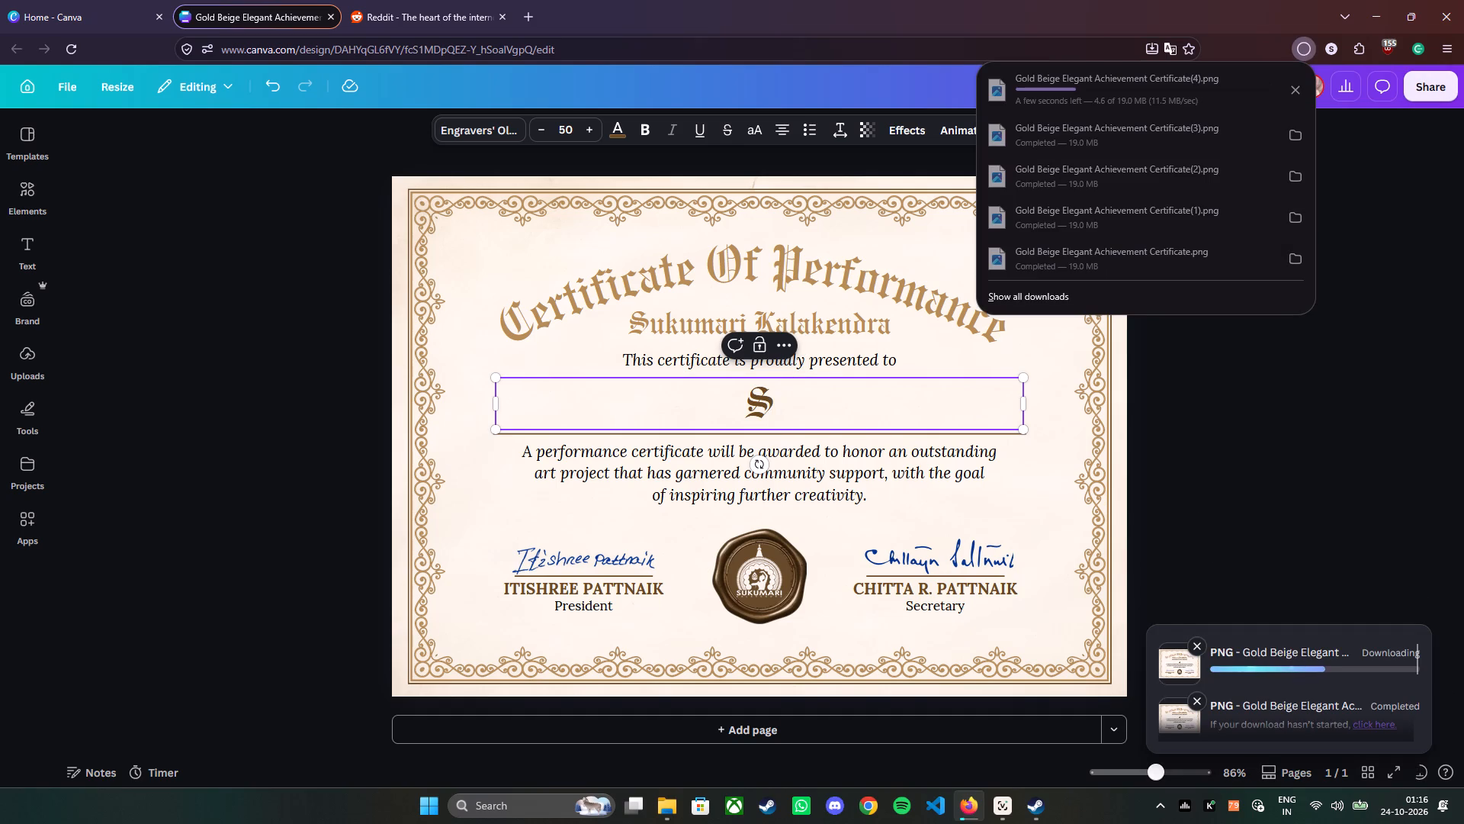
Open the recently downloaded certificate PNG from the browser's downloads to check the recipient's name, and close the image viewer.
click(1081, 143)
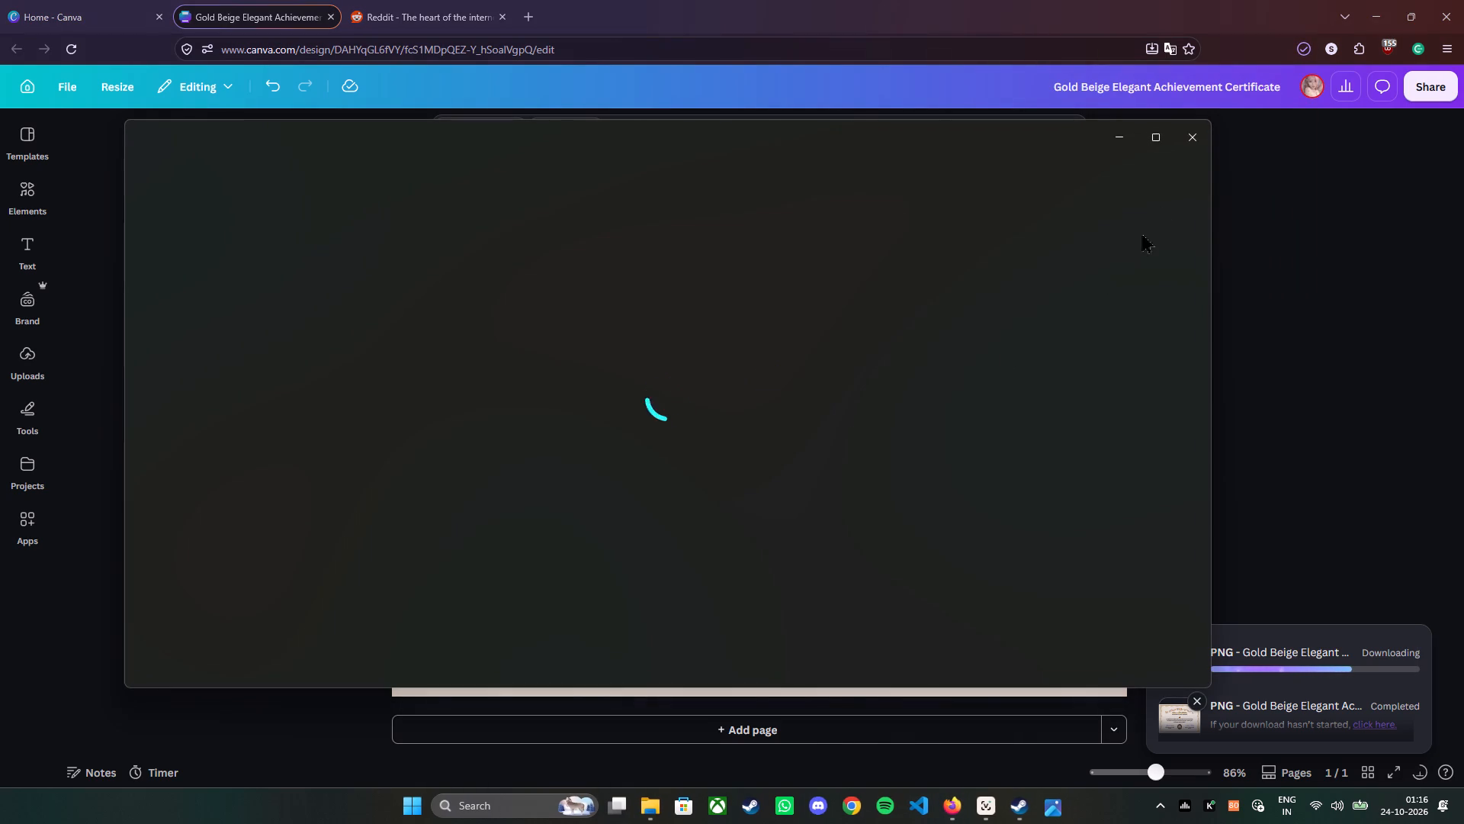
click(1193, 152)
click(1309, 51)
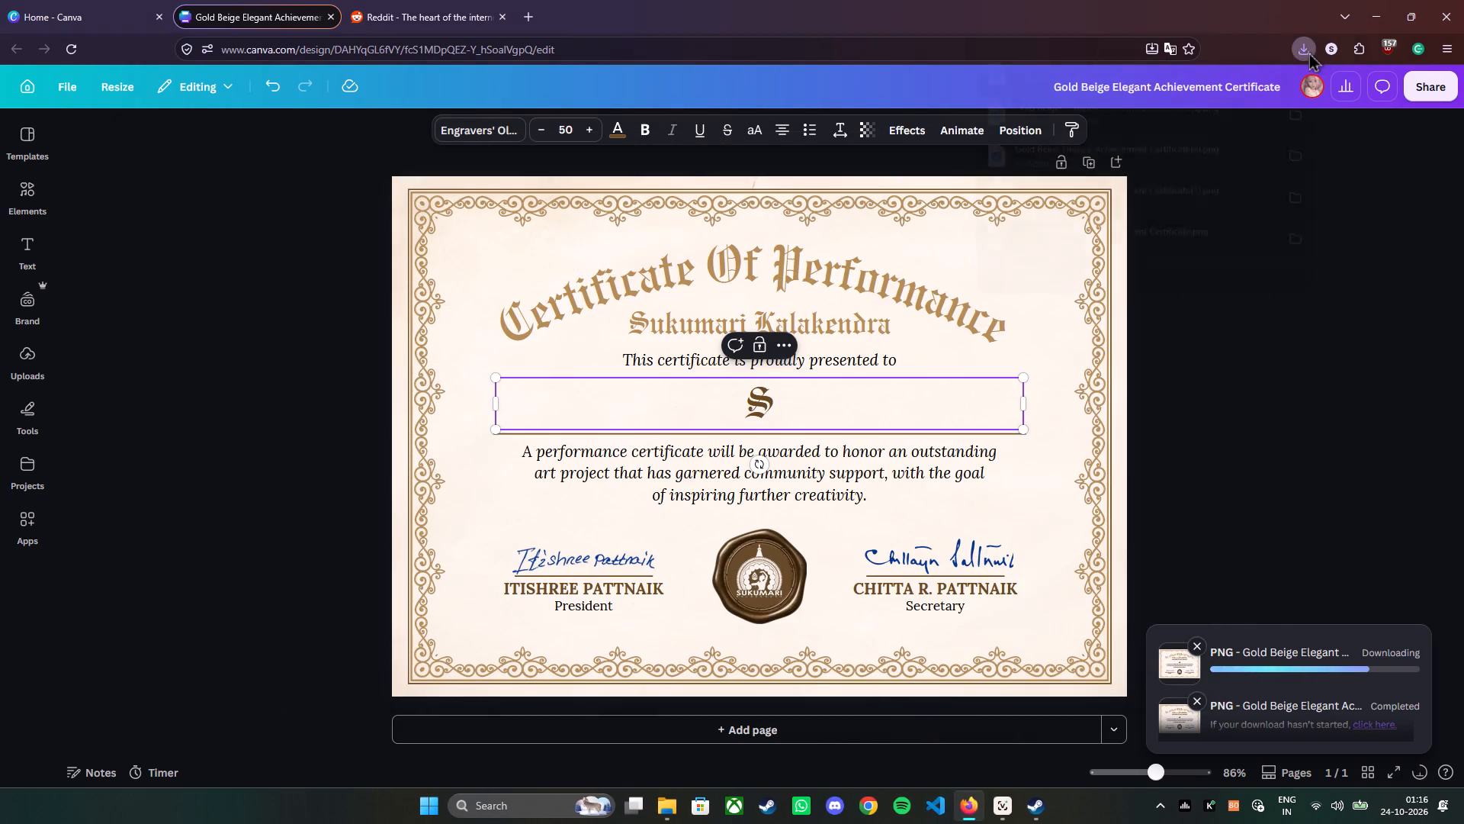
click(1108, 84)
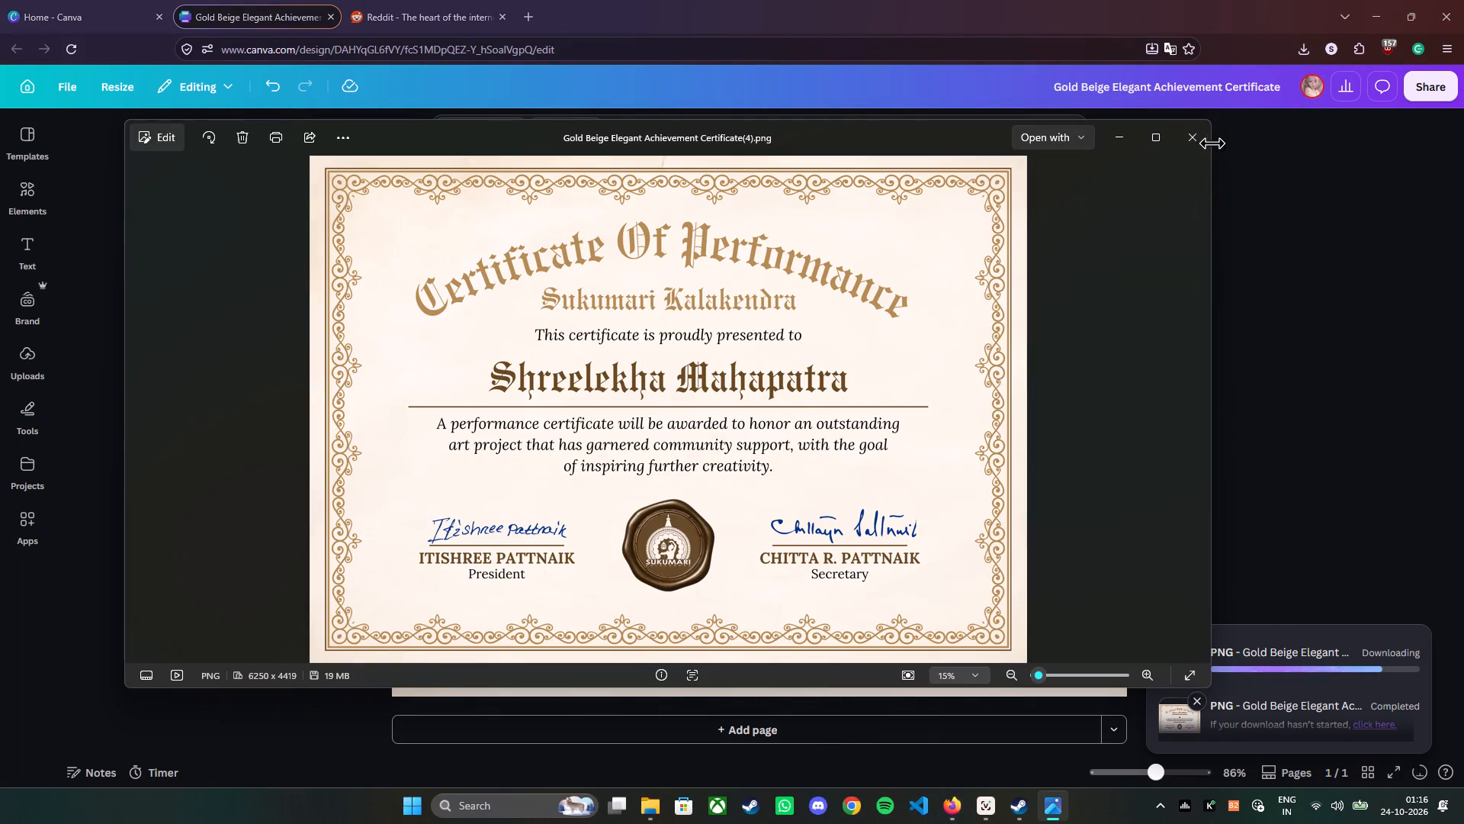
click(1199, 145)
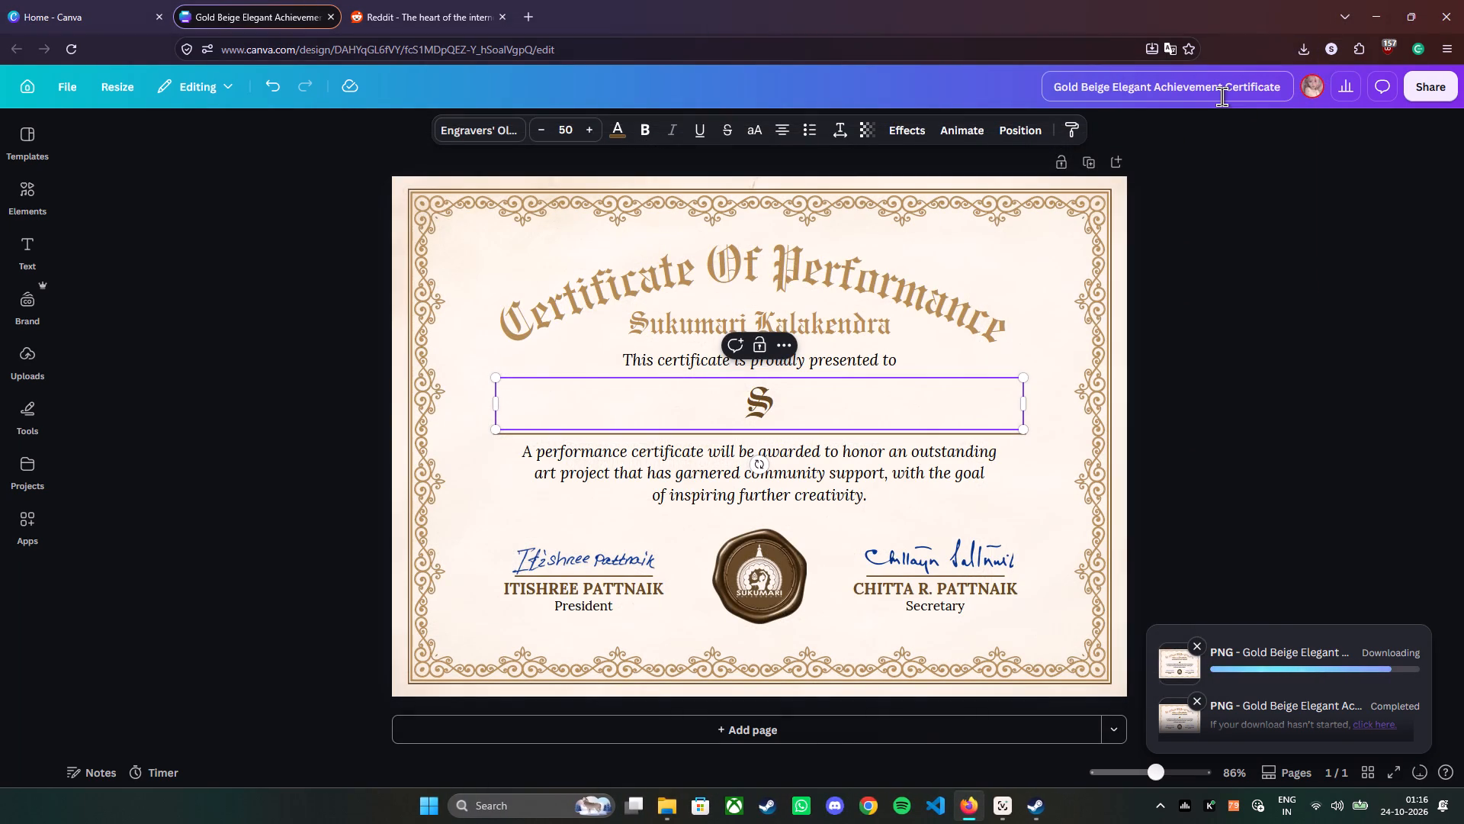
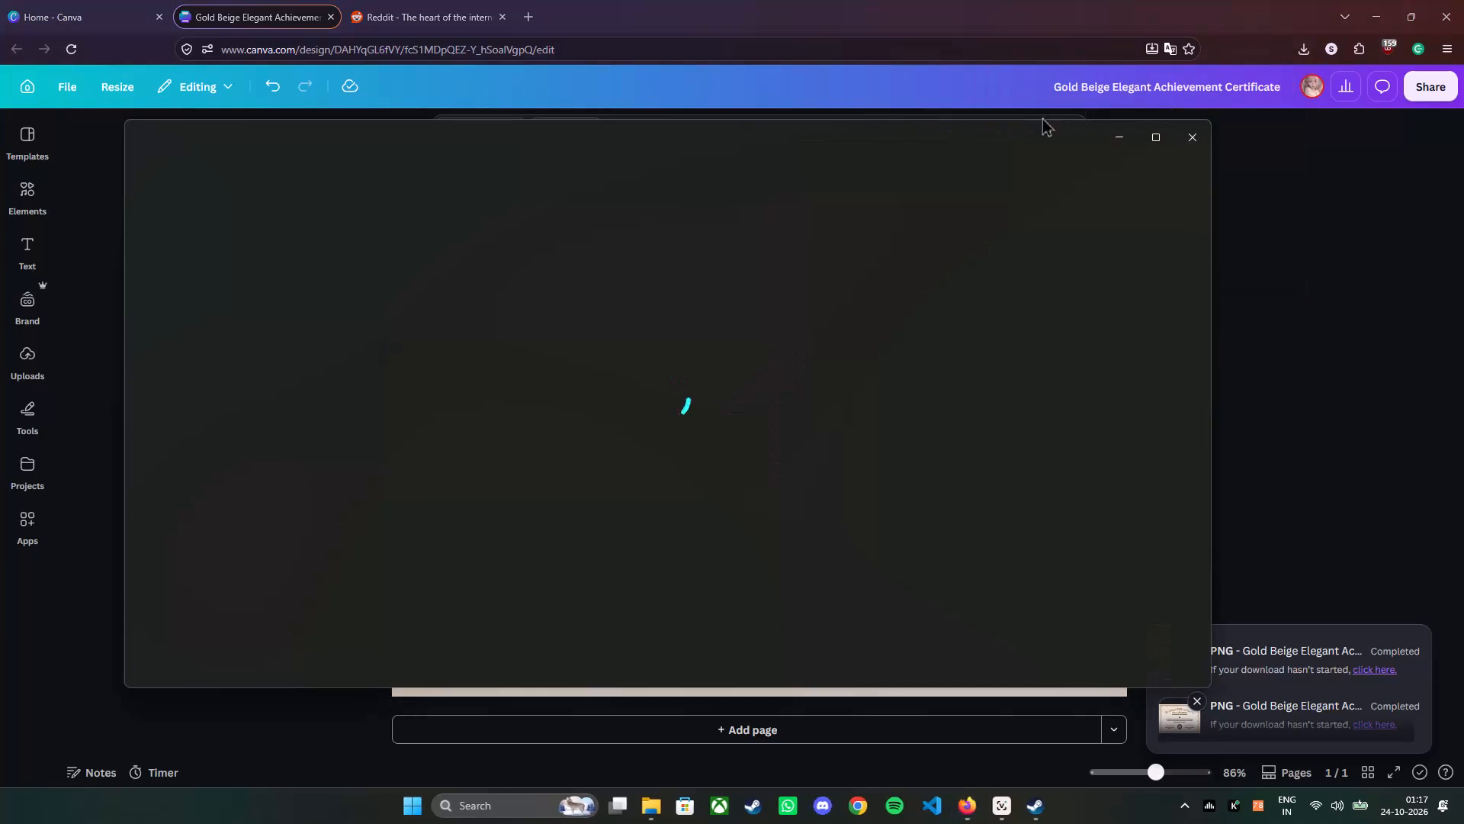
Close the image viewer and resume editing the recipient's name on the certificate after the initial "S".
click(1205, 129)
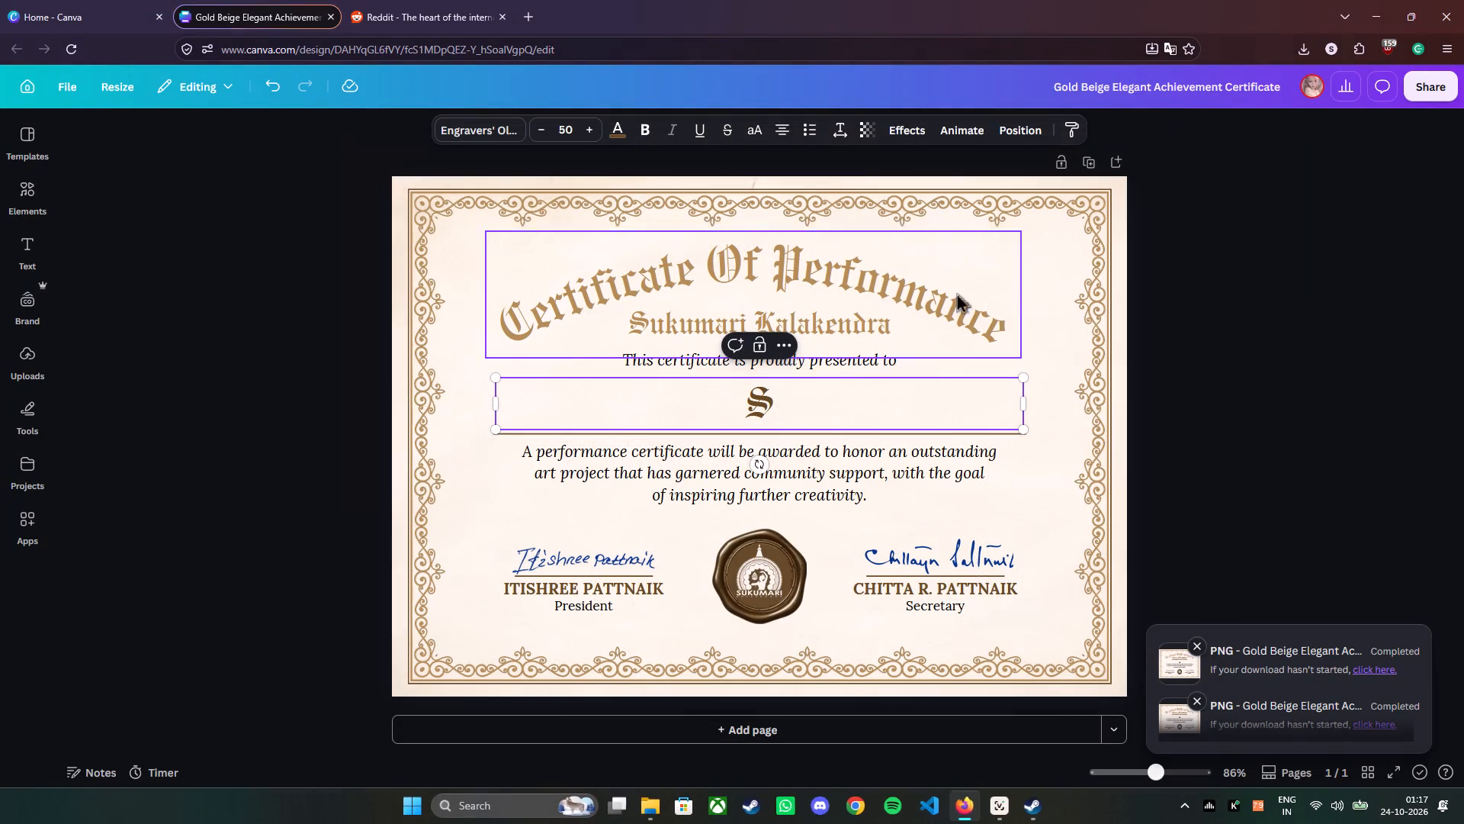
click(828, 406)
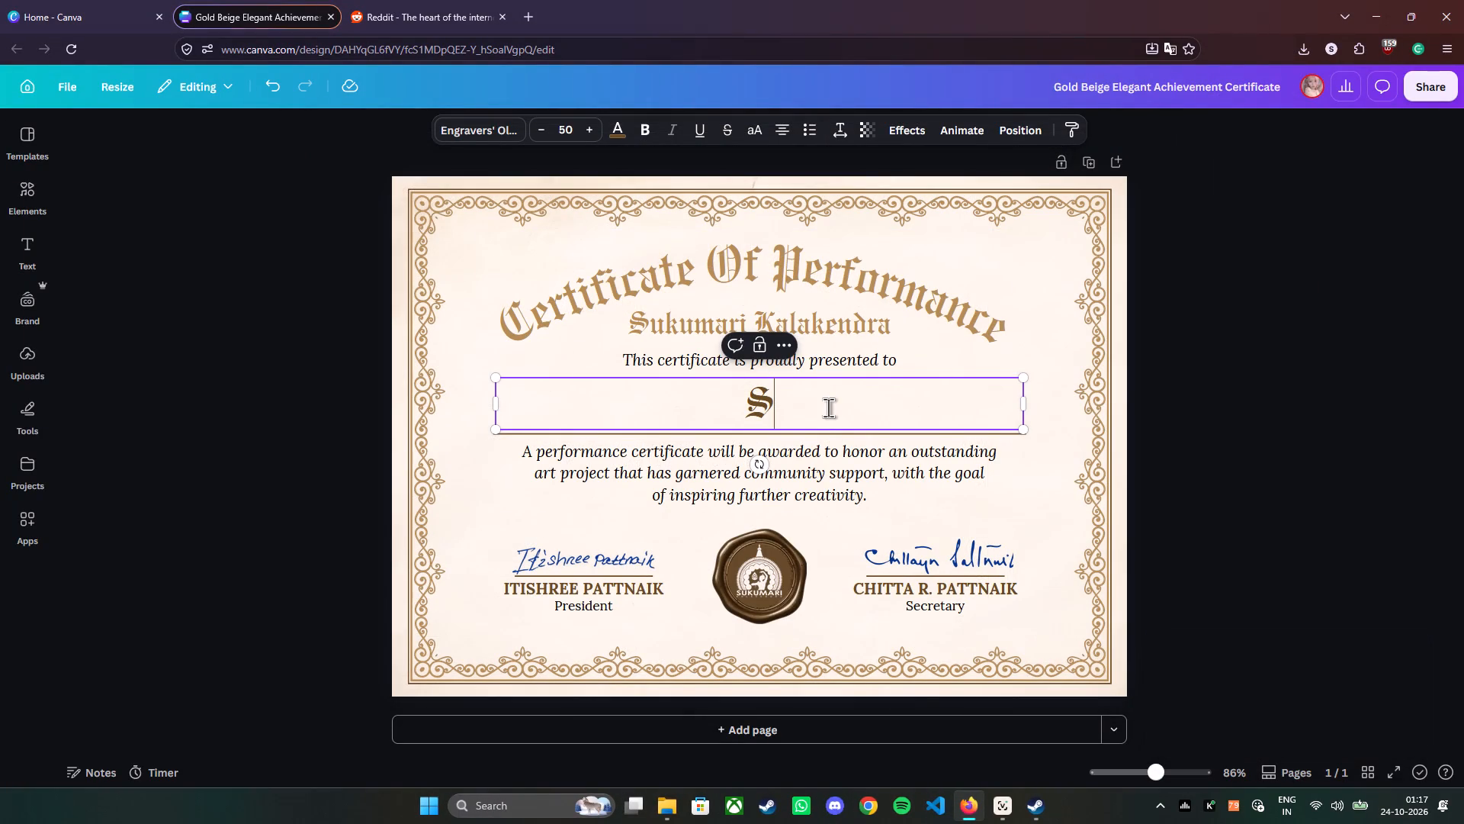
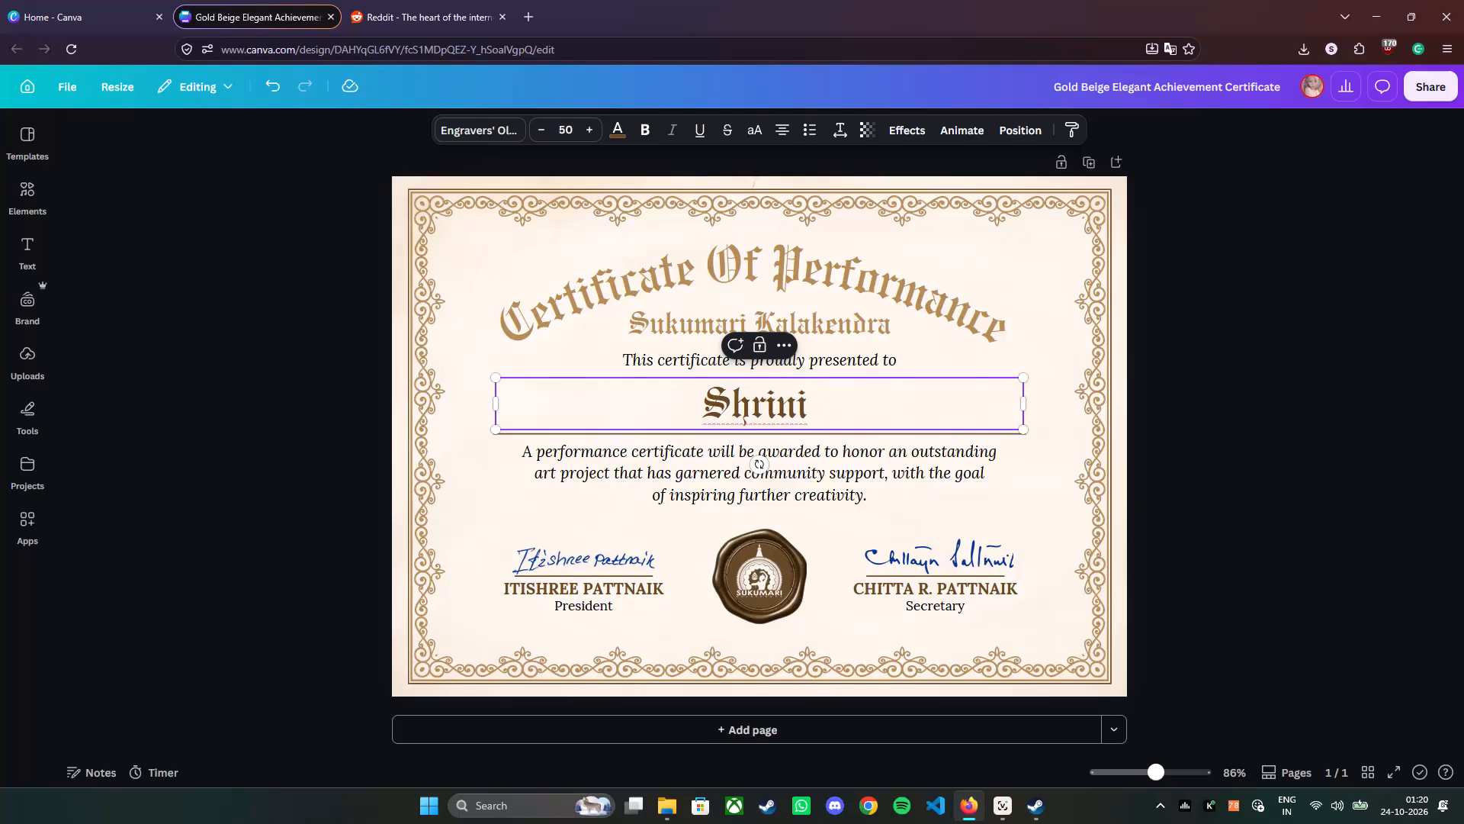
Complete the current recipient's first name on the certificate and add the surname after it.
key(BackSpace)
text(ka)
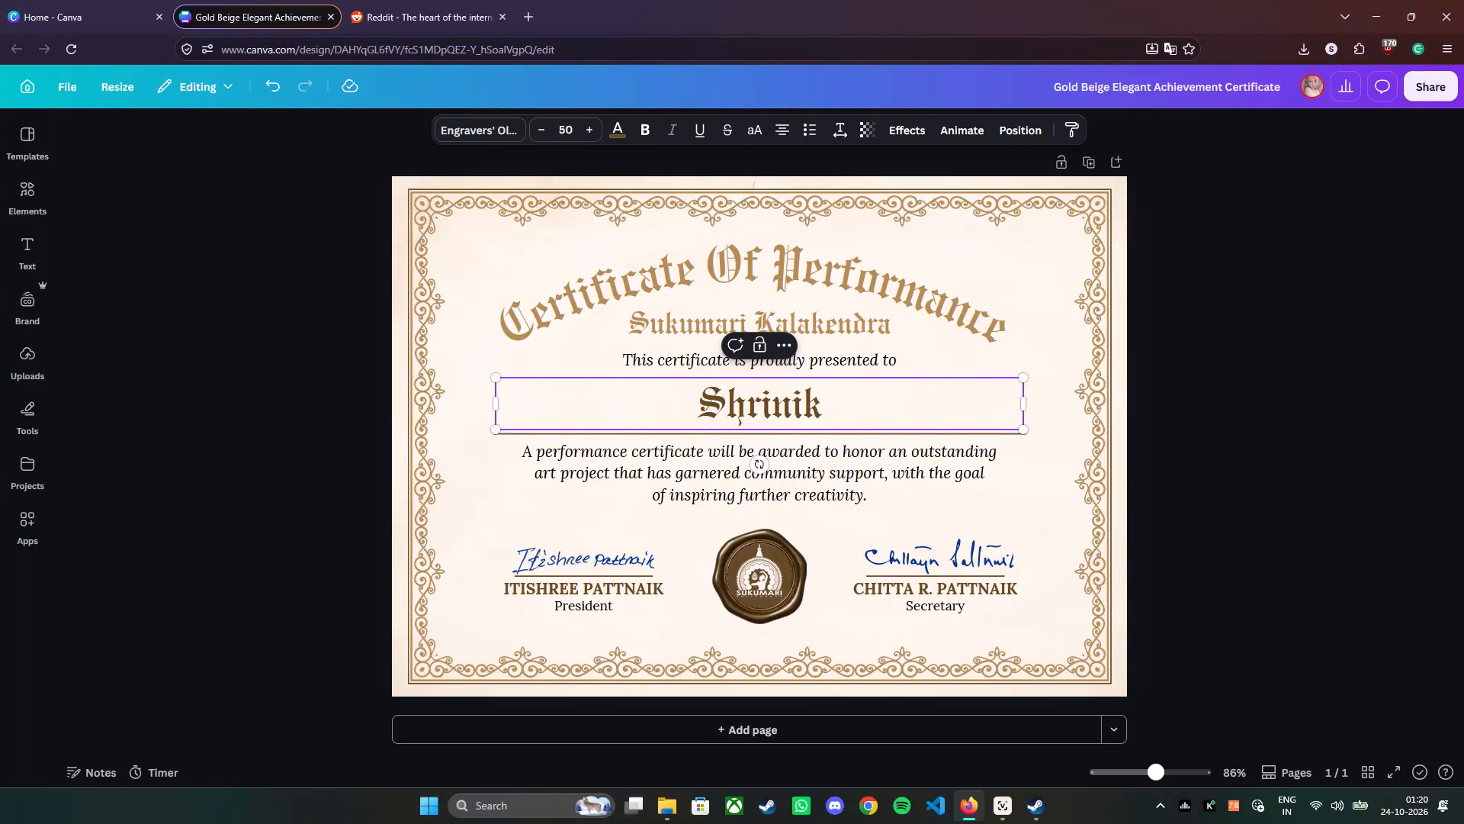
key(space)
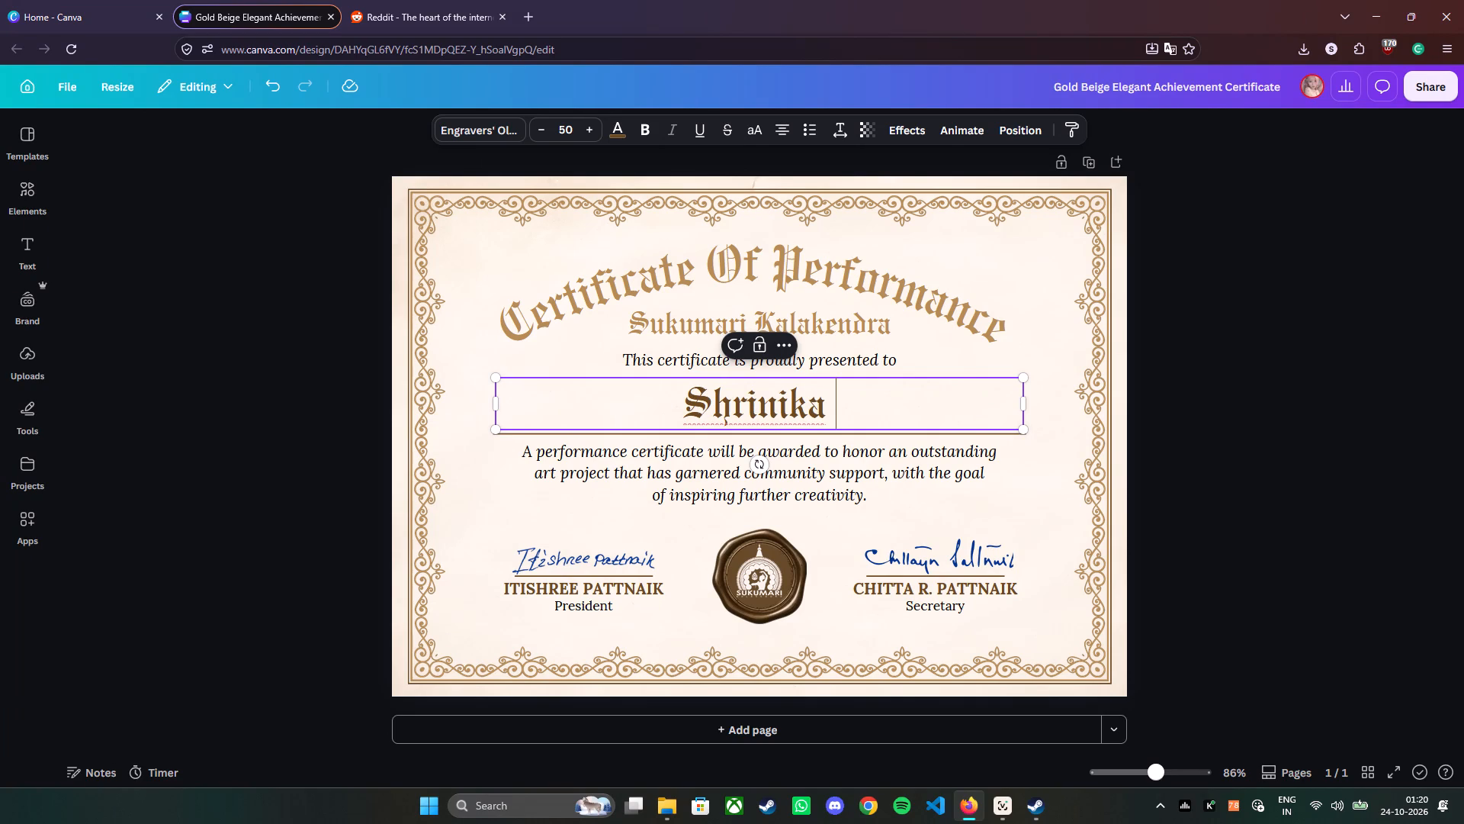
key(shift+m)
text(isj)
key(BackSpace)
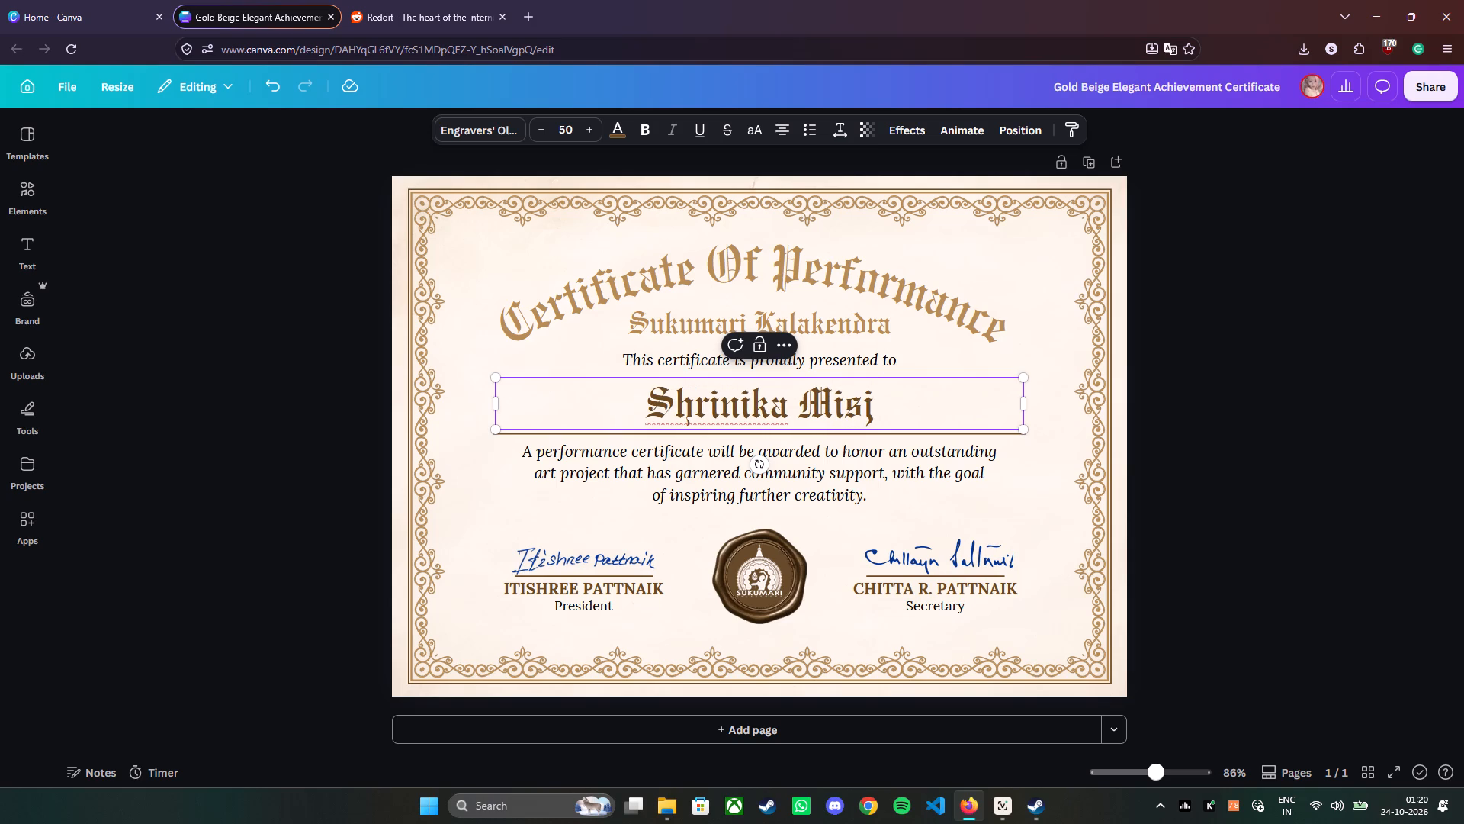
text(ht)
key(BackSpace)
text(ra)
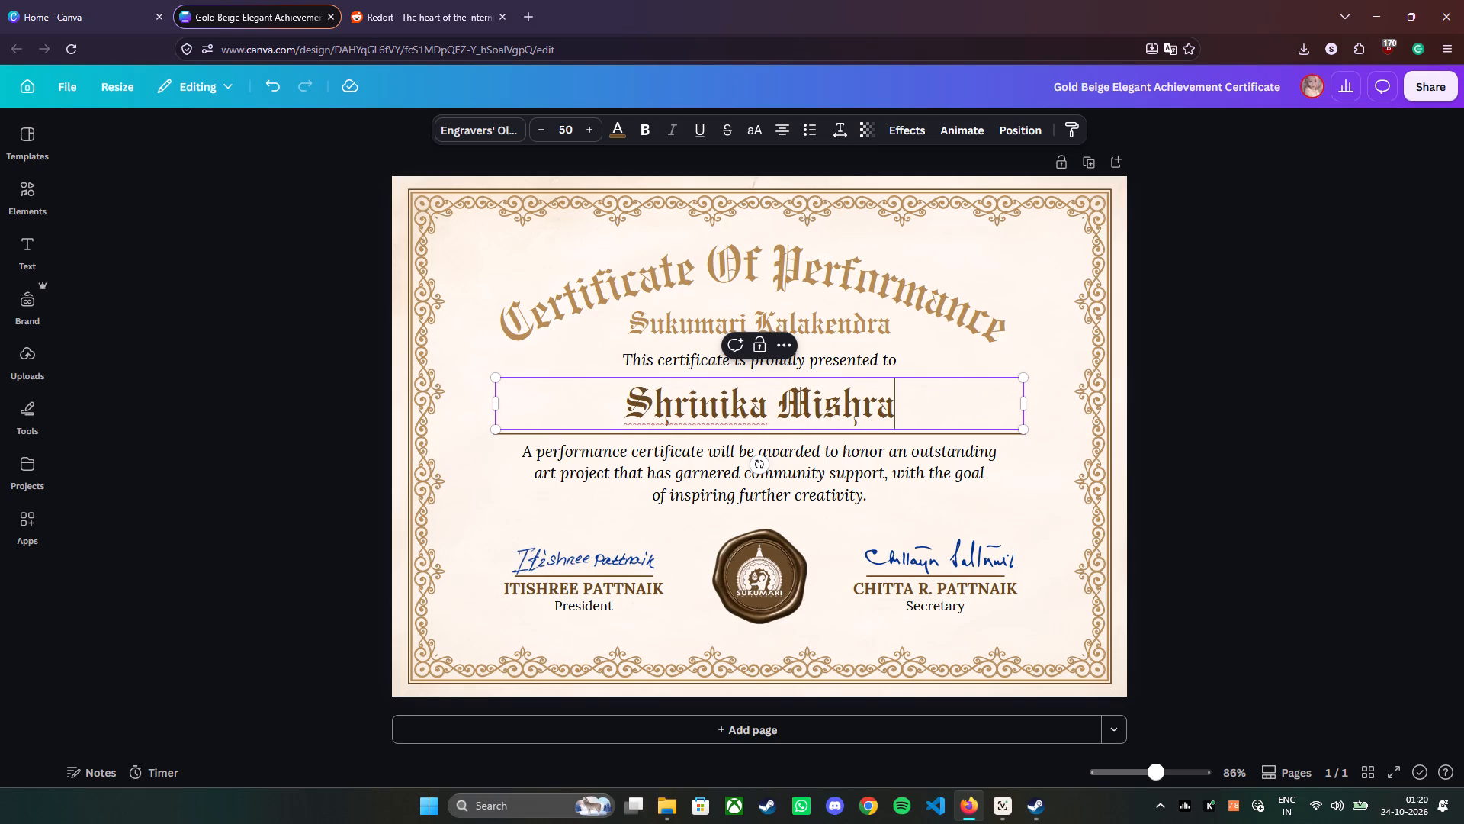
Download the completed certificate as a PNG.
click(1418, 88)
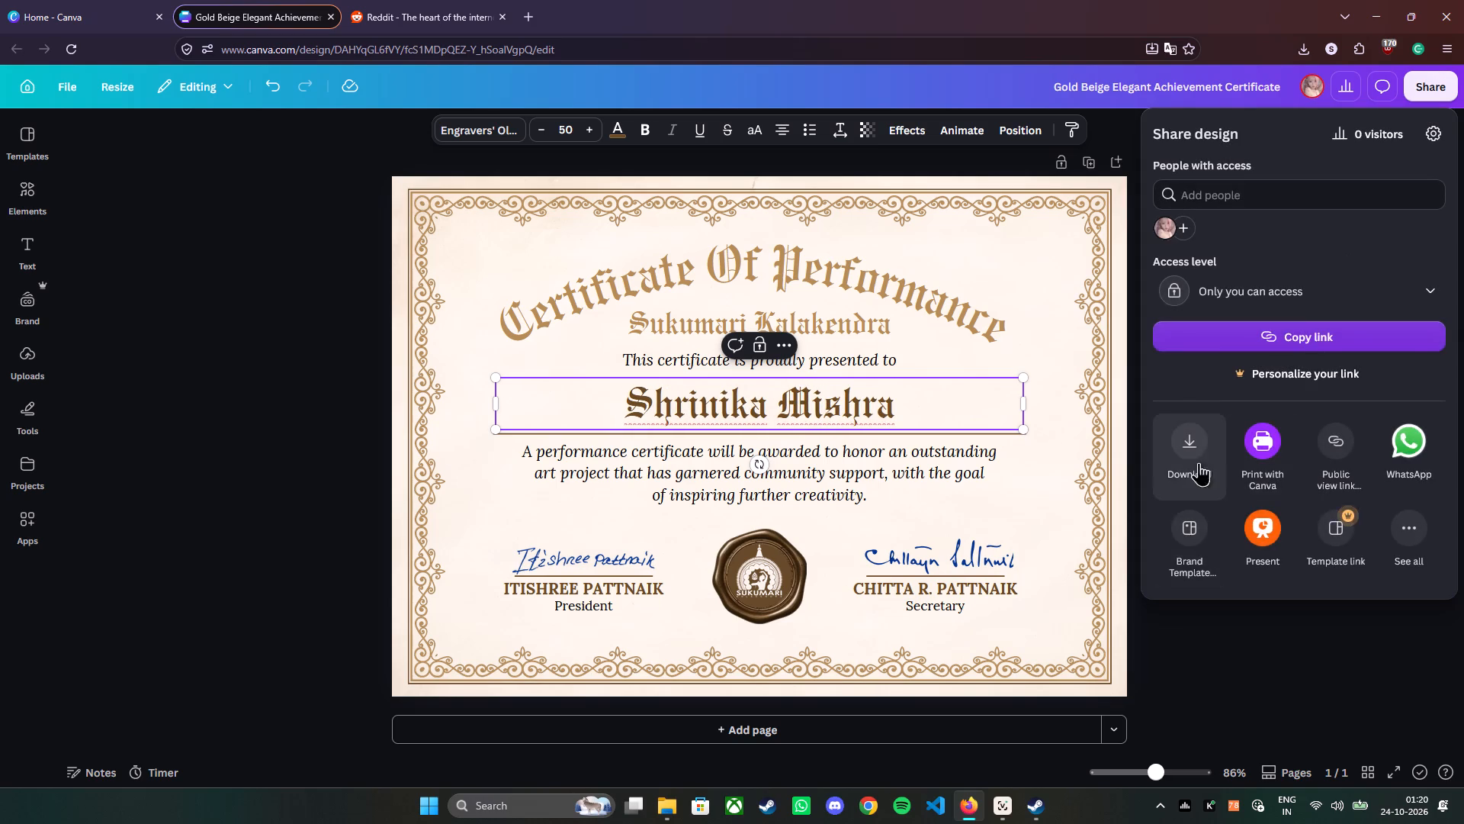
click(1177, 451)
click(1283, 485)
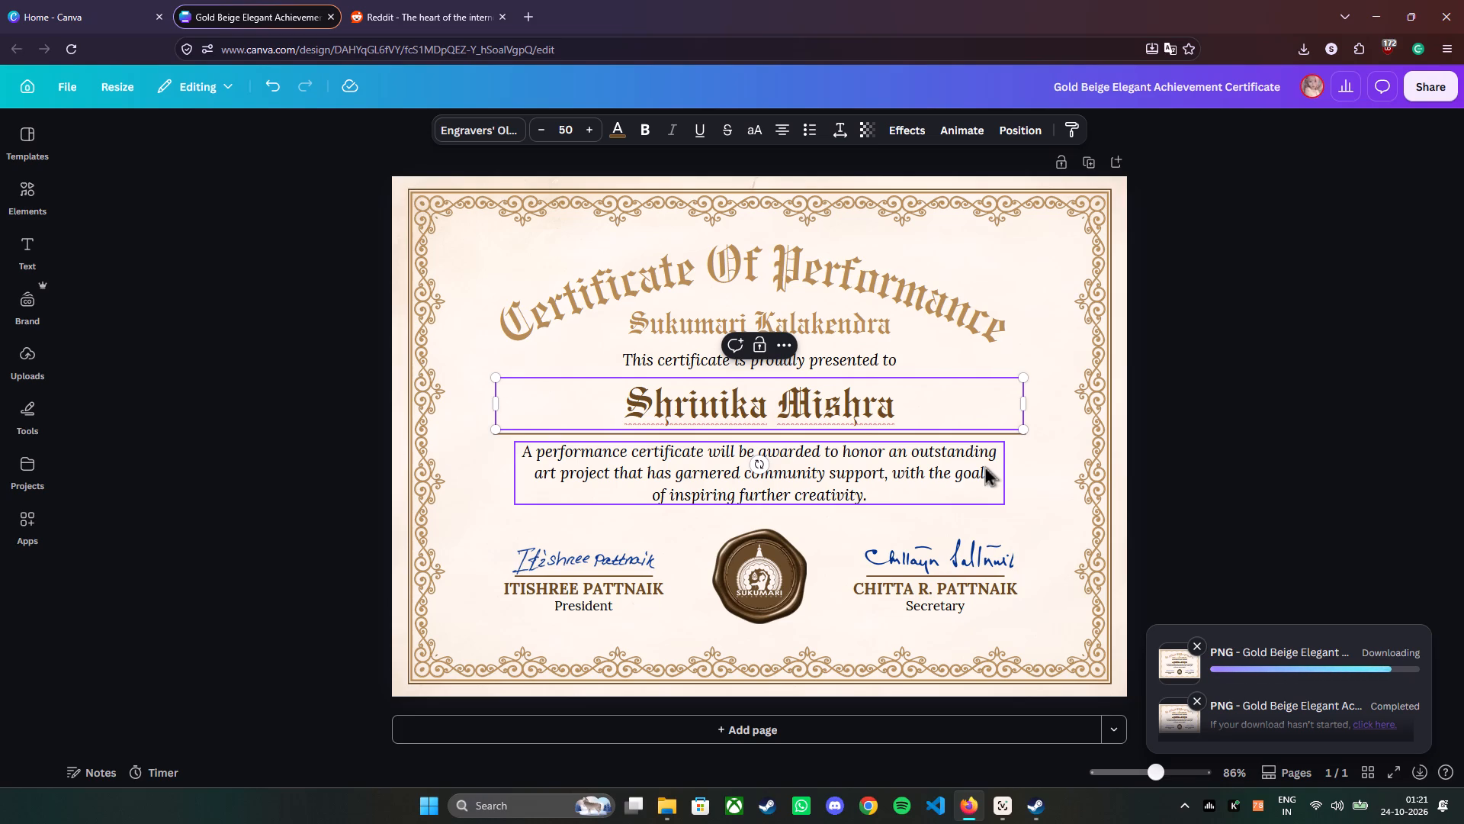
Replace the recipient's name on the certificate with the next recipient's full name.
triple_click(888, 416)
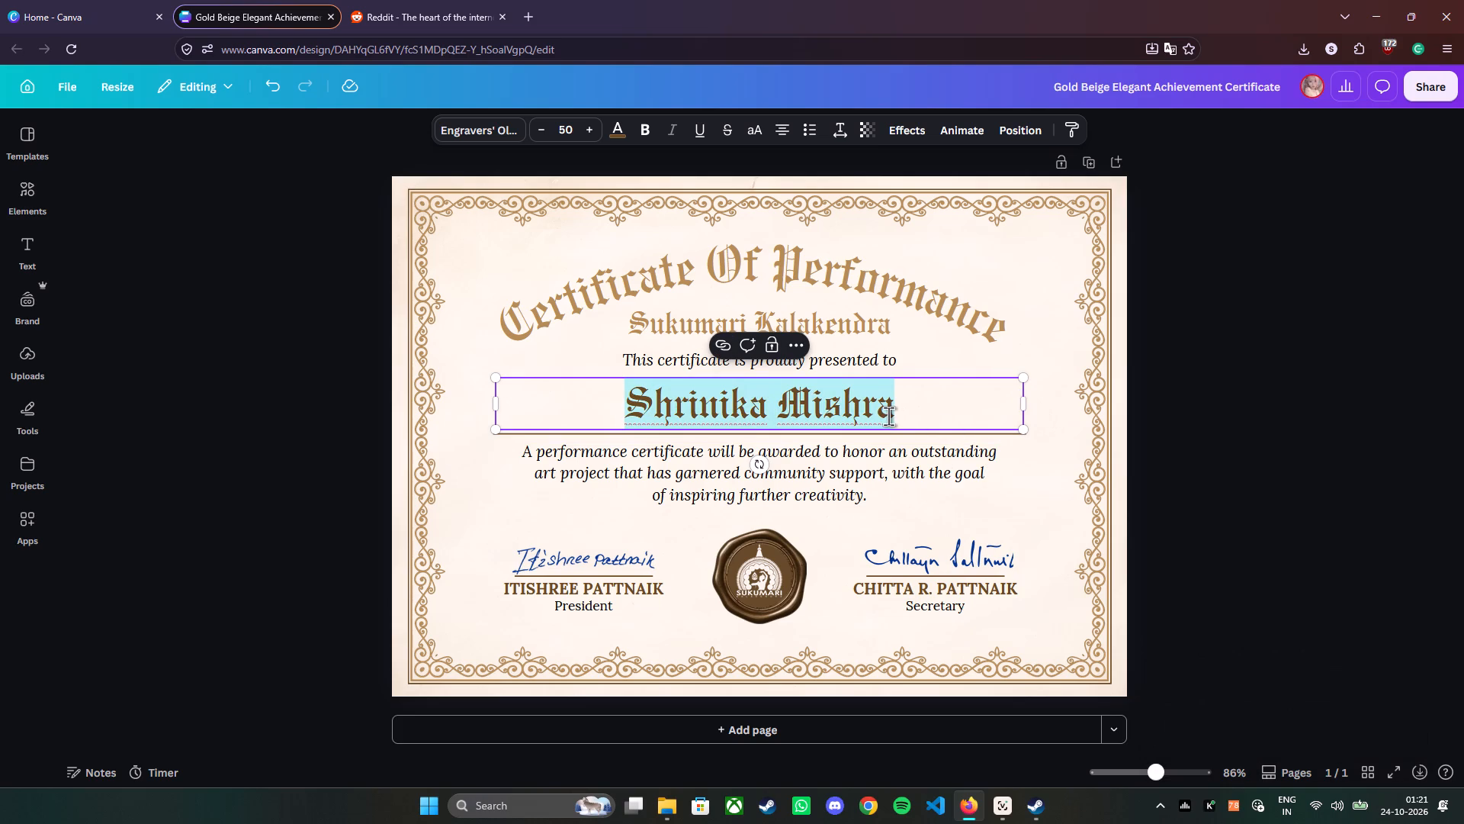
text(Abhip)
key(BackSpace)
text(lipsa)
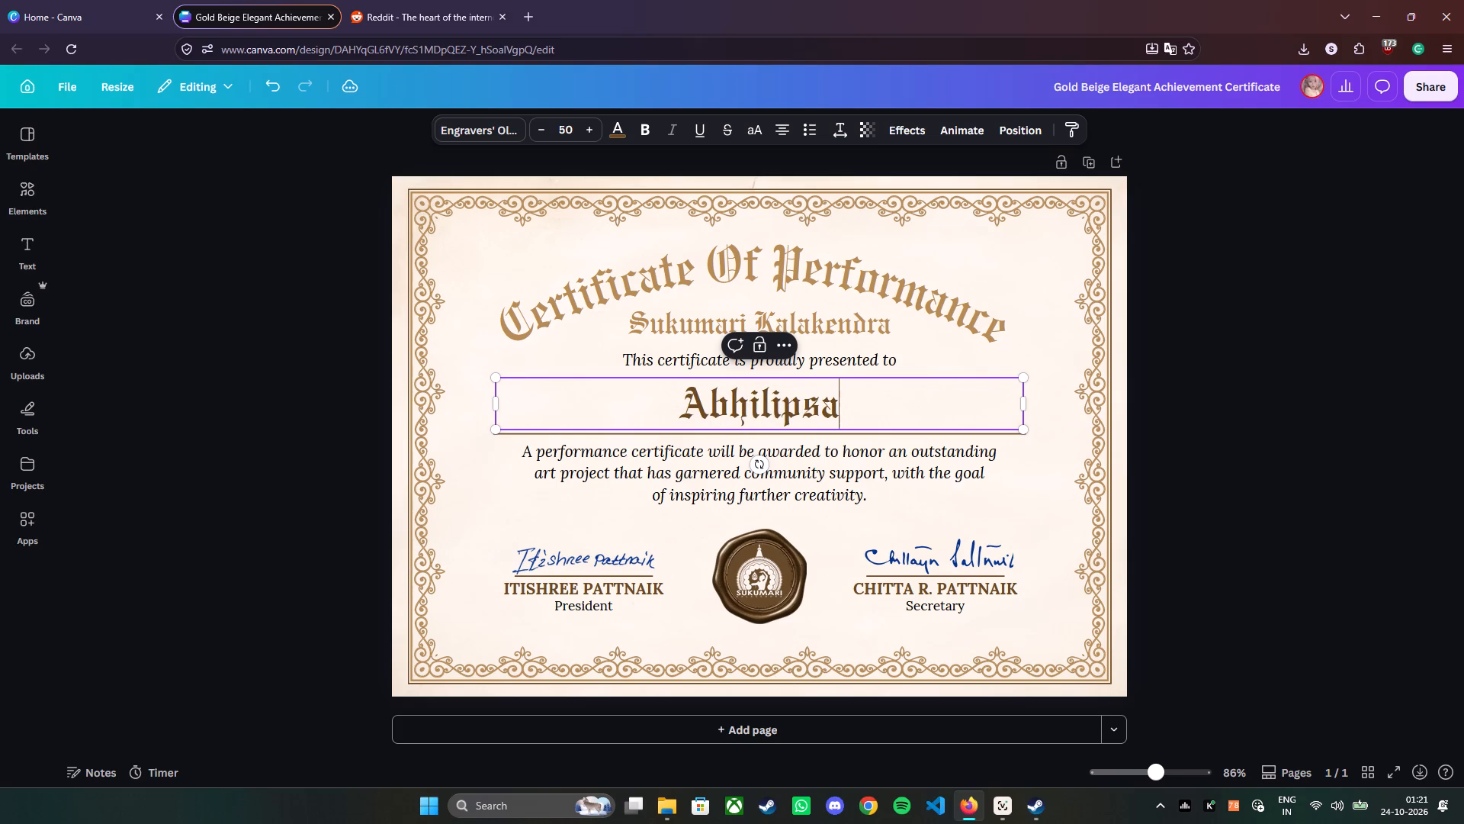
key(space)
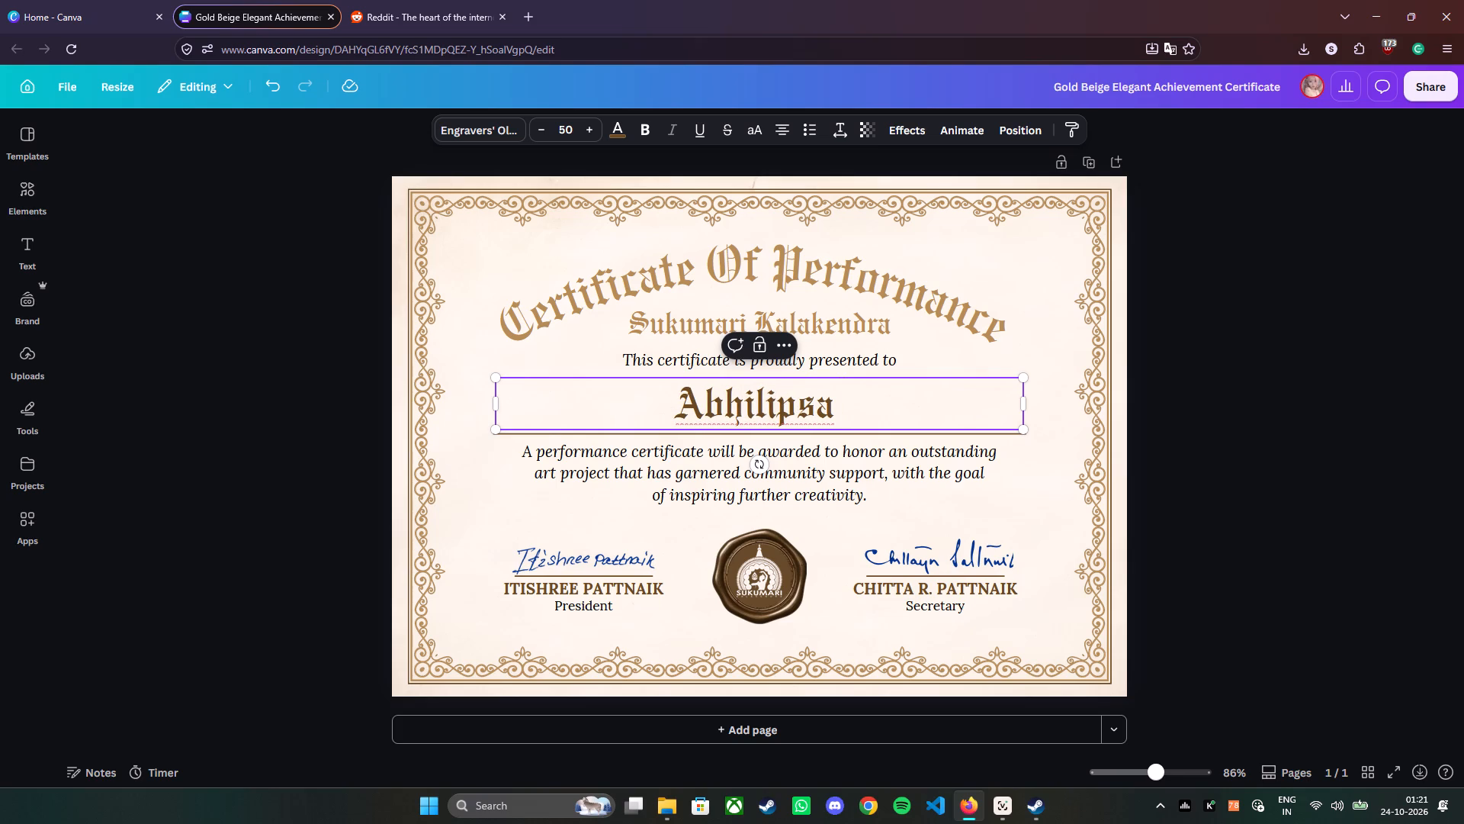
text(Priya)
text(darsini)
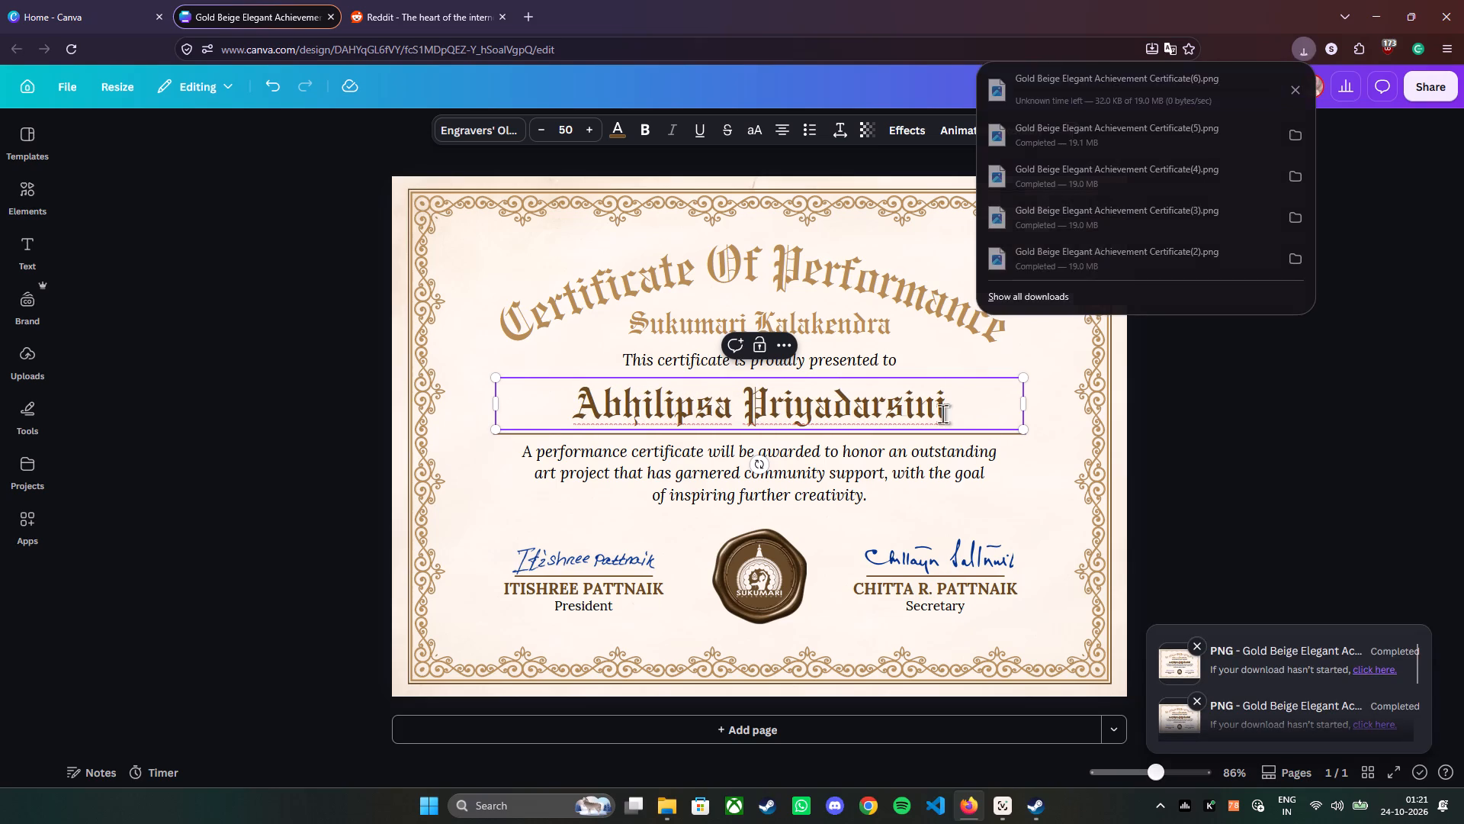
Download this recipient's certificate as a high-quality PNG at 3.125 size.
click(1425, 87)
click(1209, 450)
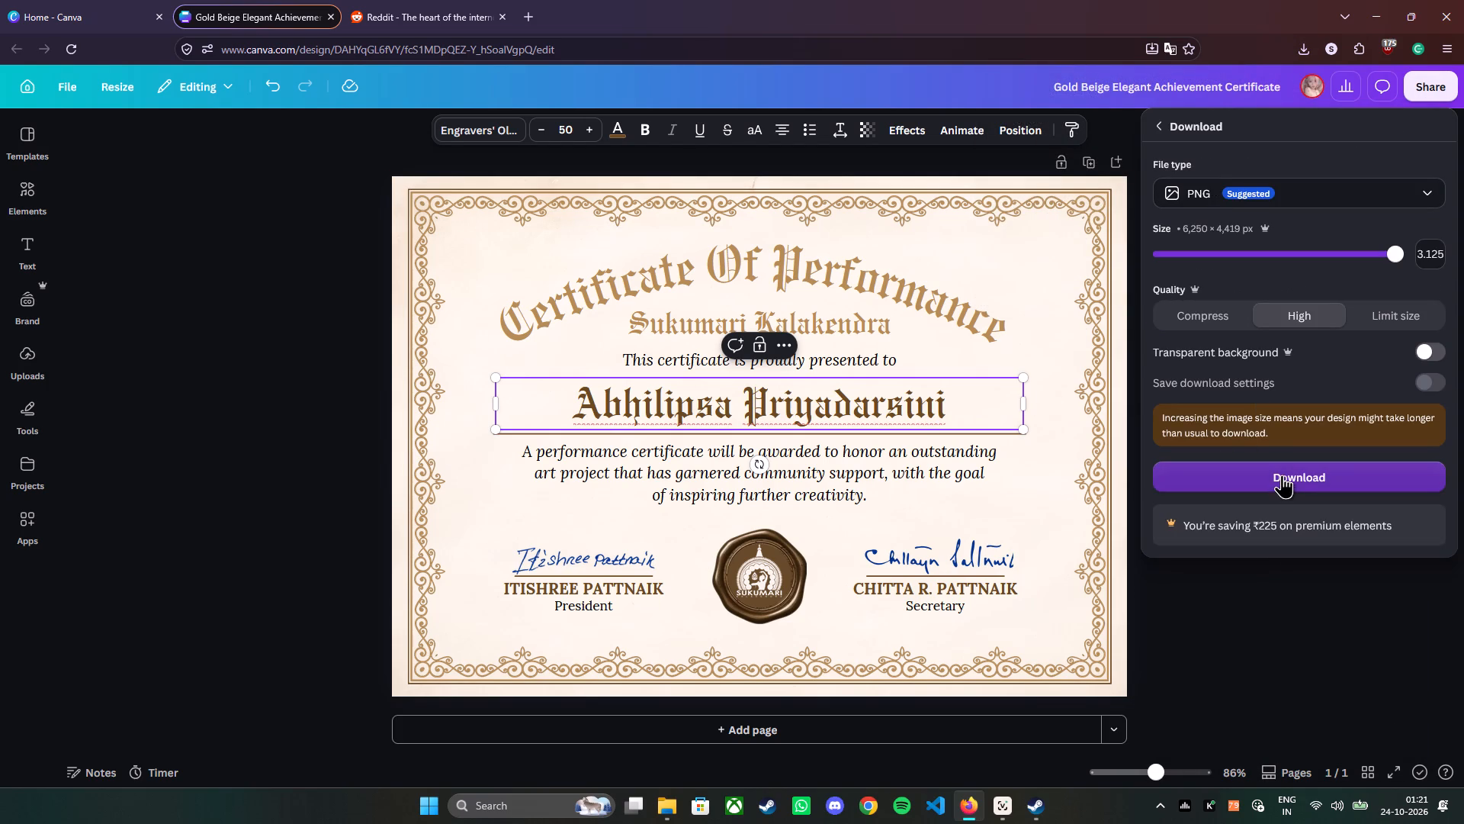
click(1282, 475)
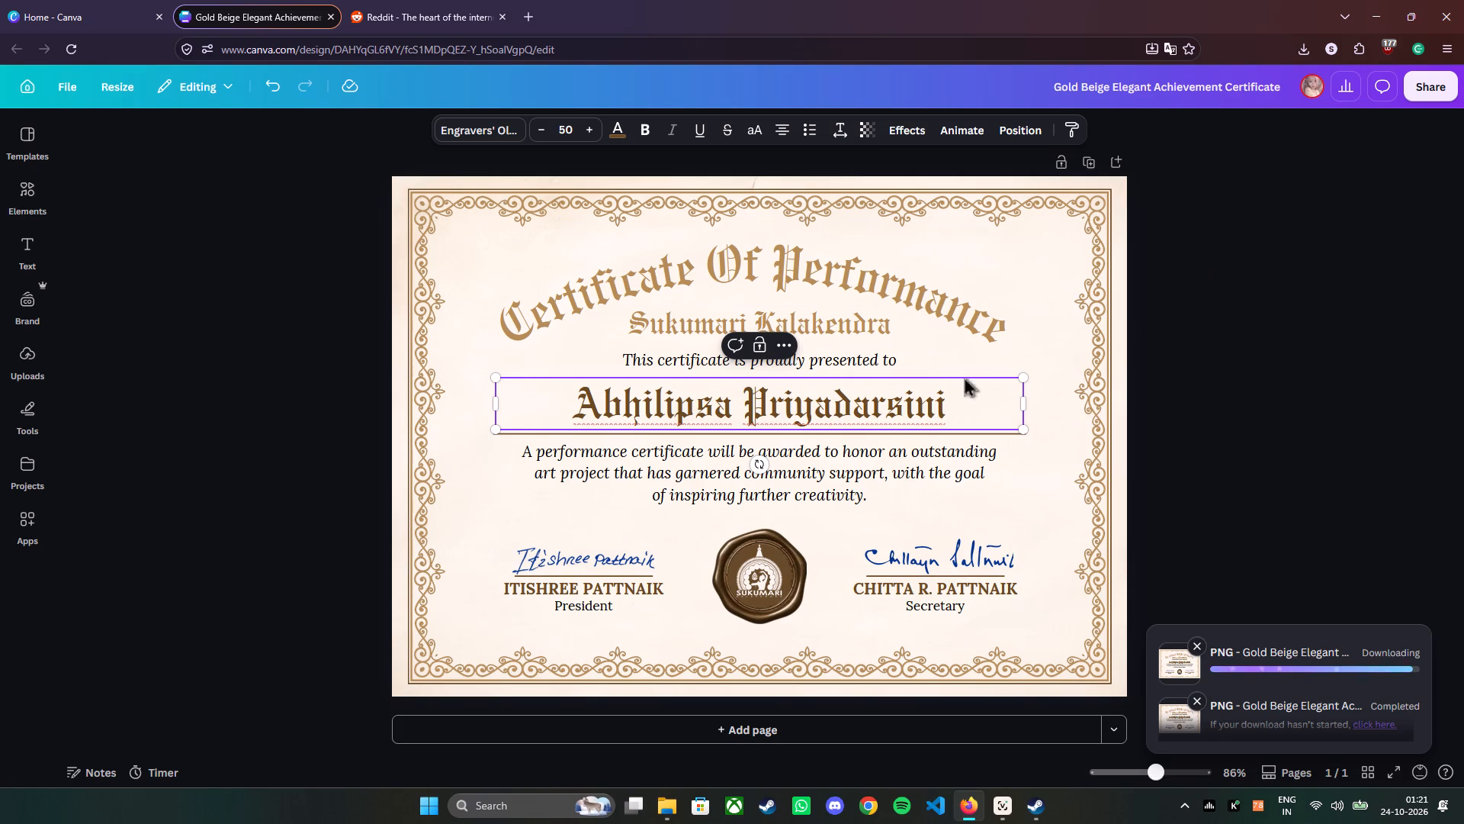
Replace the name on the certificate with the following recipient's first name and surname.
triple_click(891, 390)
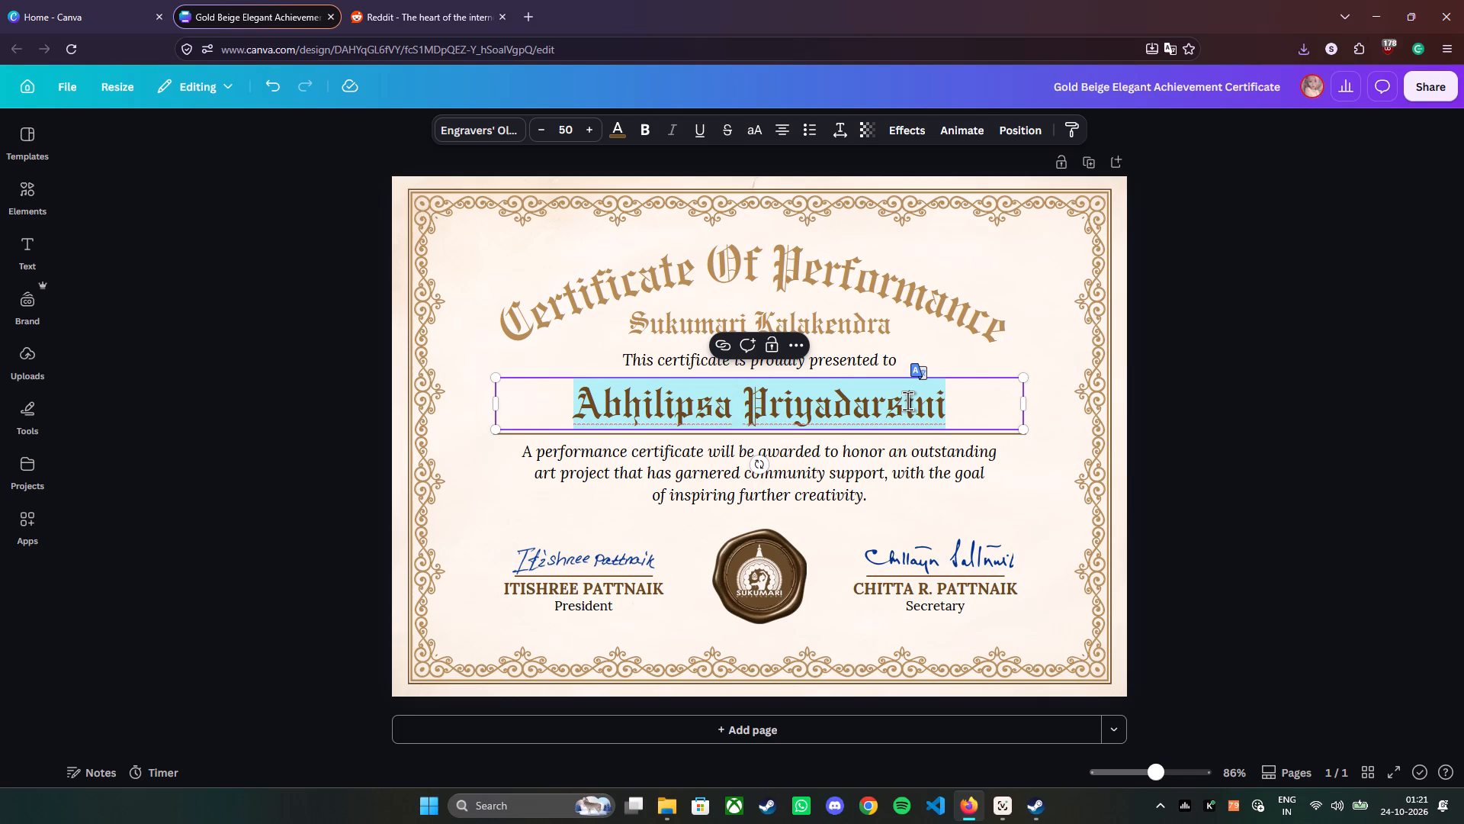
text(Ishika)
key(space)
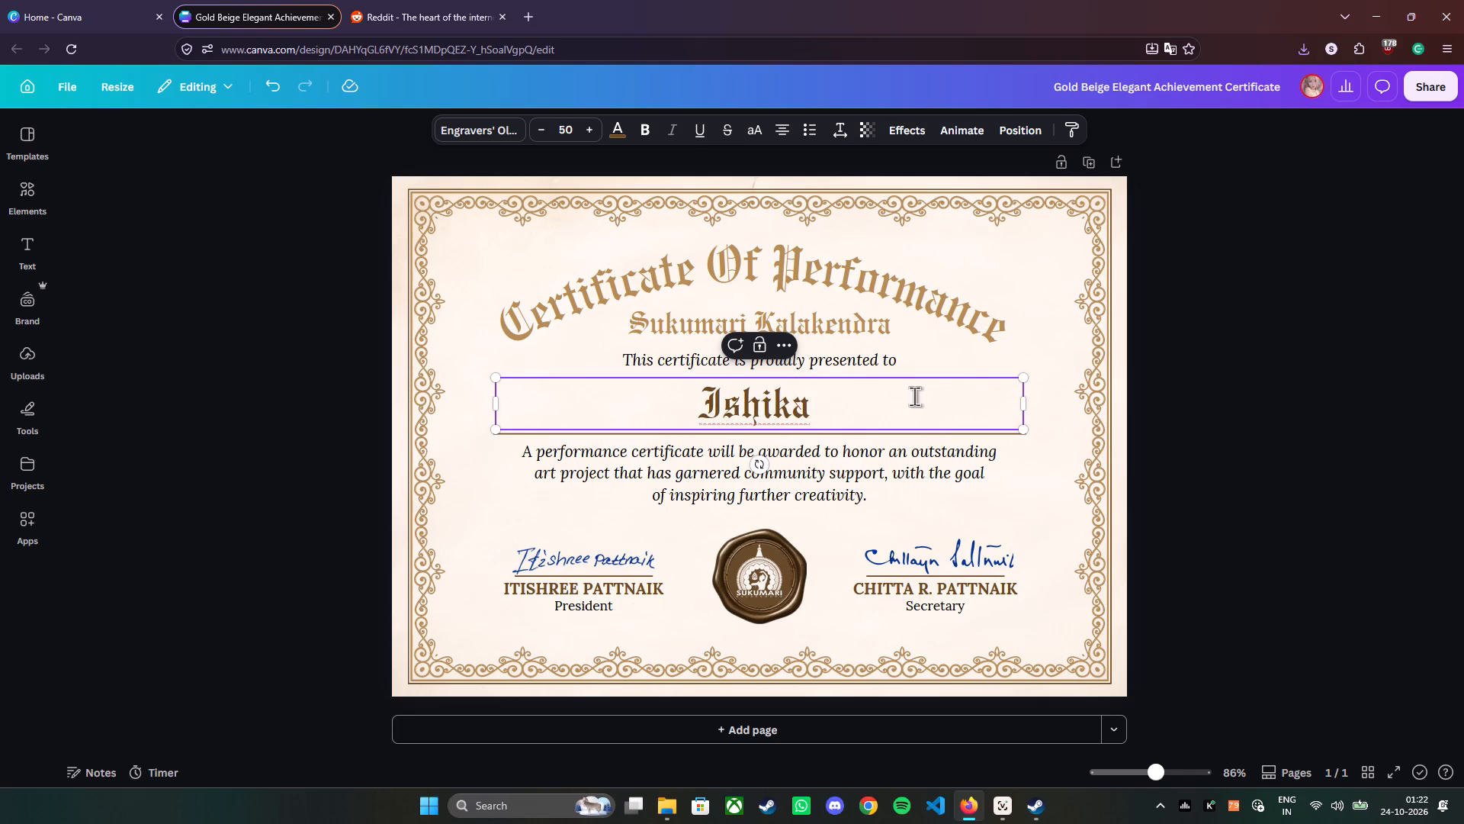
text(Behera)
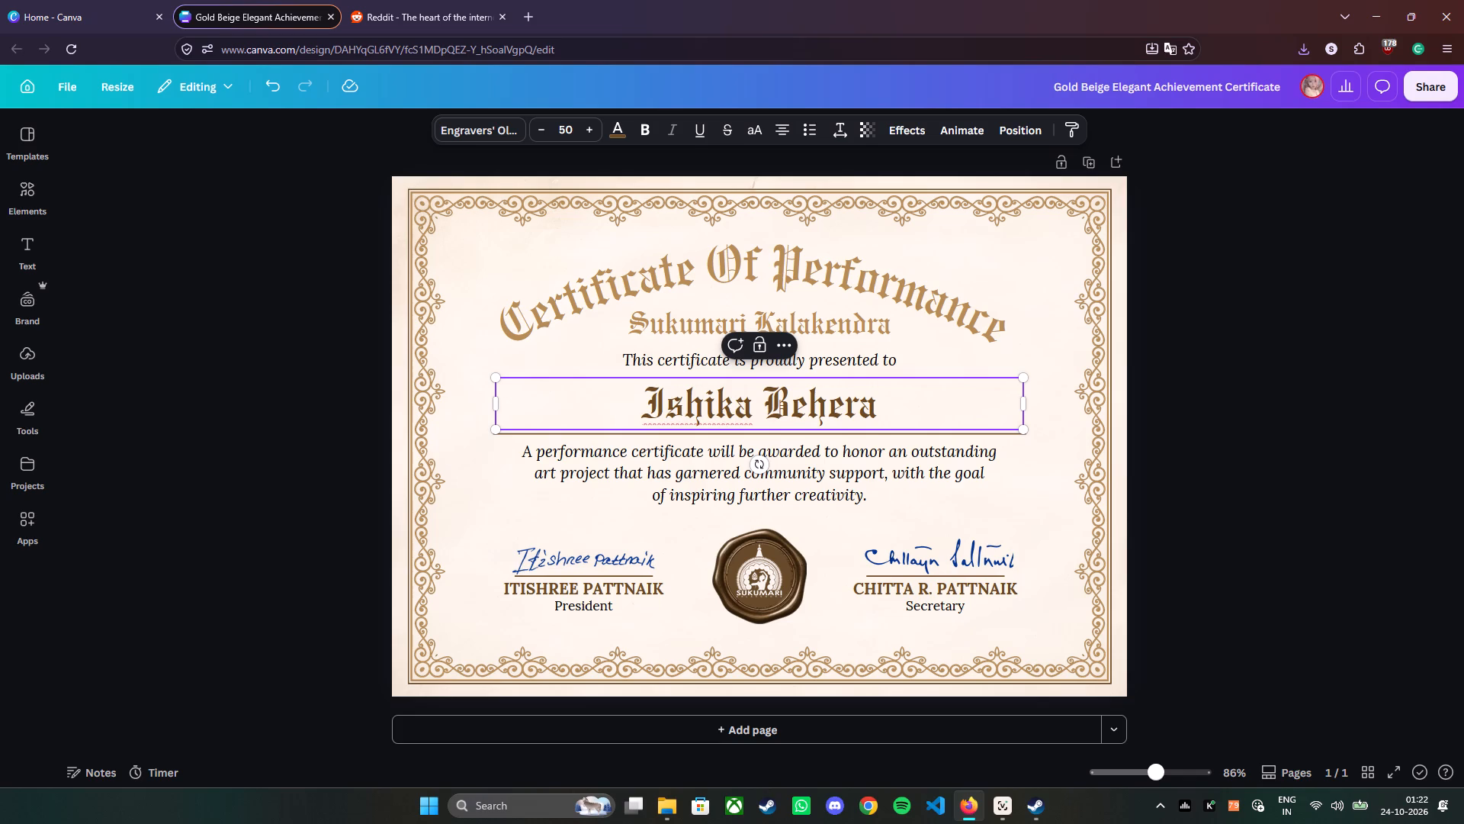
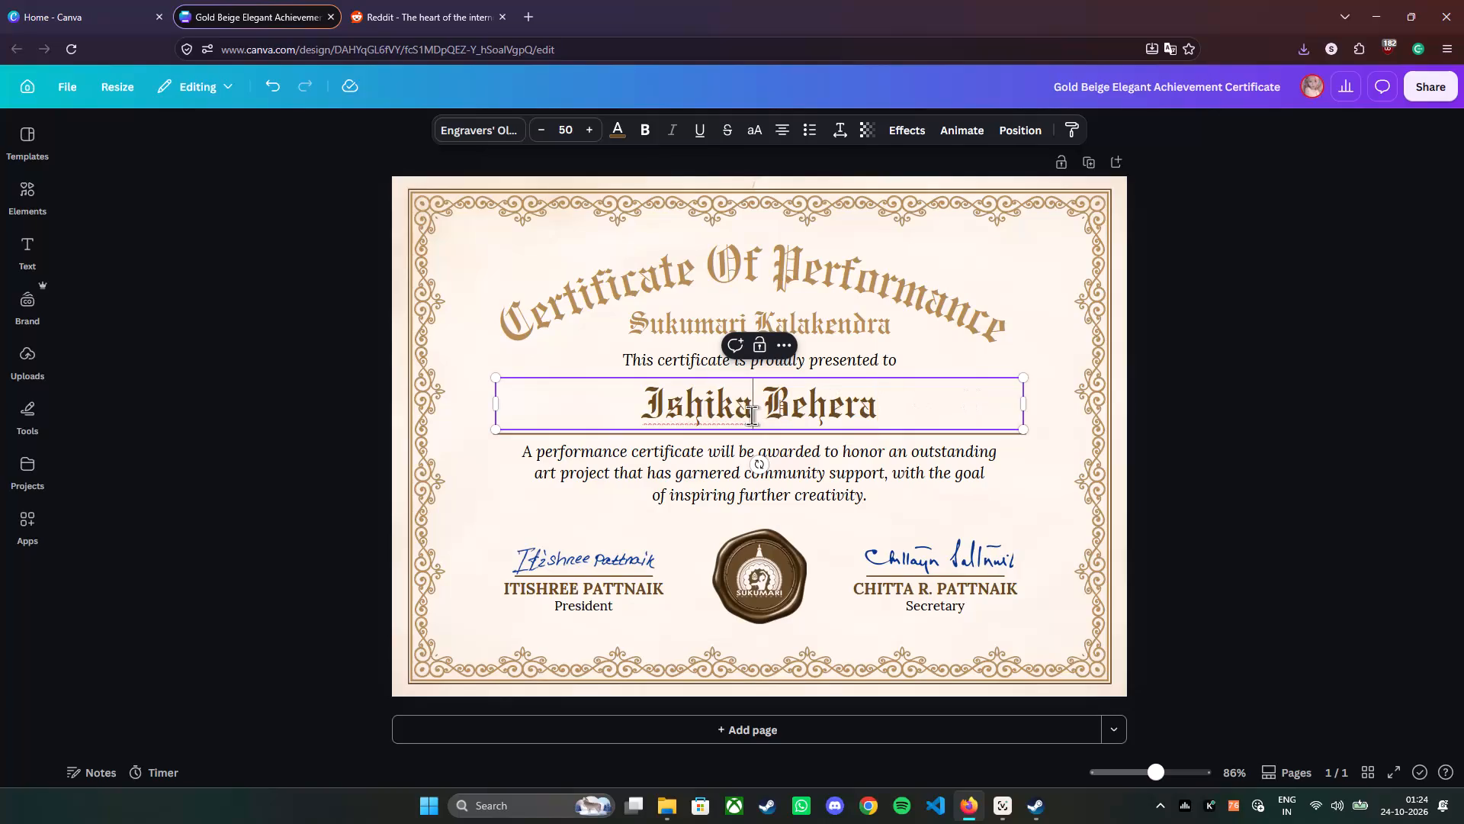
Open the two most recently downloaded certificate images to check their recipient names, closing each after viewing.
click(1307, 42)
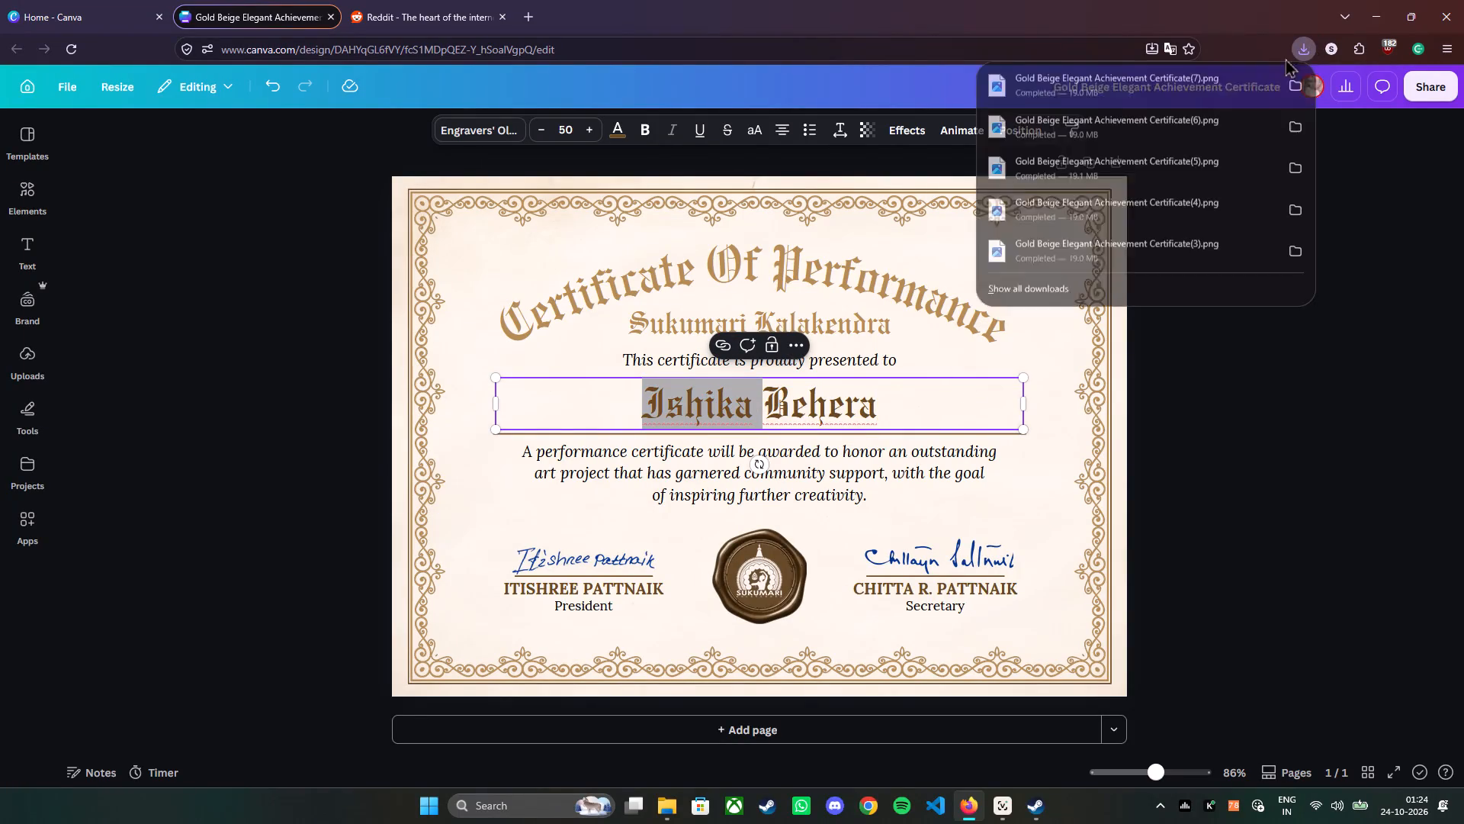
click(1171, 91)
click(1199, 127)
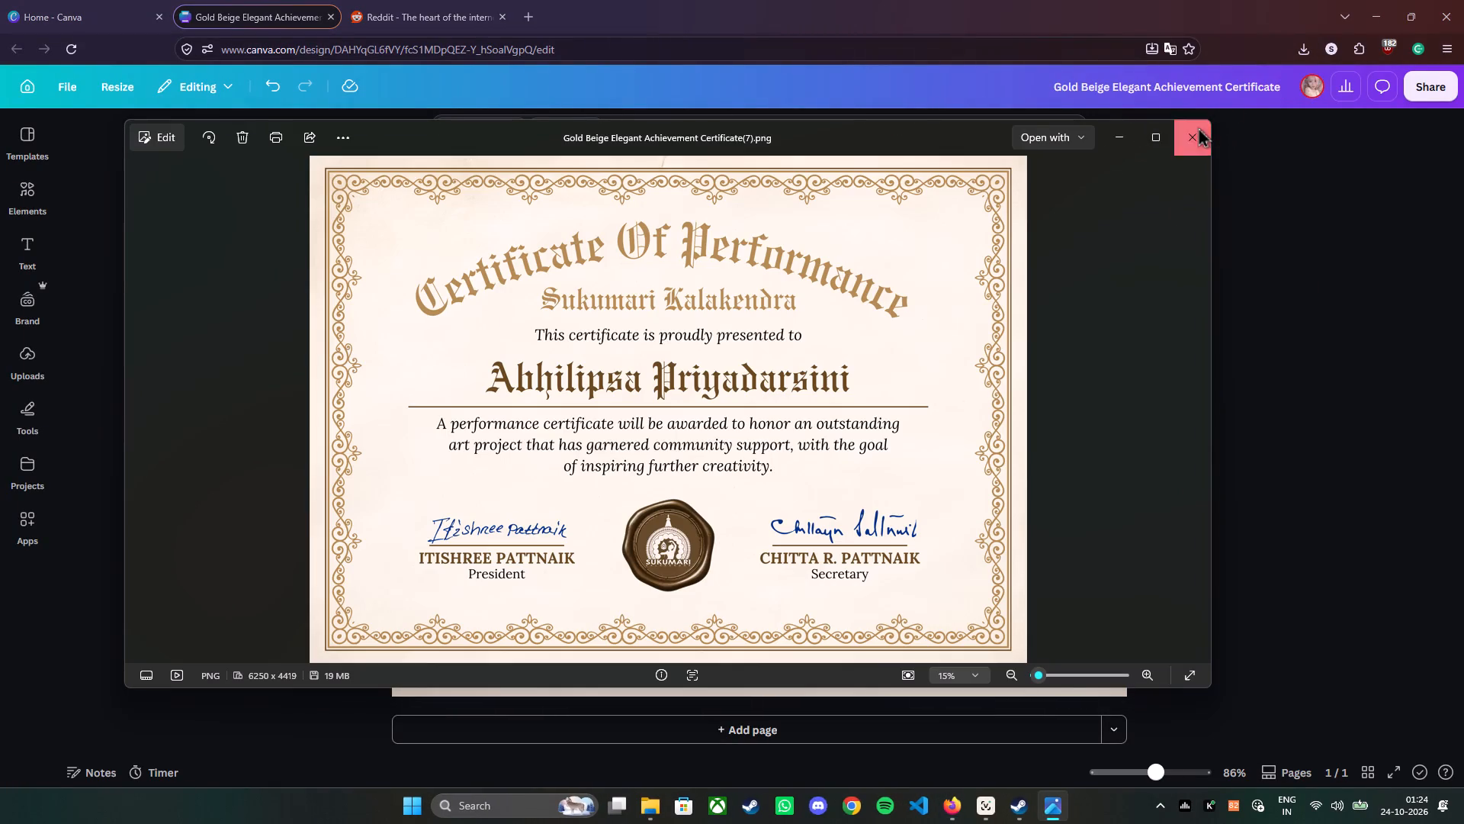
click(1304, 48)
scroll(1168, 162, up, 2)
click(1135, 117)
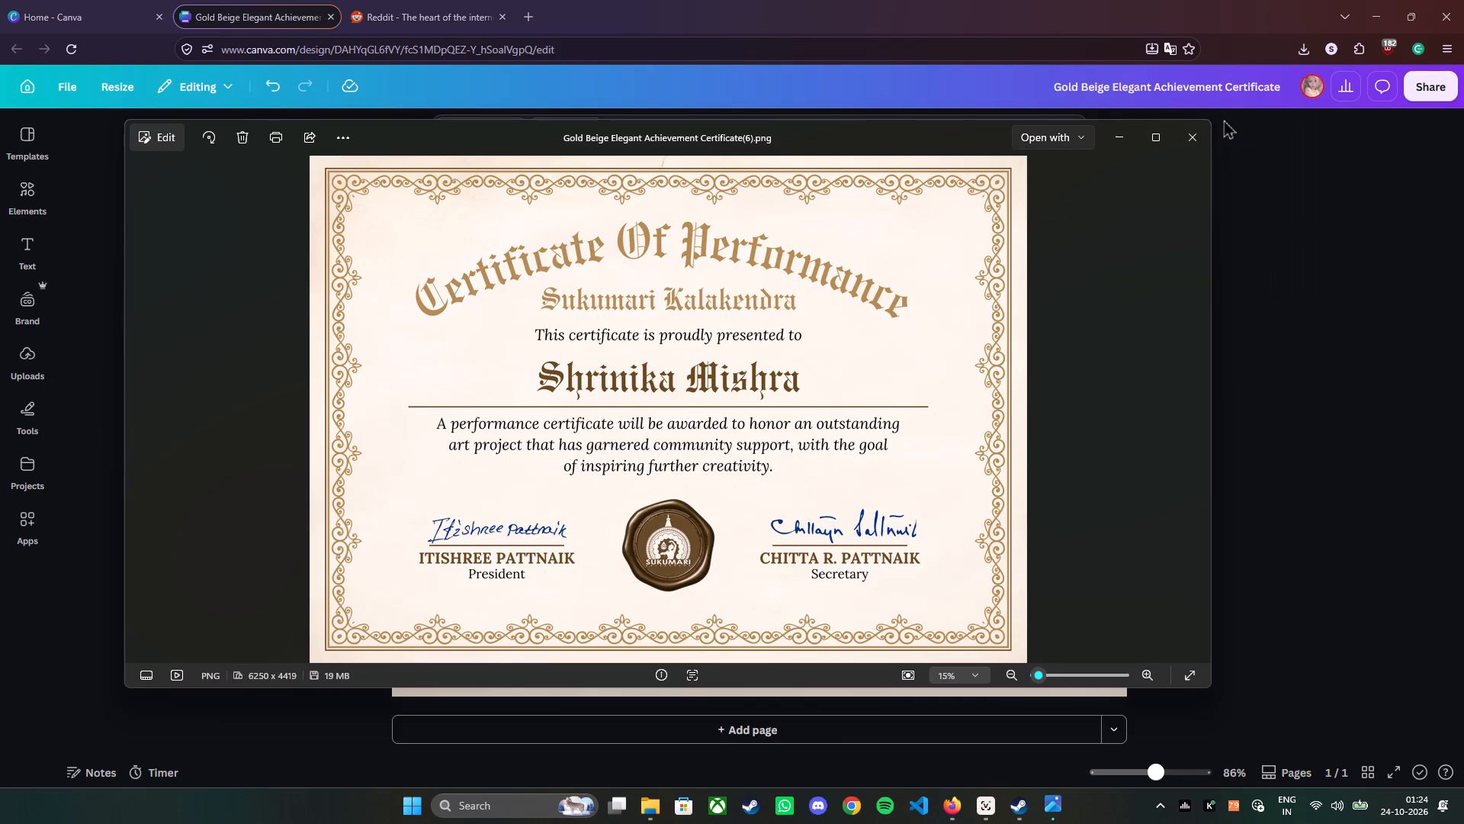
click(1203, 139)
Download the current recipient's certificate as a PNG.
click(1427, 85)
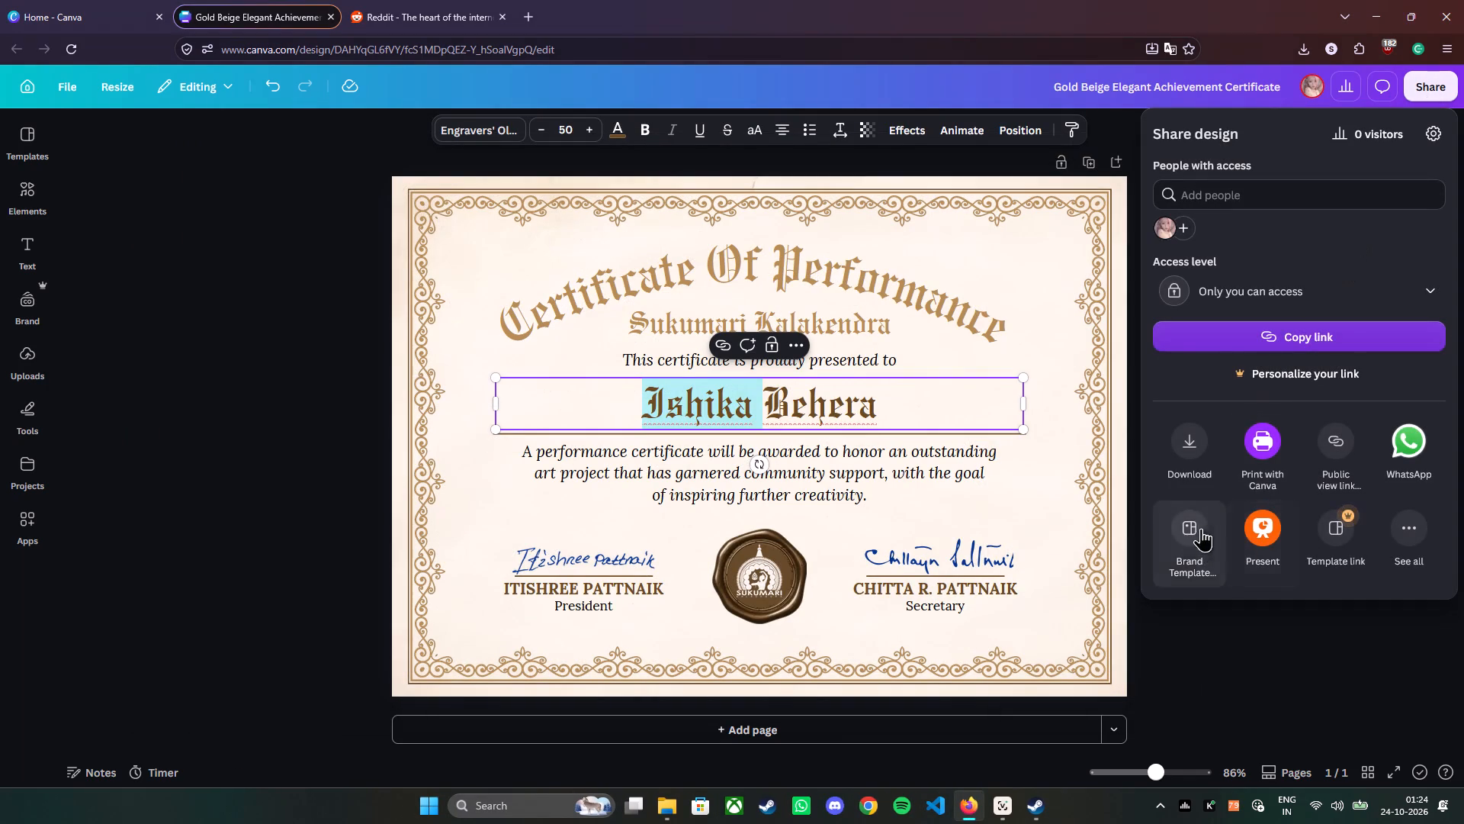
click(1208, 463)
click(1272, 485)
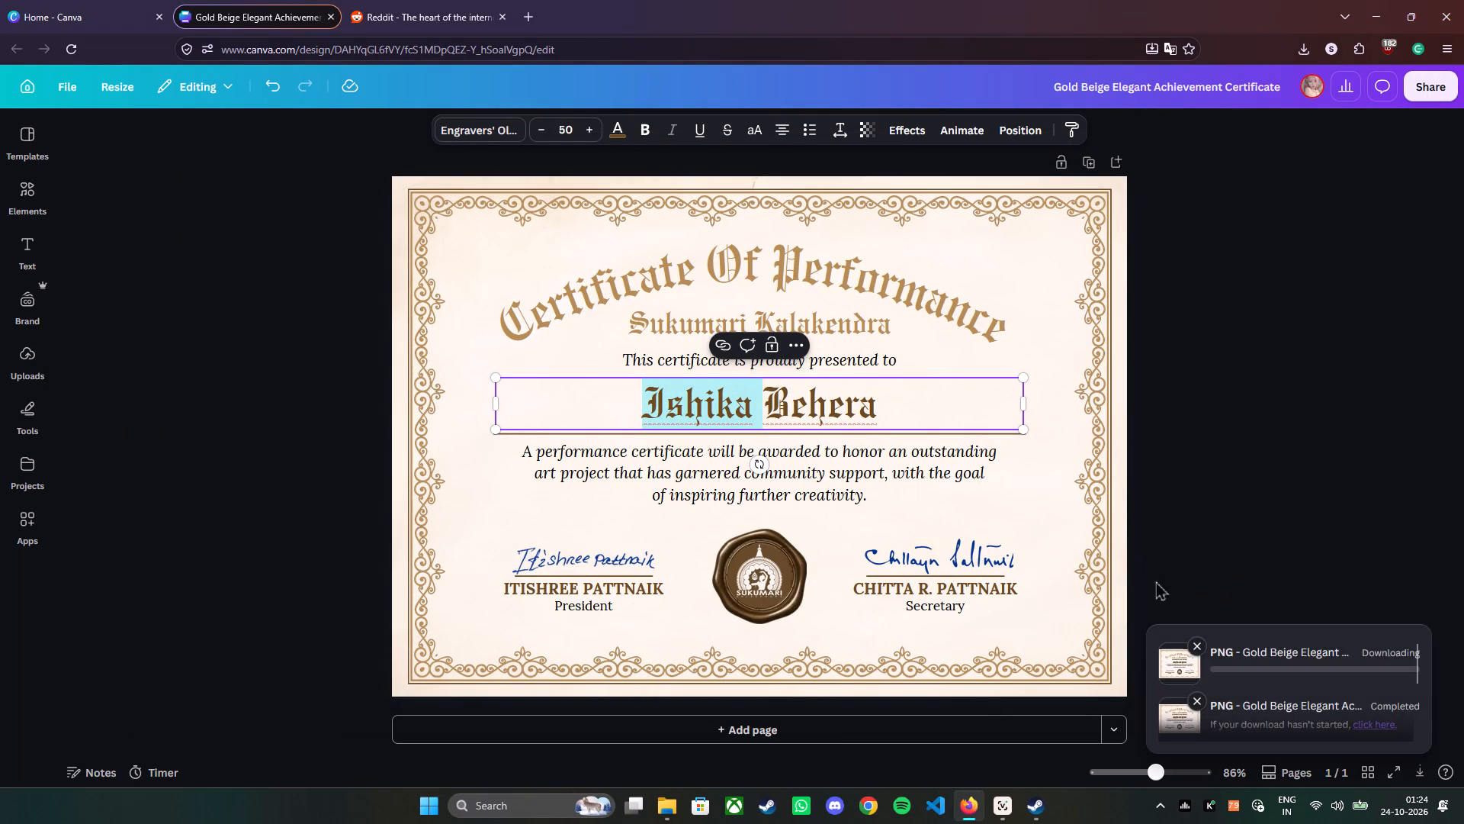
Replace the name on the certificate with the next recipient's first name and surname, correcting the surname's ending to "sini".
triple_click(766, 410)
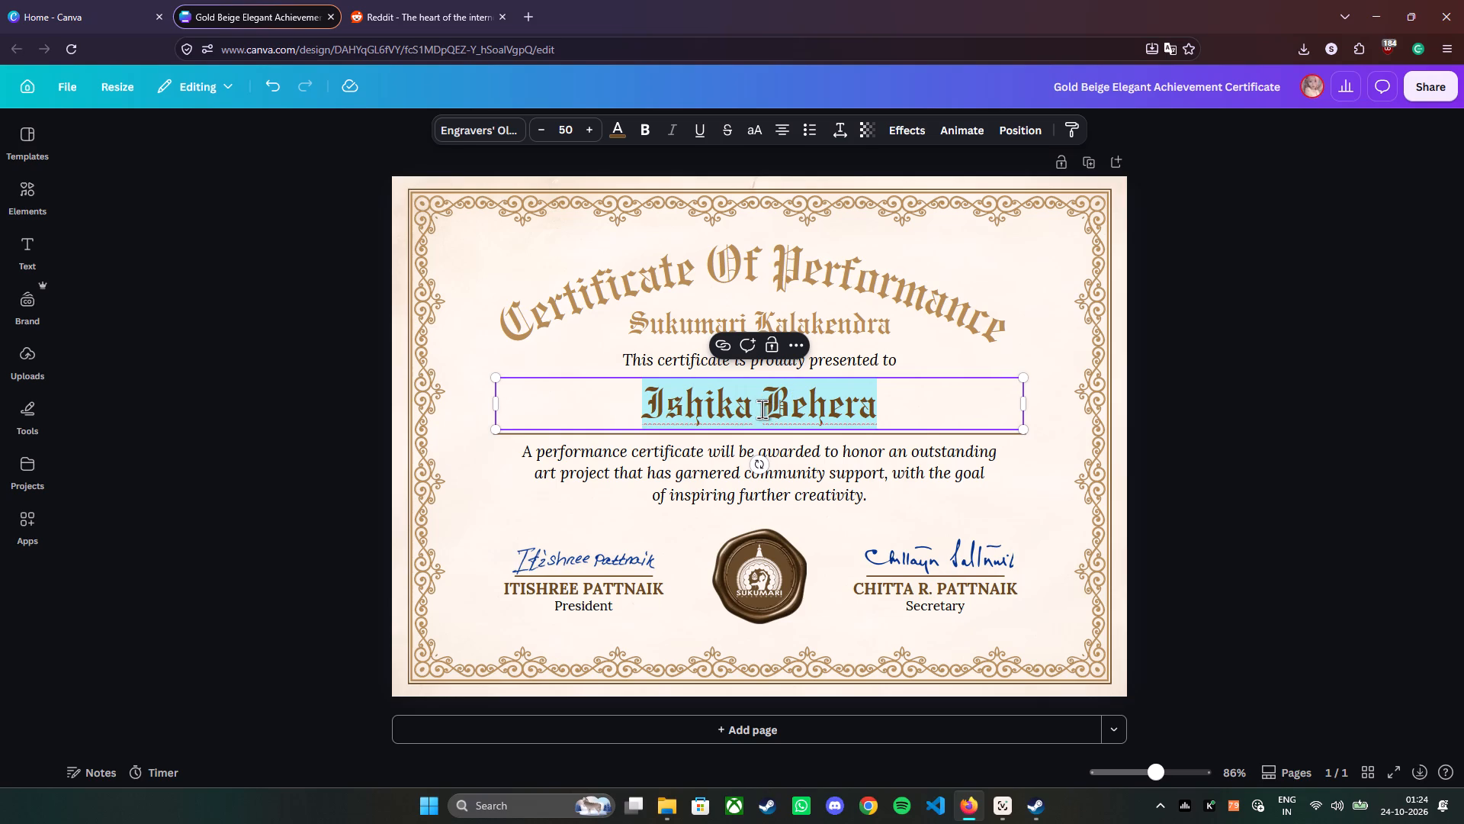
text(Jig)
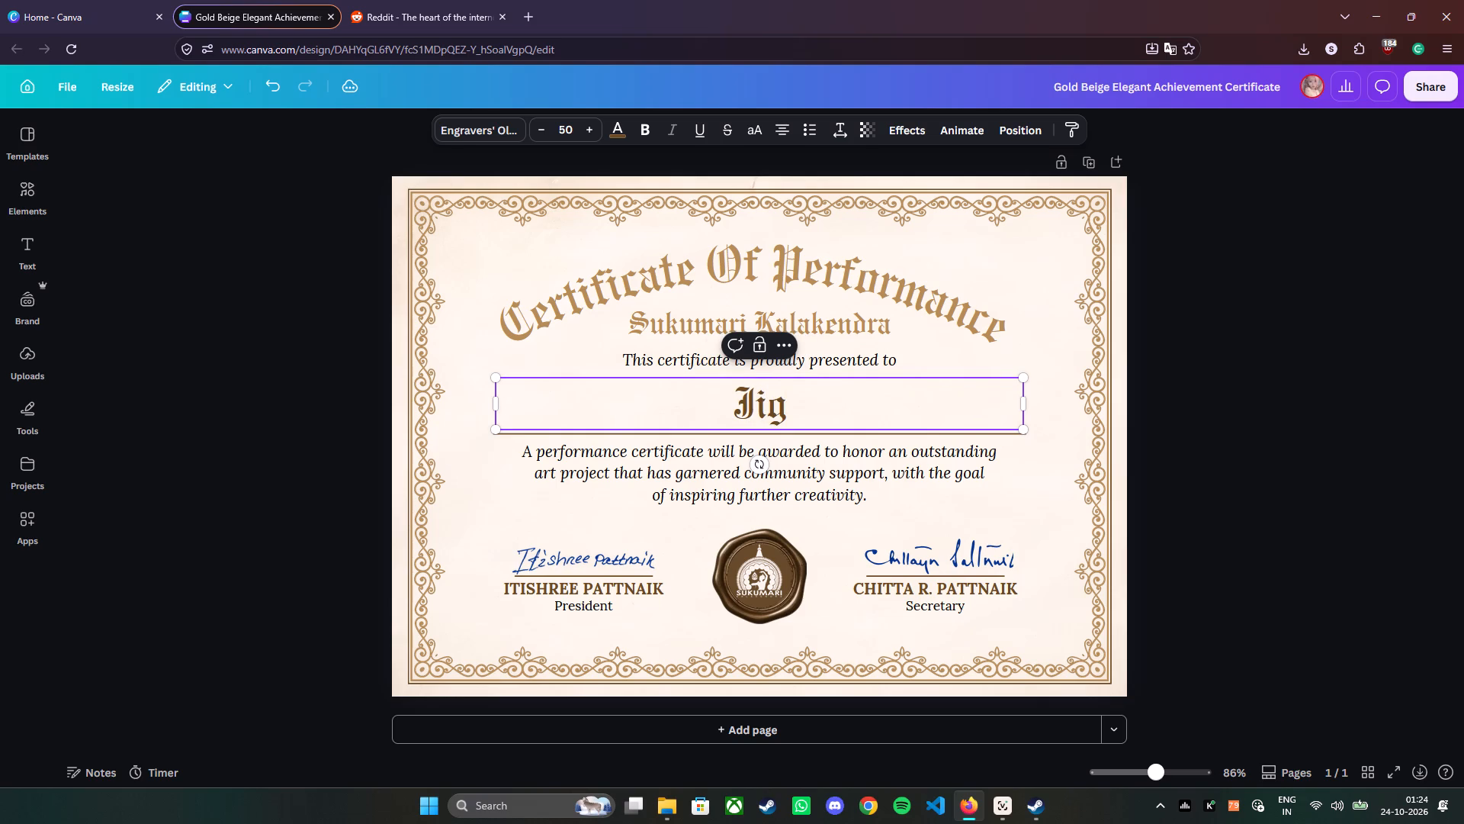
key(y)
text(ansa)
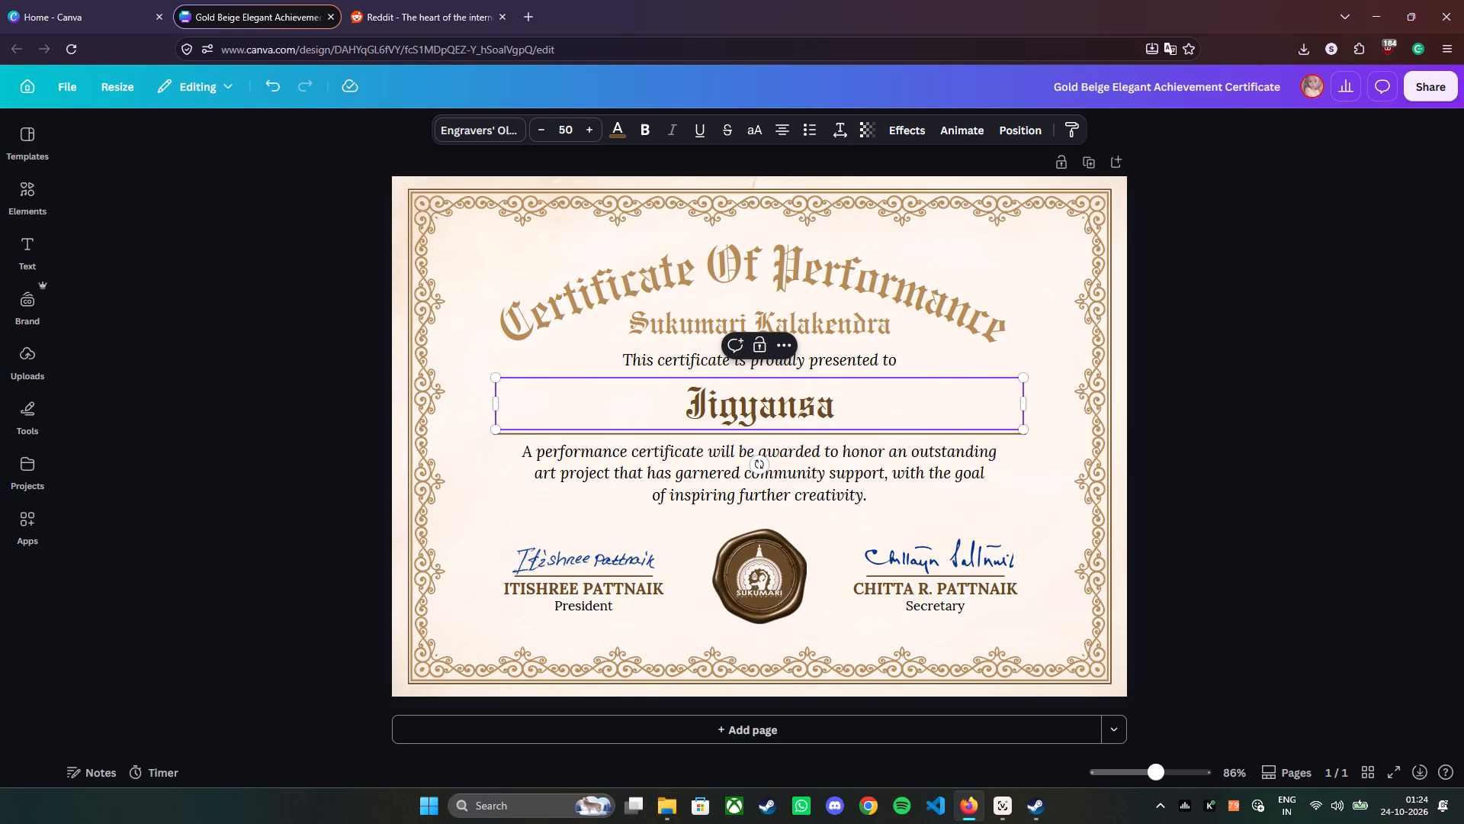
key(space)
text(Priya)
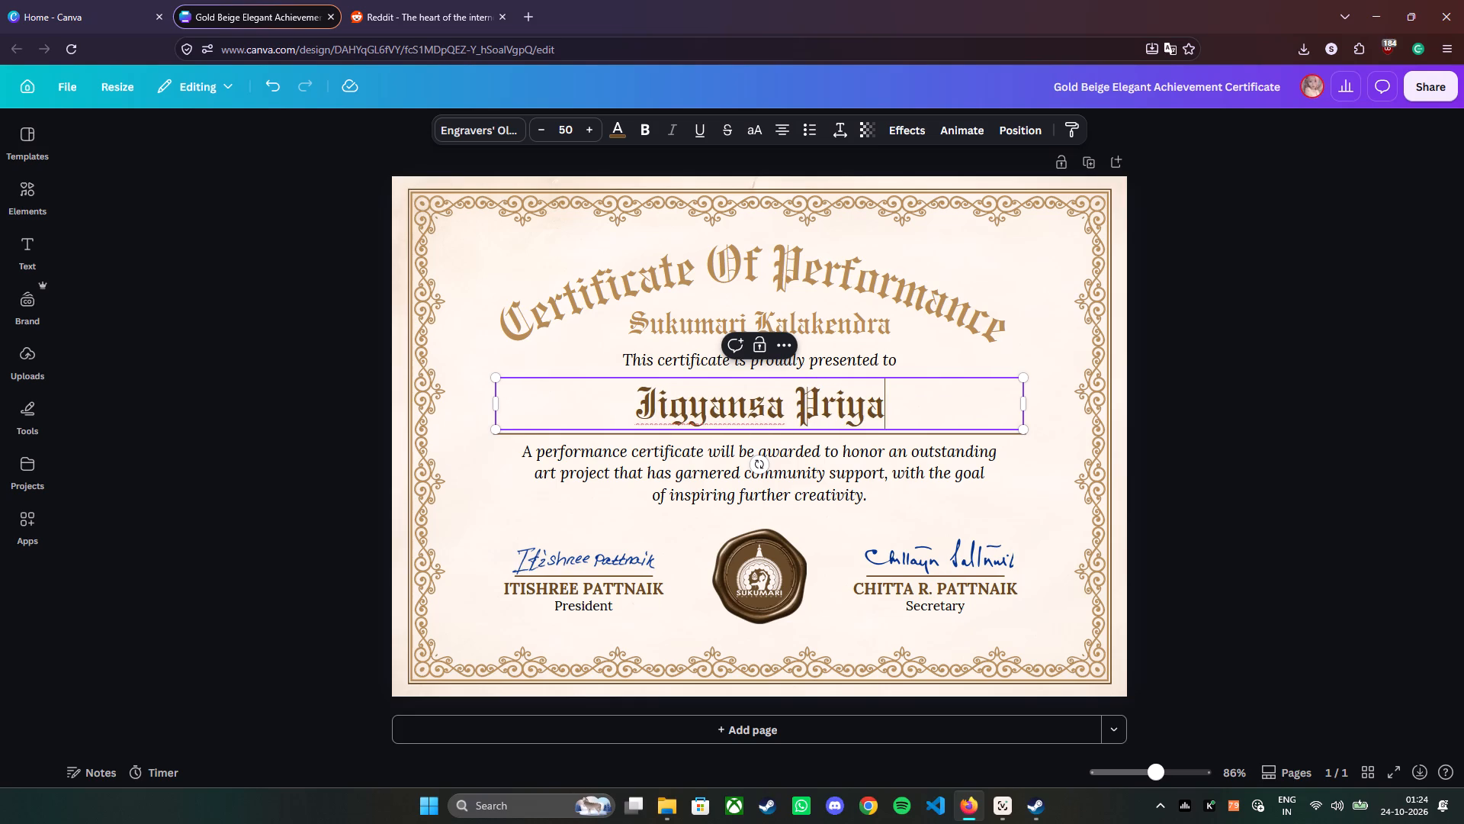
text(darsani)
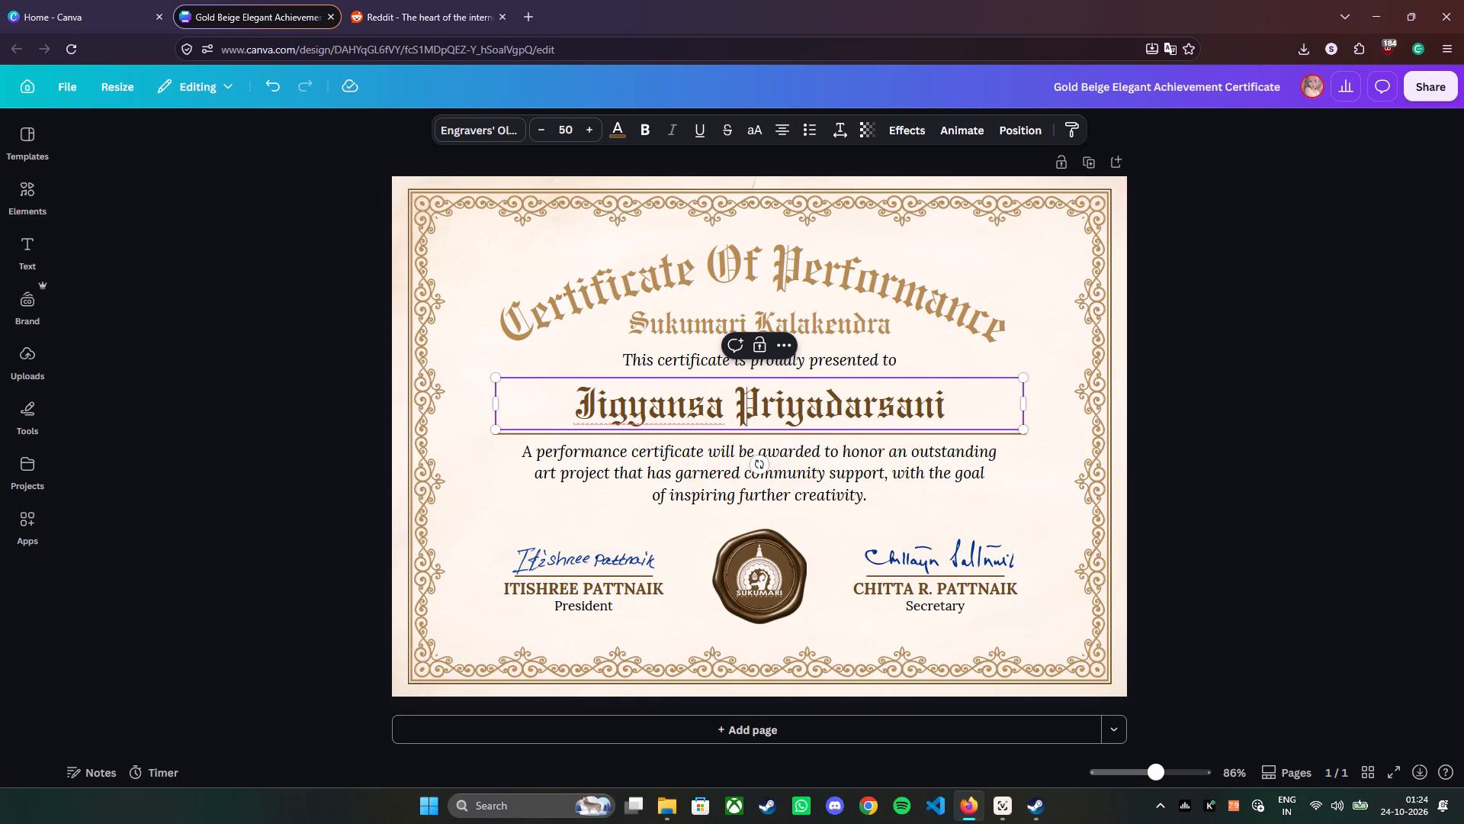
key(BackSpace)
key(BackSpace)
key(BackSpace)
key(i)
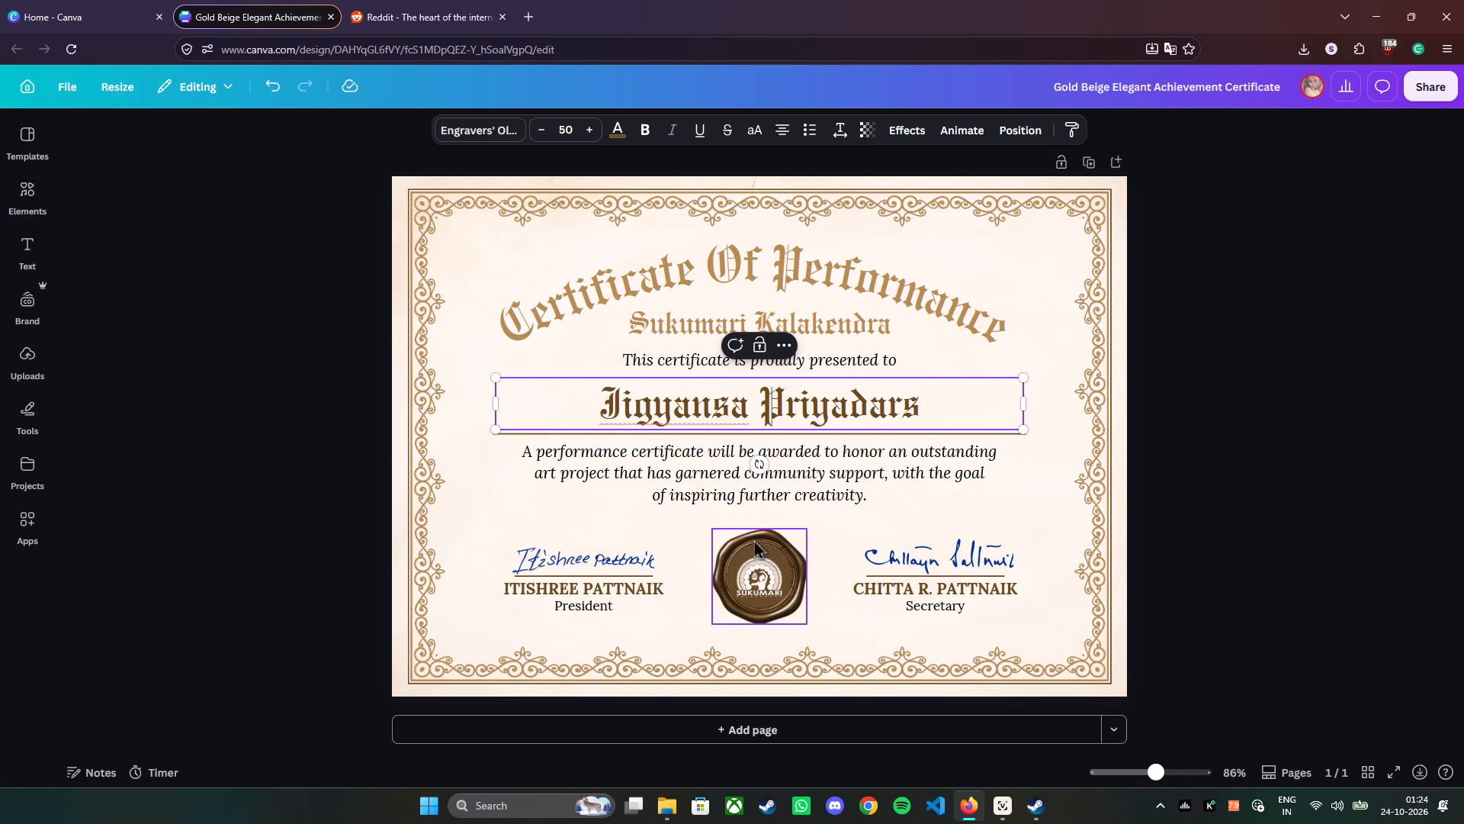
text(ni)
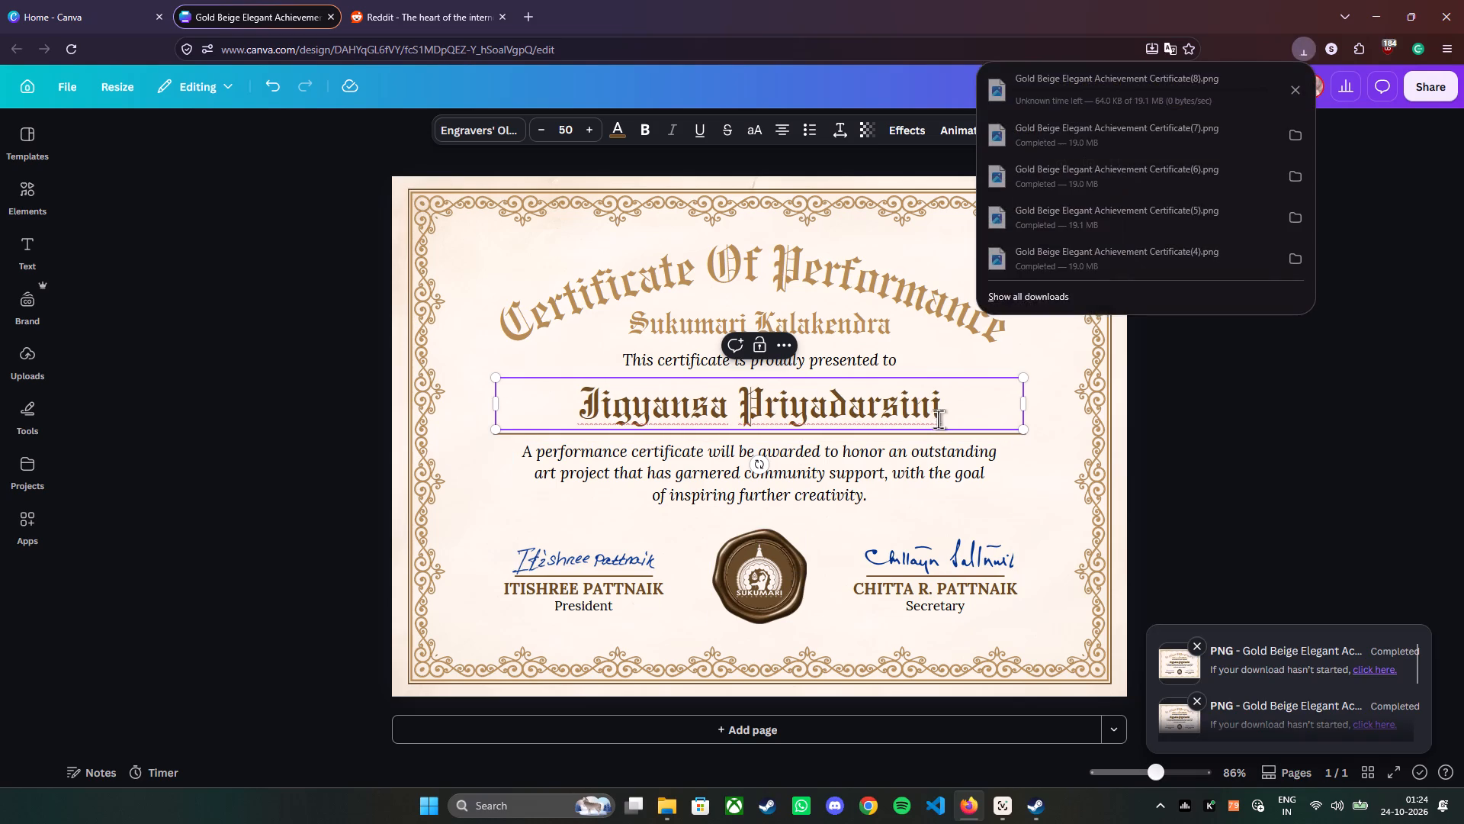
Download this recipient's certificate as a high-quality PNG at 3.125 size.
click(1427, 92)
click(1207, 455)
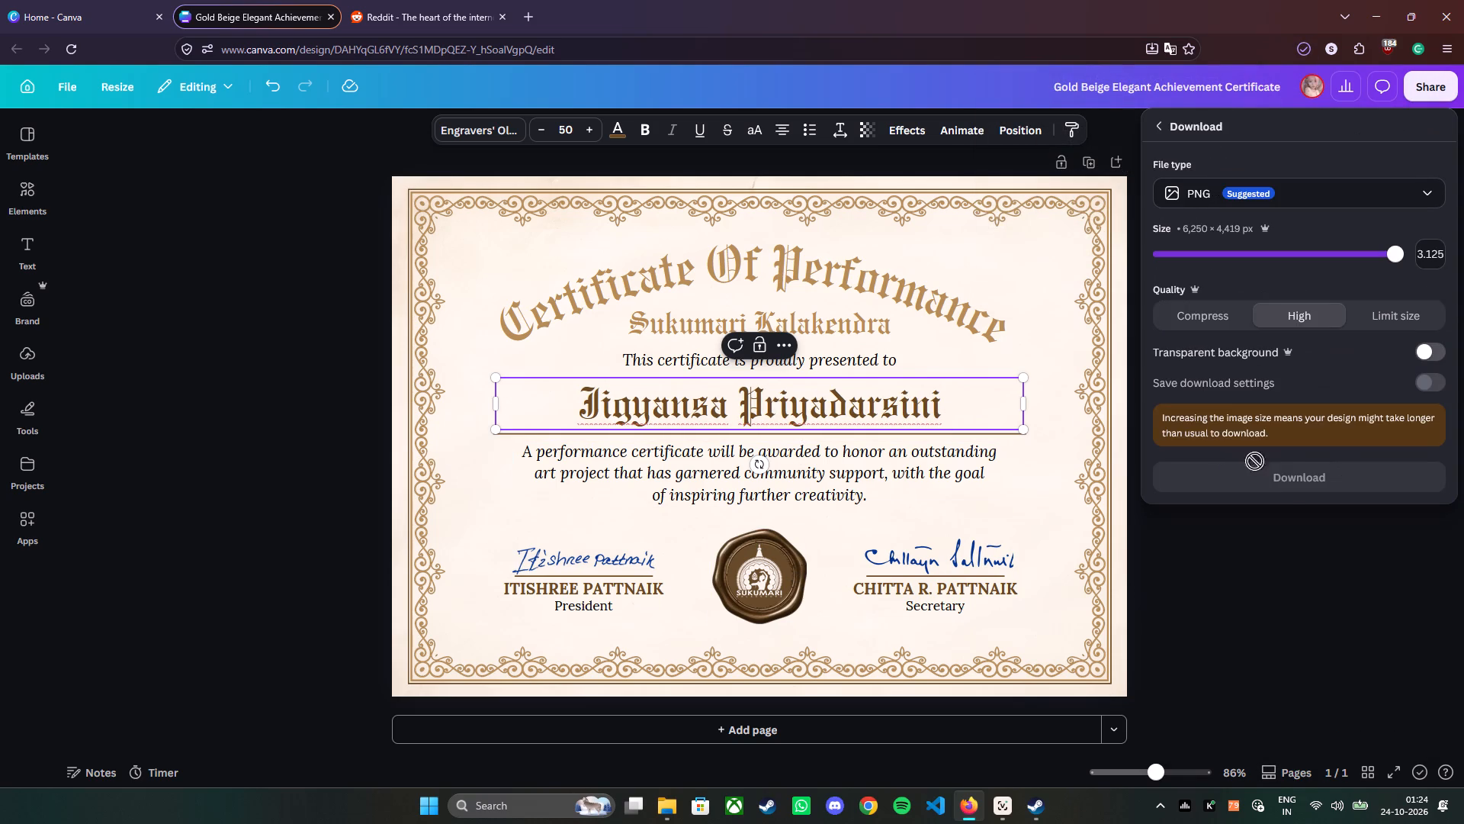
click(1286, 483)
Replace the recipient's name on the certificate with the following recipient's first name and surname.
triple_click(695, 407)
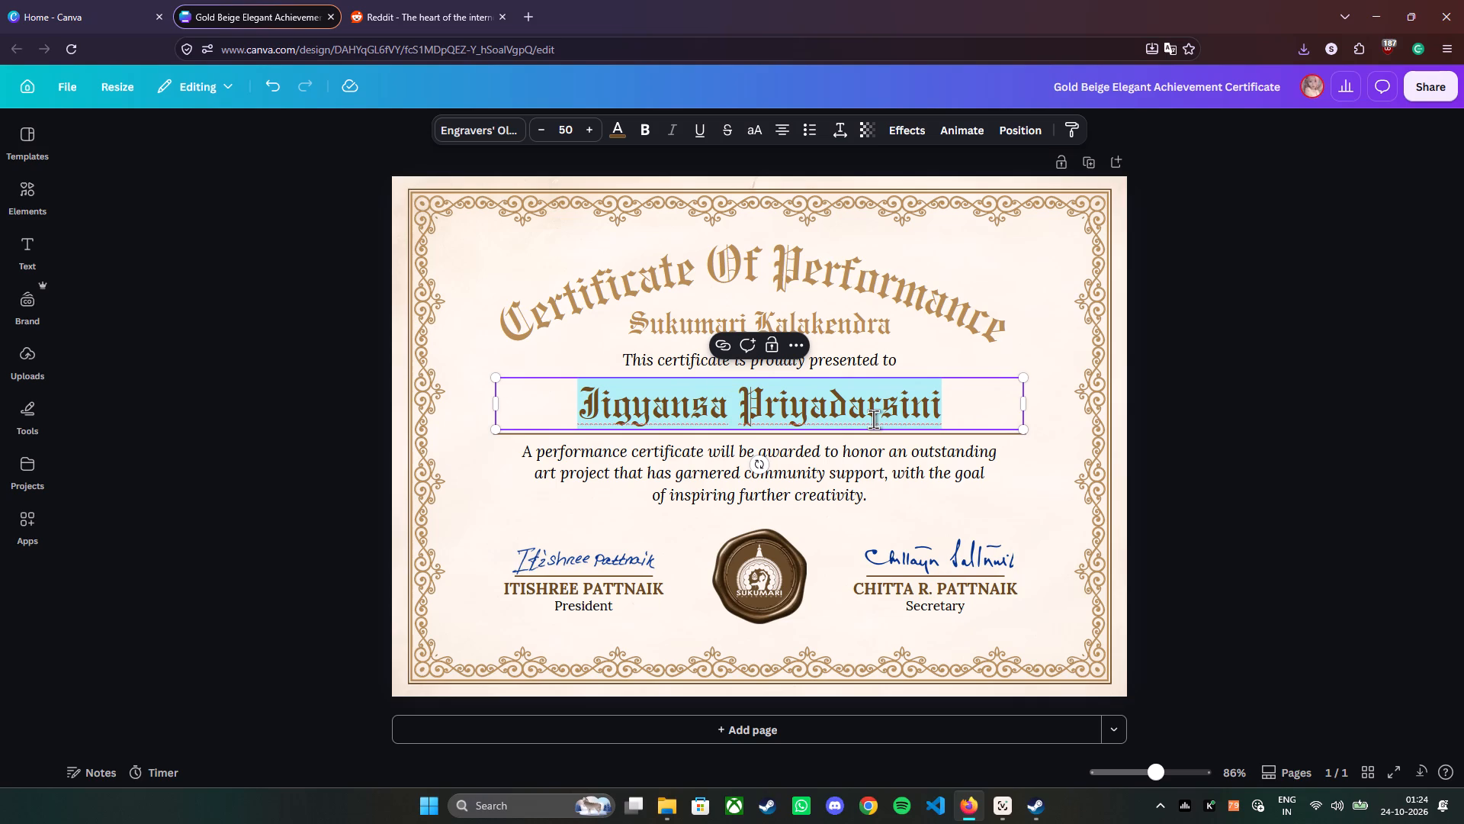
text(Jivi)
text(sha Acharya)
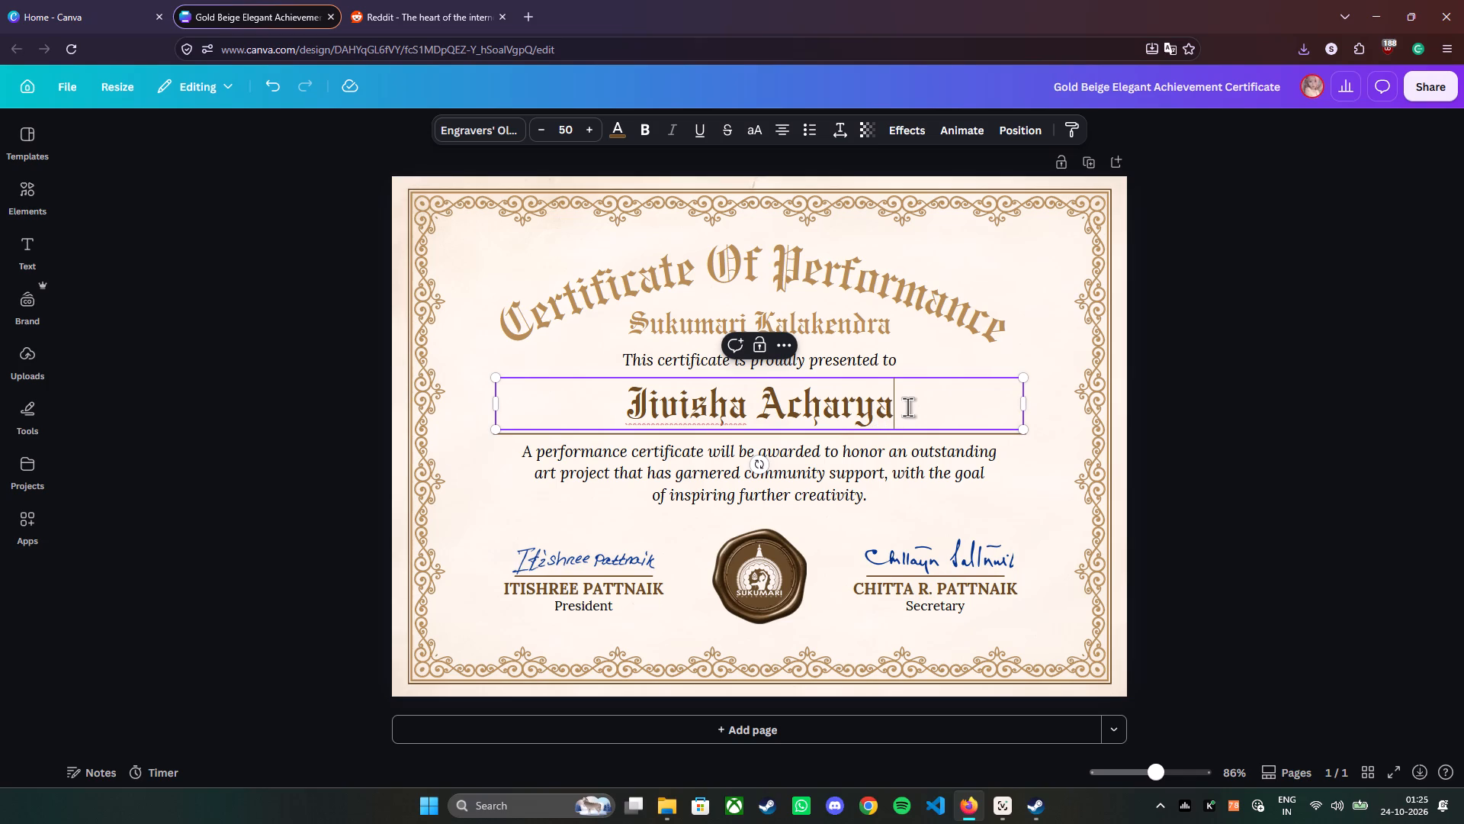
Download the updated certificate as a high-quality PNG at 3.125 size.
click(1450, 85)
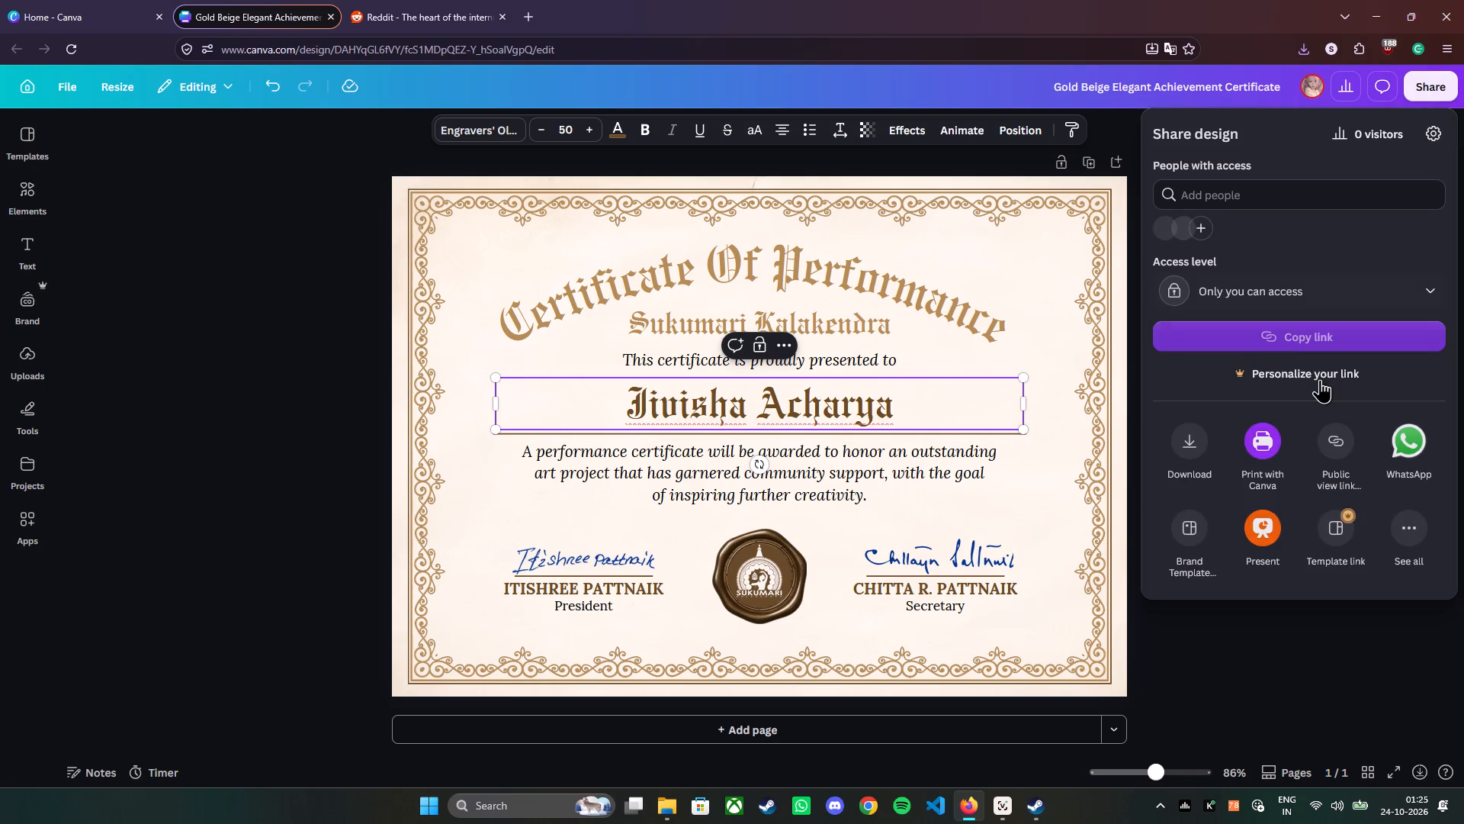
click(1174, 453)
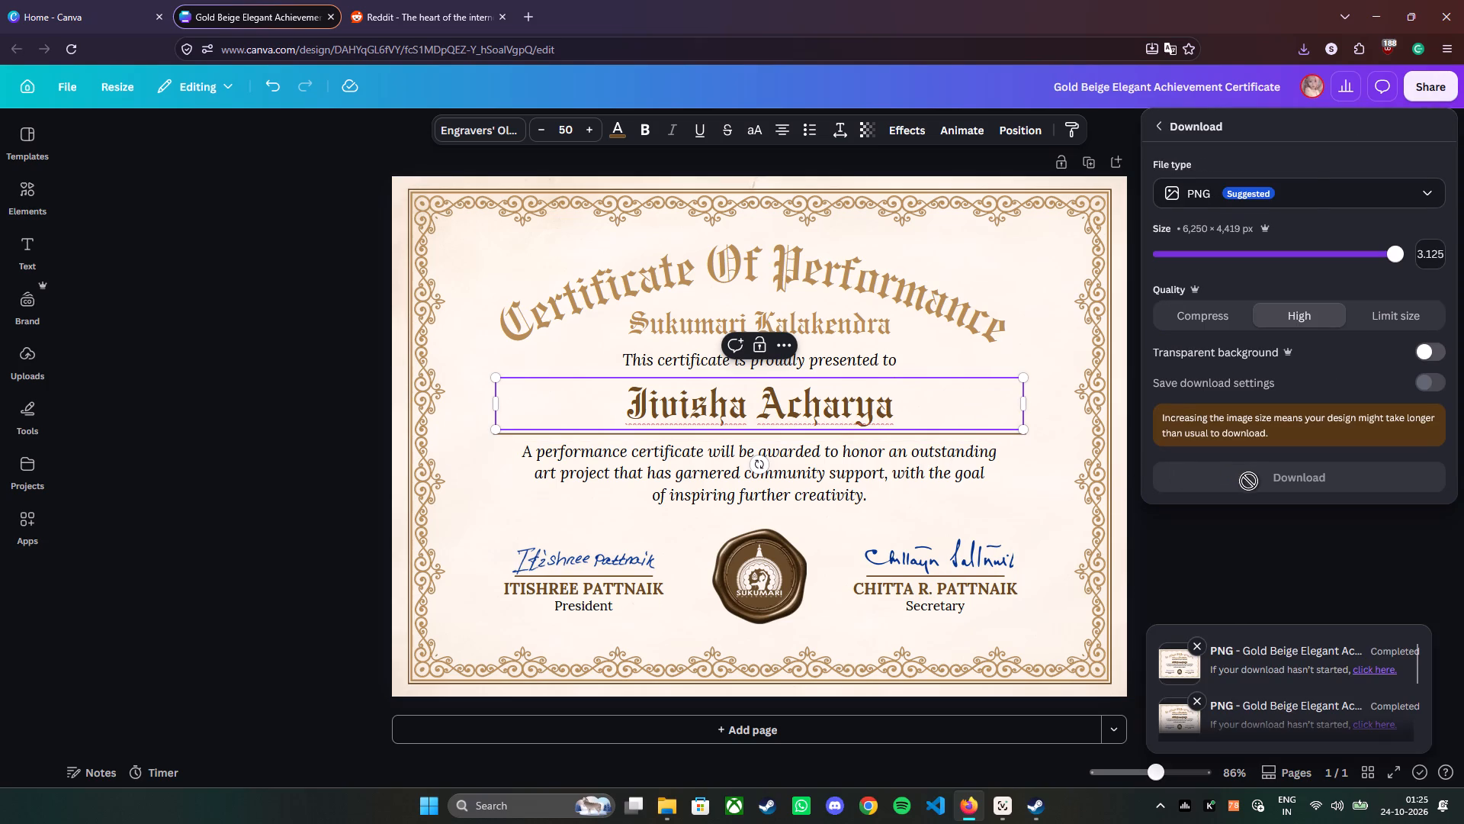
click(1251, 484)
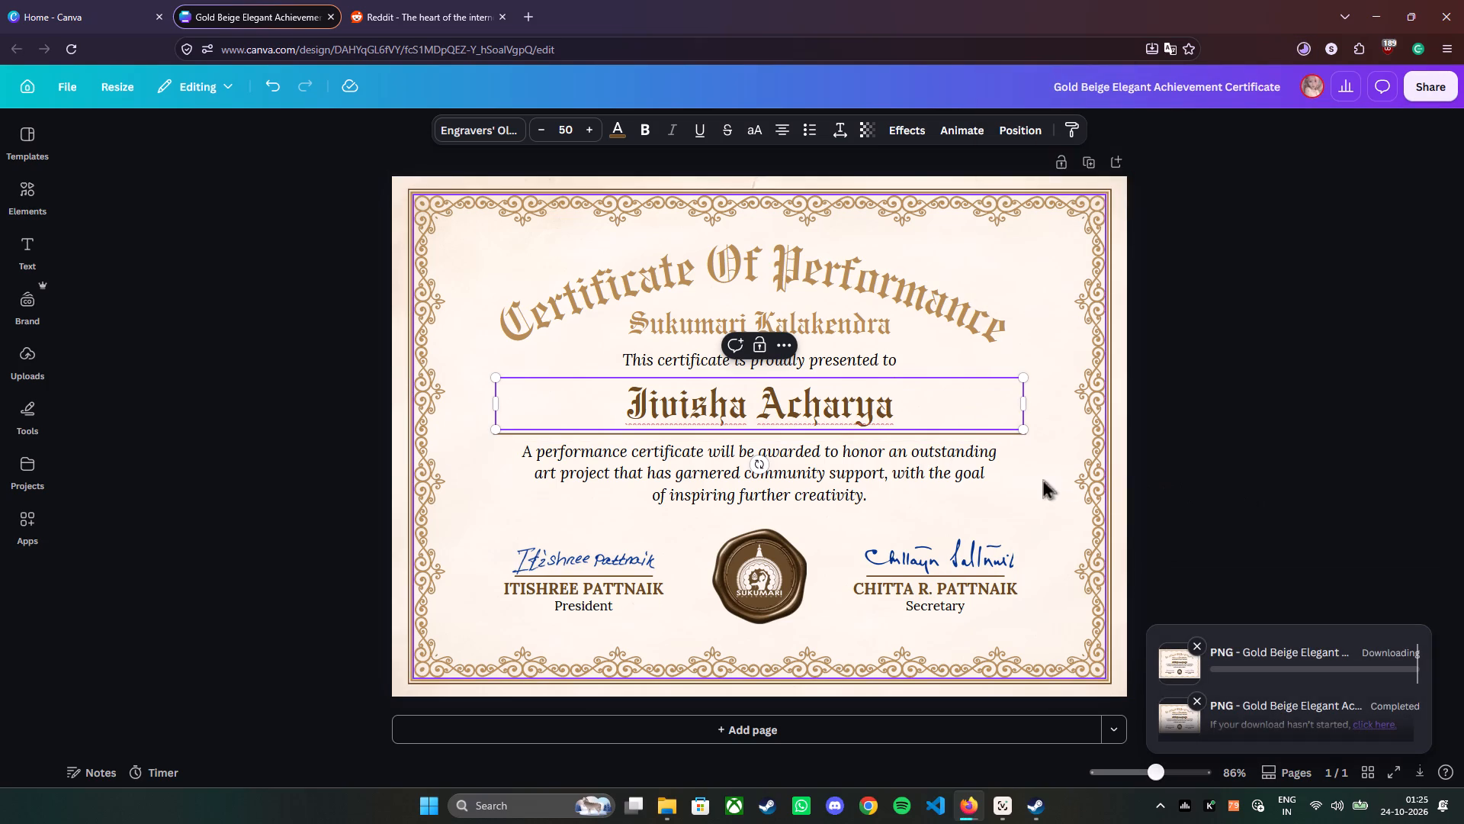
Replace the recipient's name on the certificate with the next recipient's three-part full name.
triple_click(706, 410)
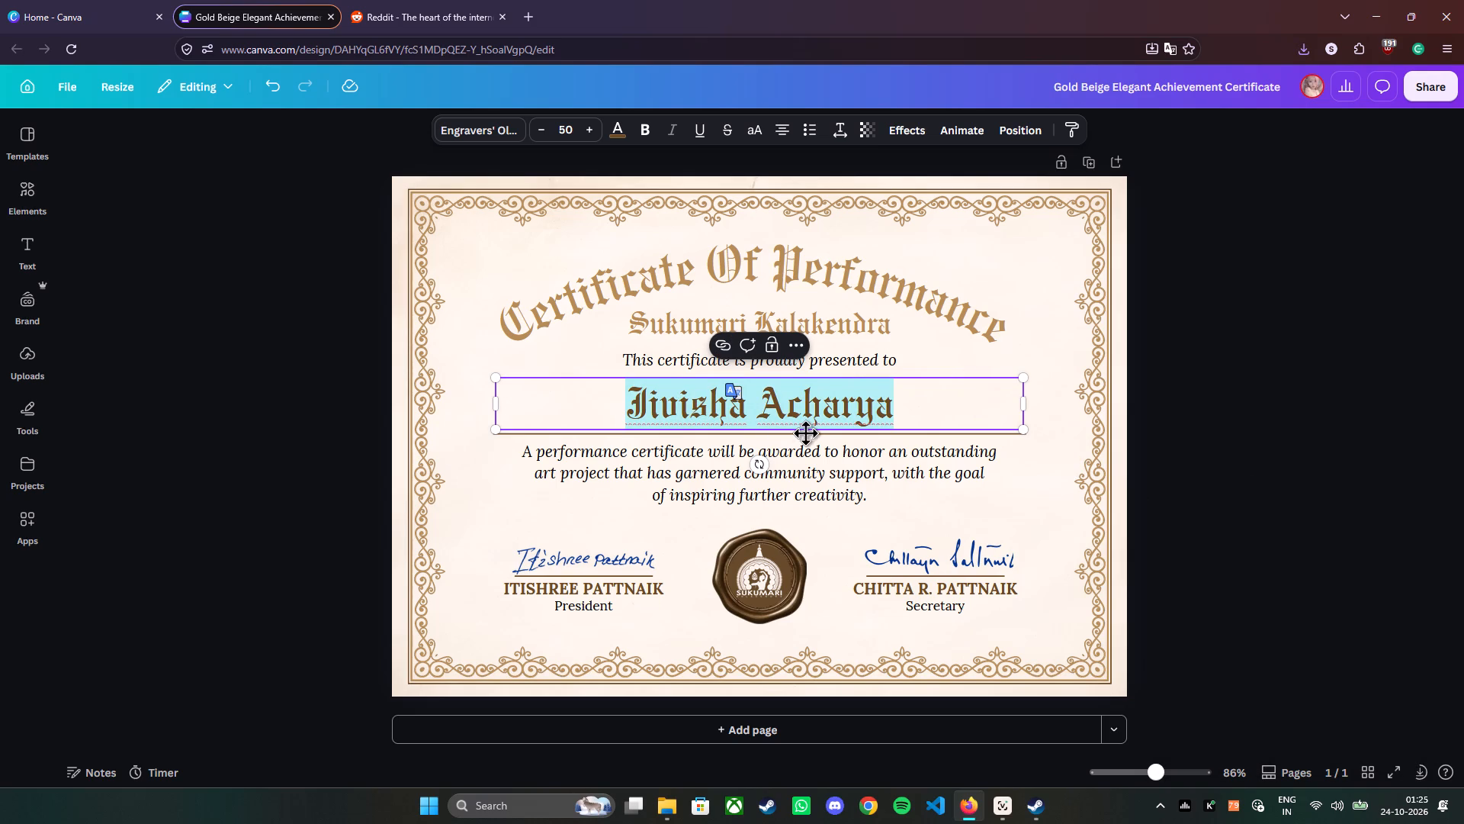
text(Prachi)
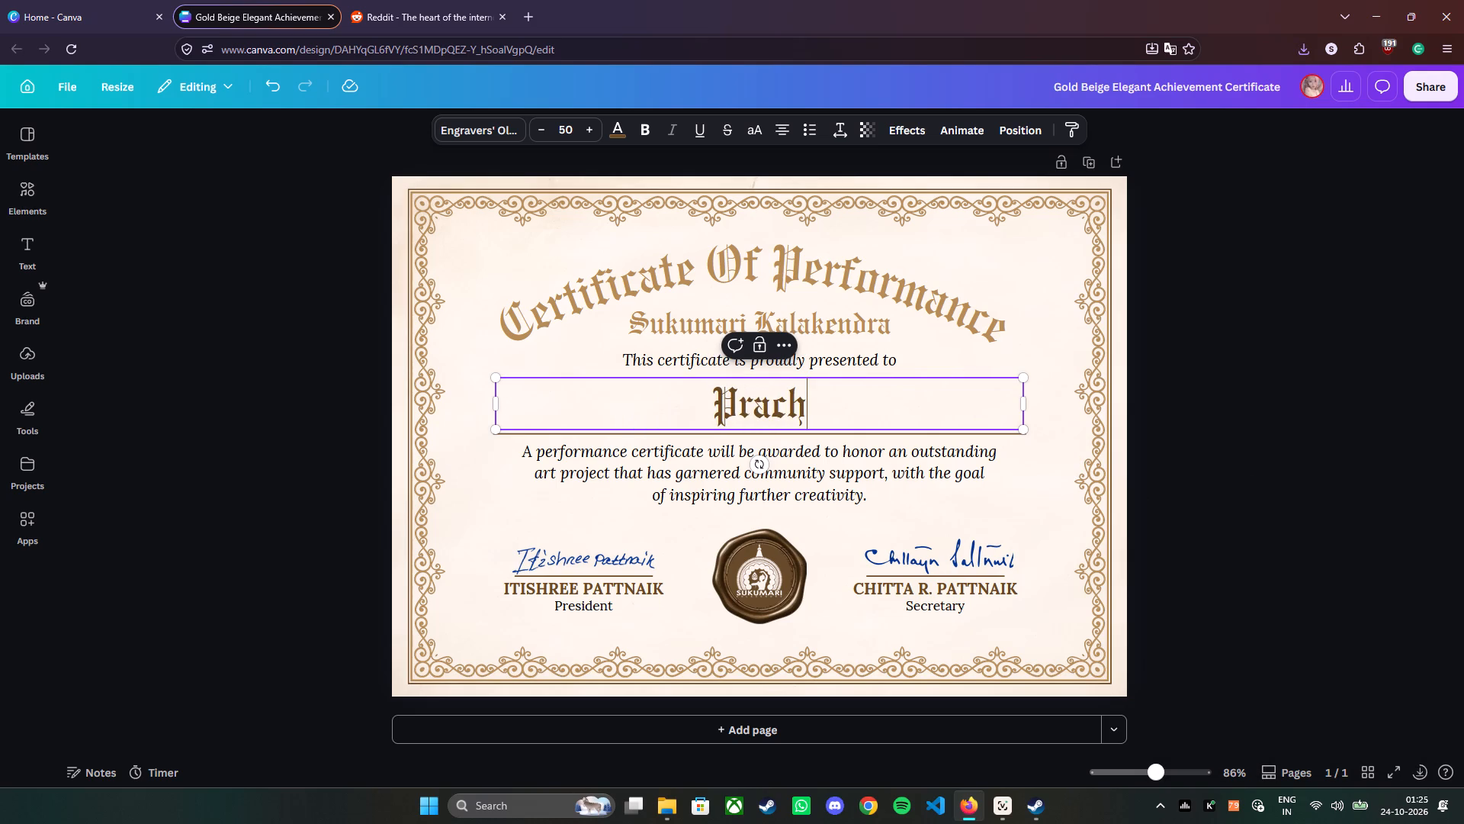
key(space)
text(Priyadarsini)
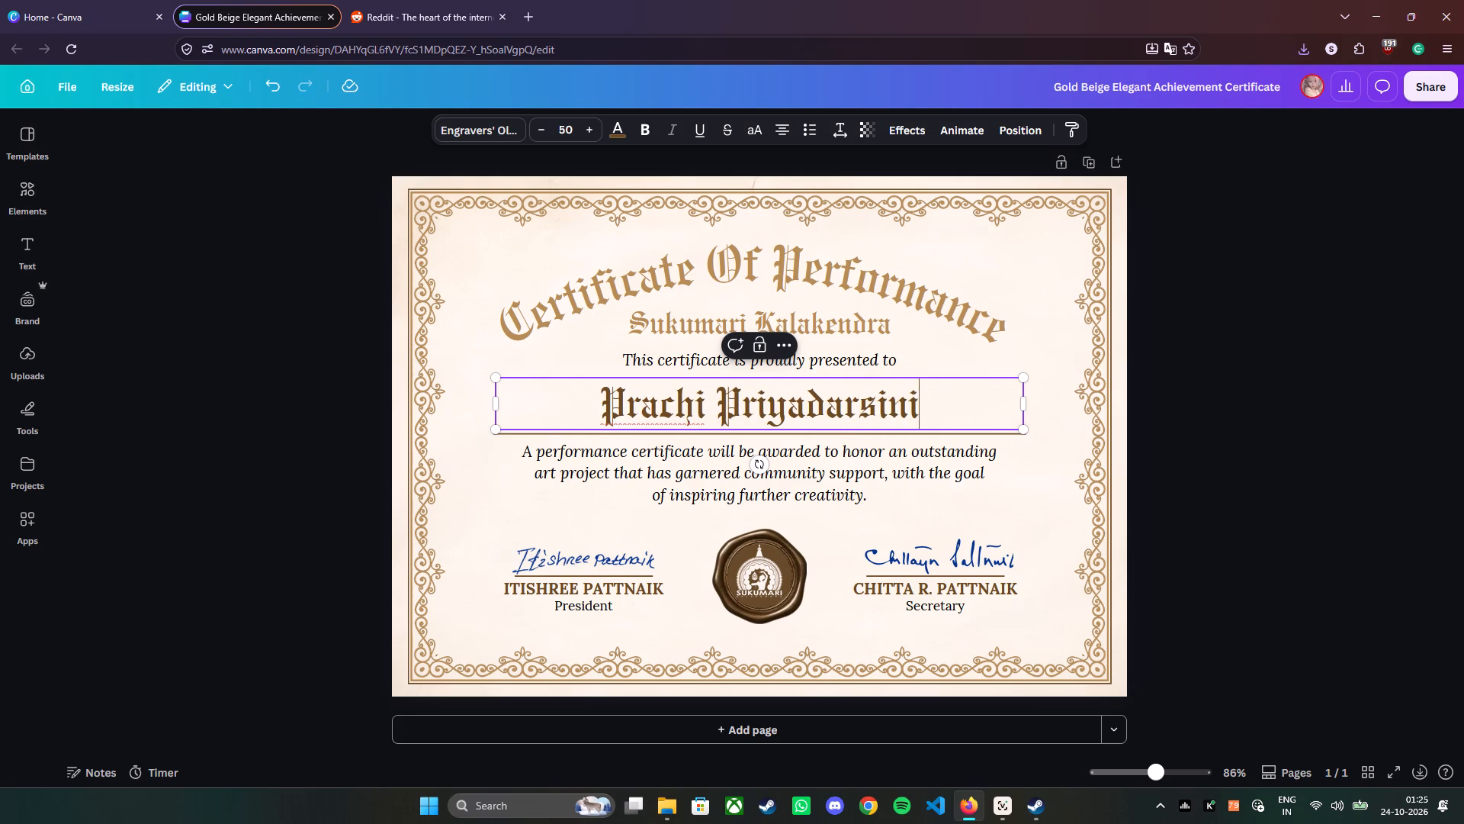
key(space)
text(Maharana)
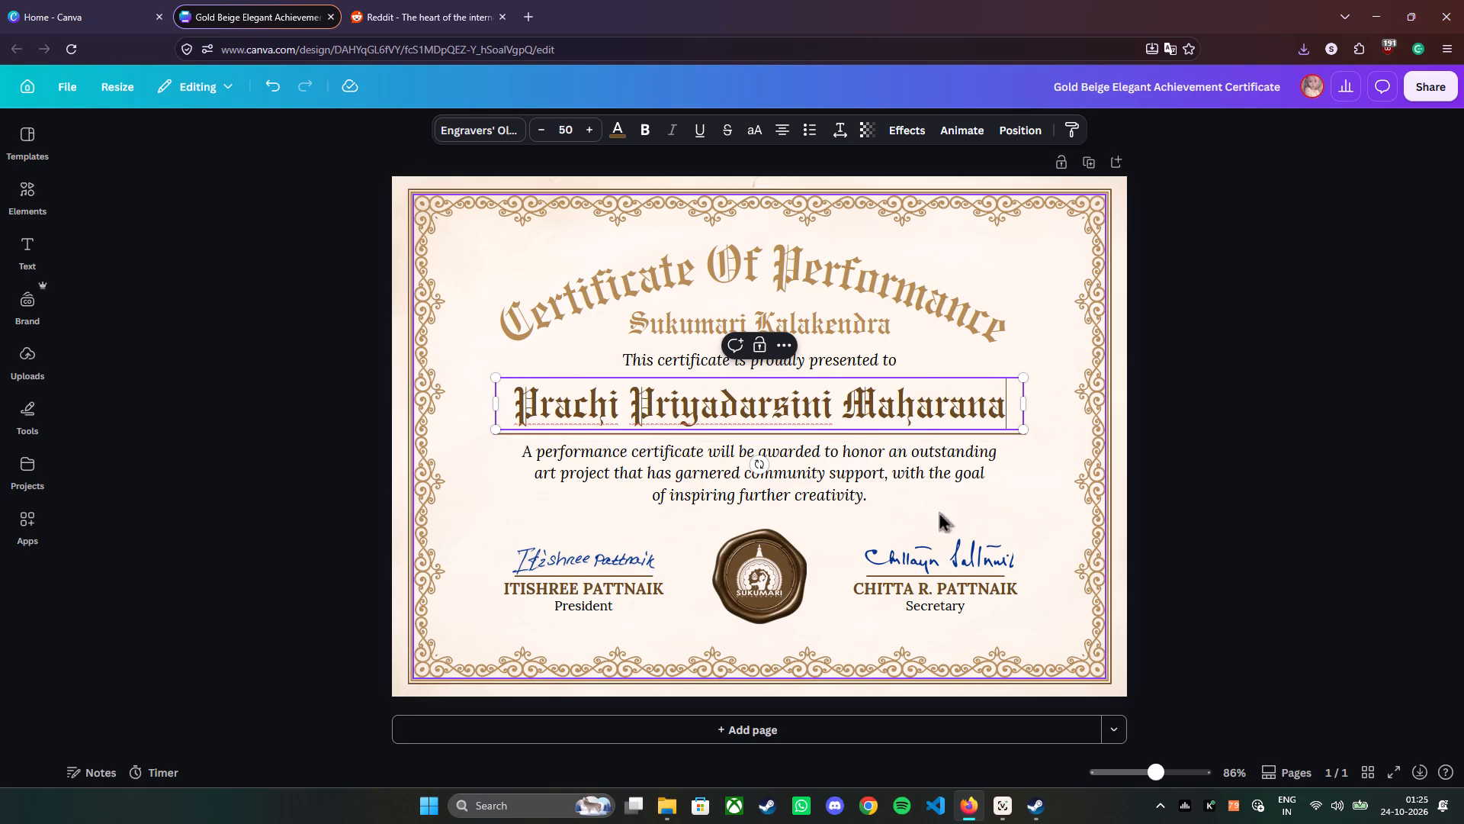
Download the certificate bearing the three-part name as a high-quality PNG at 3.125 size.
click(1421, 81)
click(1196, 452)
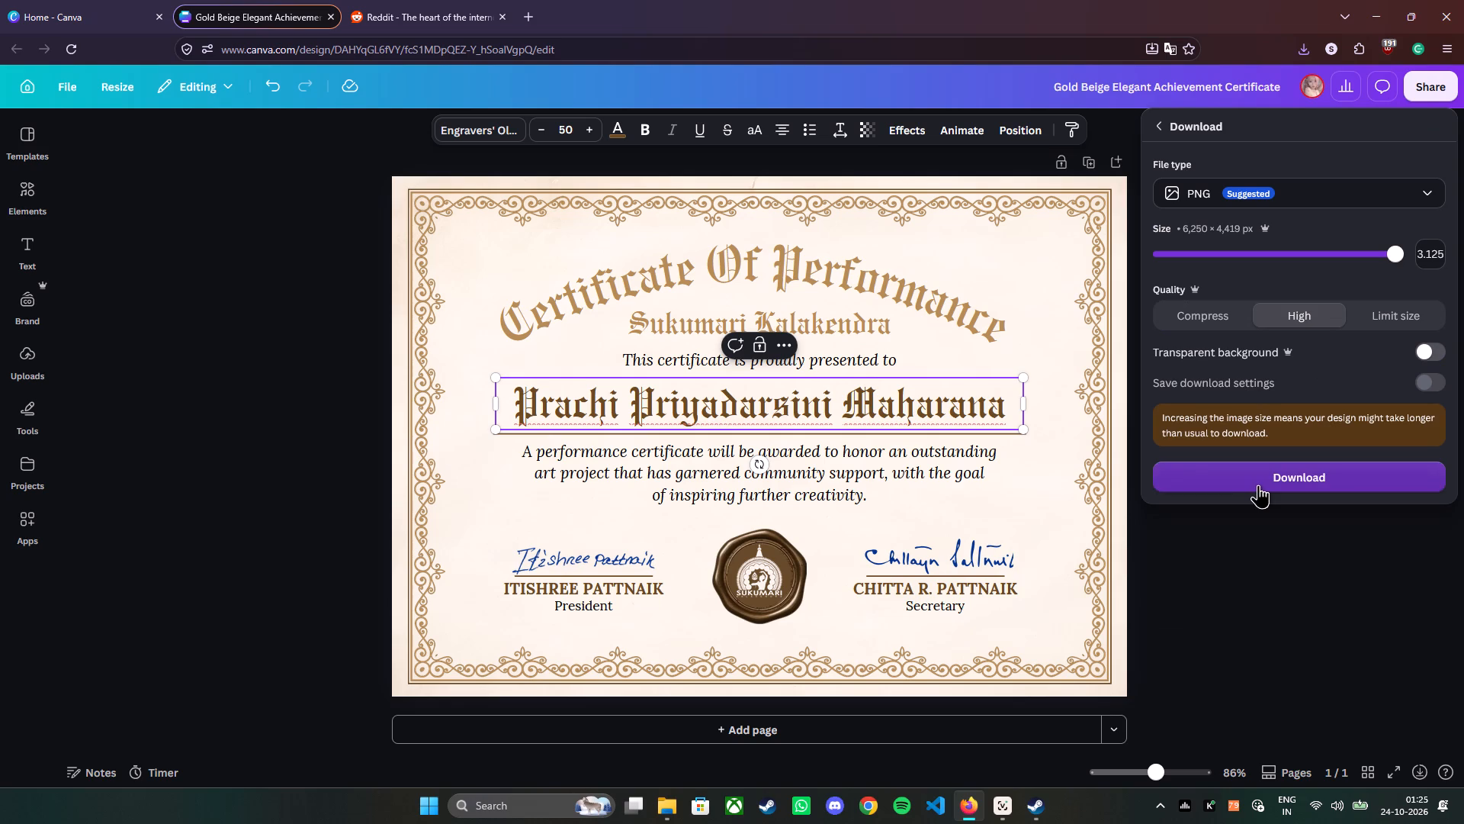
click(1258, 484)
Replace the three-part name on the certificate with the next recipient's first name and surname.
triple_click(716, 398)
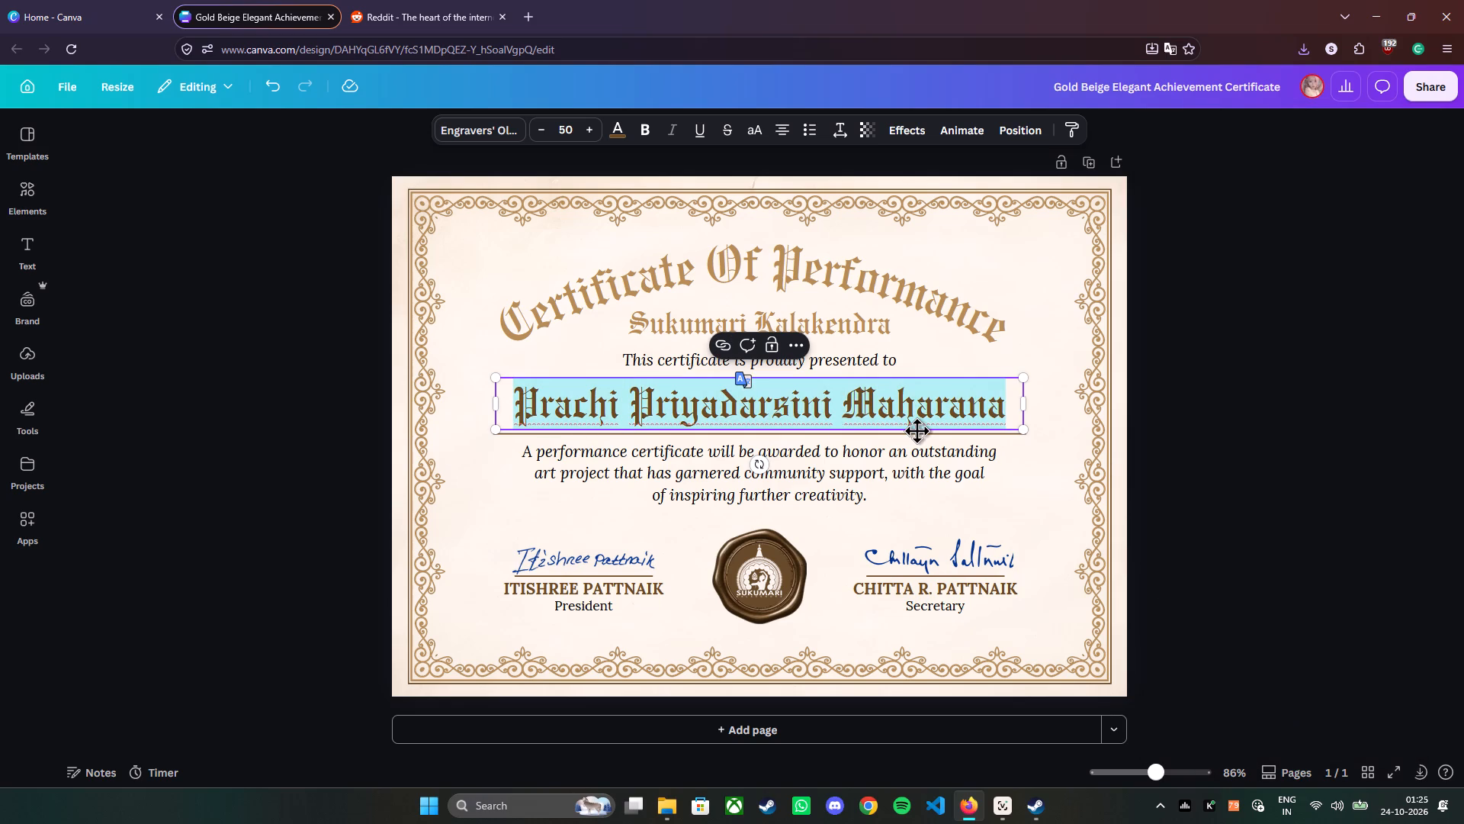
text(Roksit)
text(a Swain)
click(898, 396)
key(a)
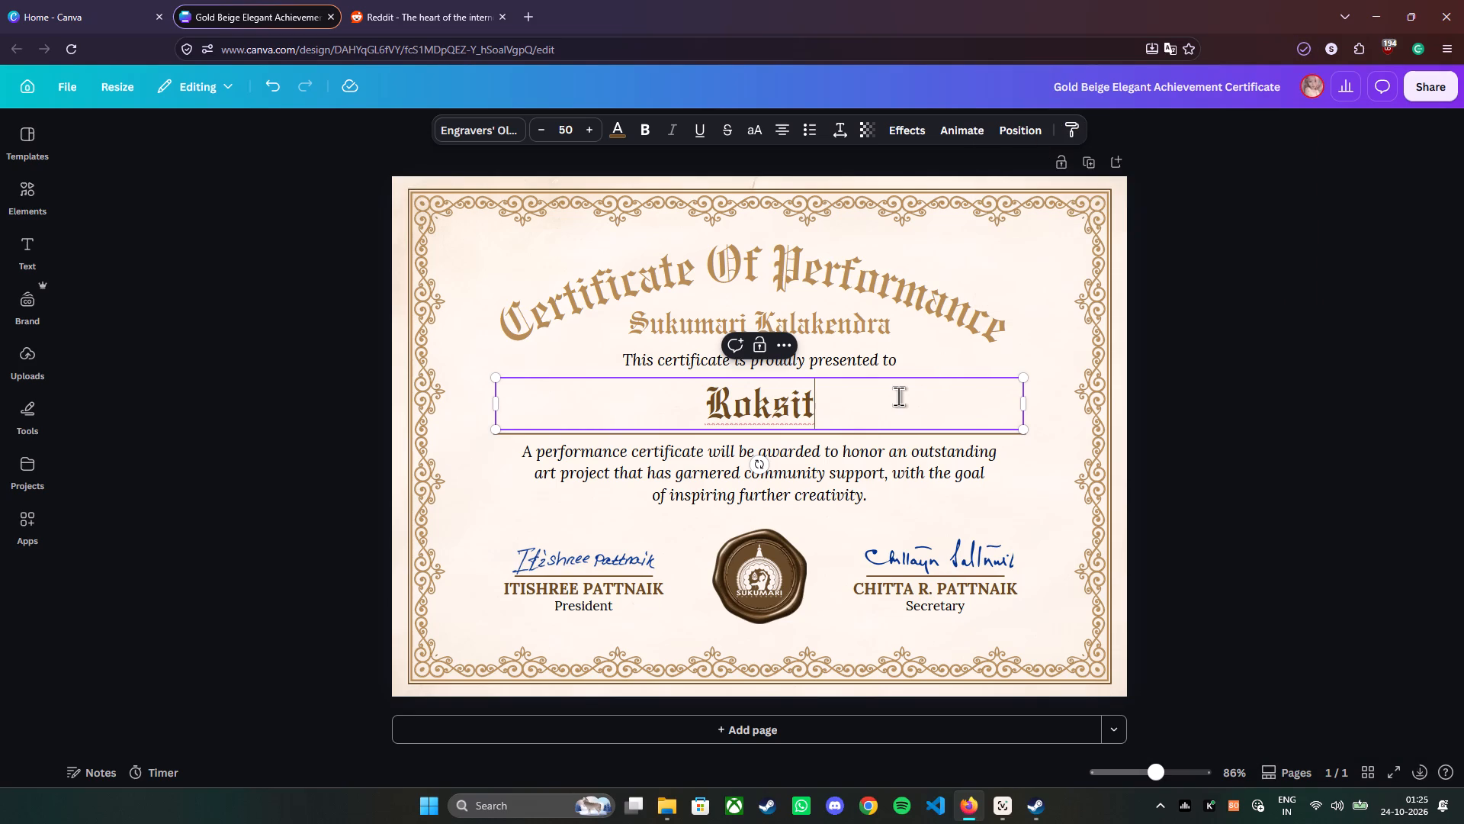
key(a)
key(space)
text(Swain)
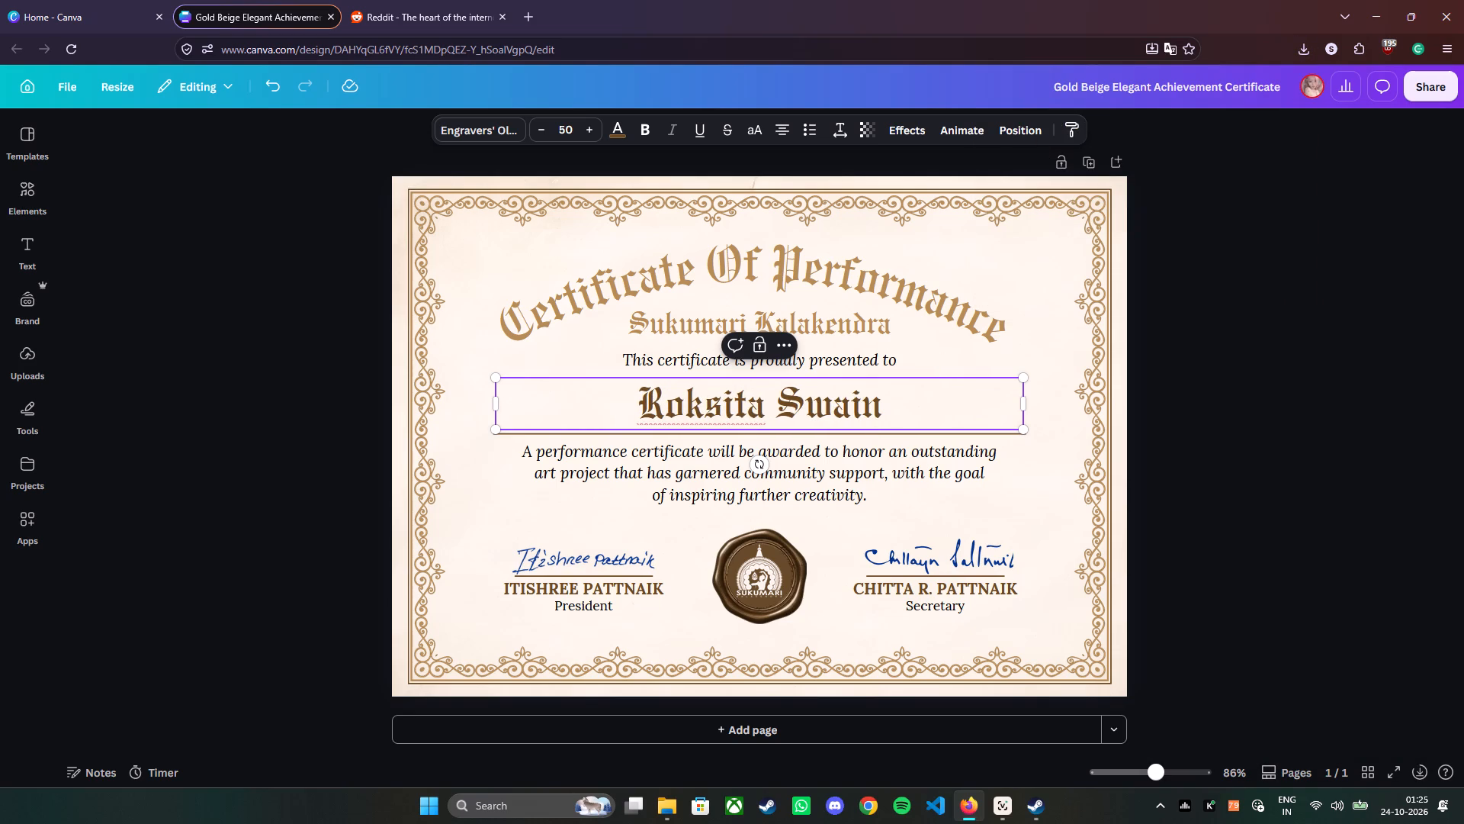
Download this latest recipient's certificate as a high-quality PNG at 3.125 size.
click(1421, 89)
click(1193, 441)
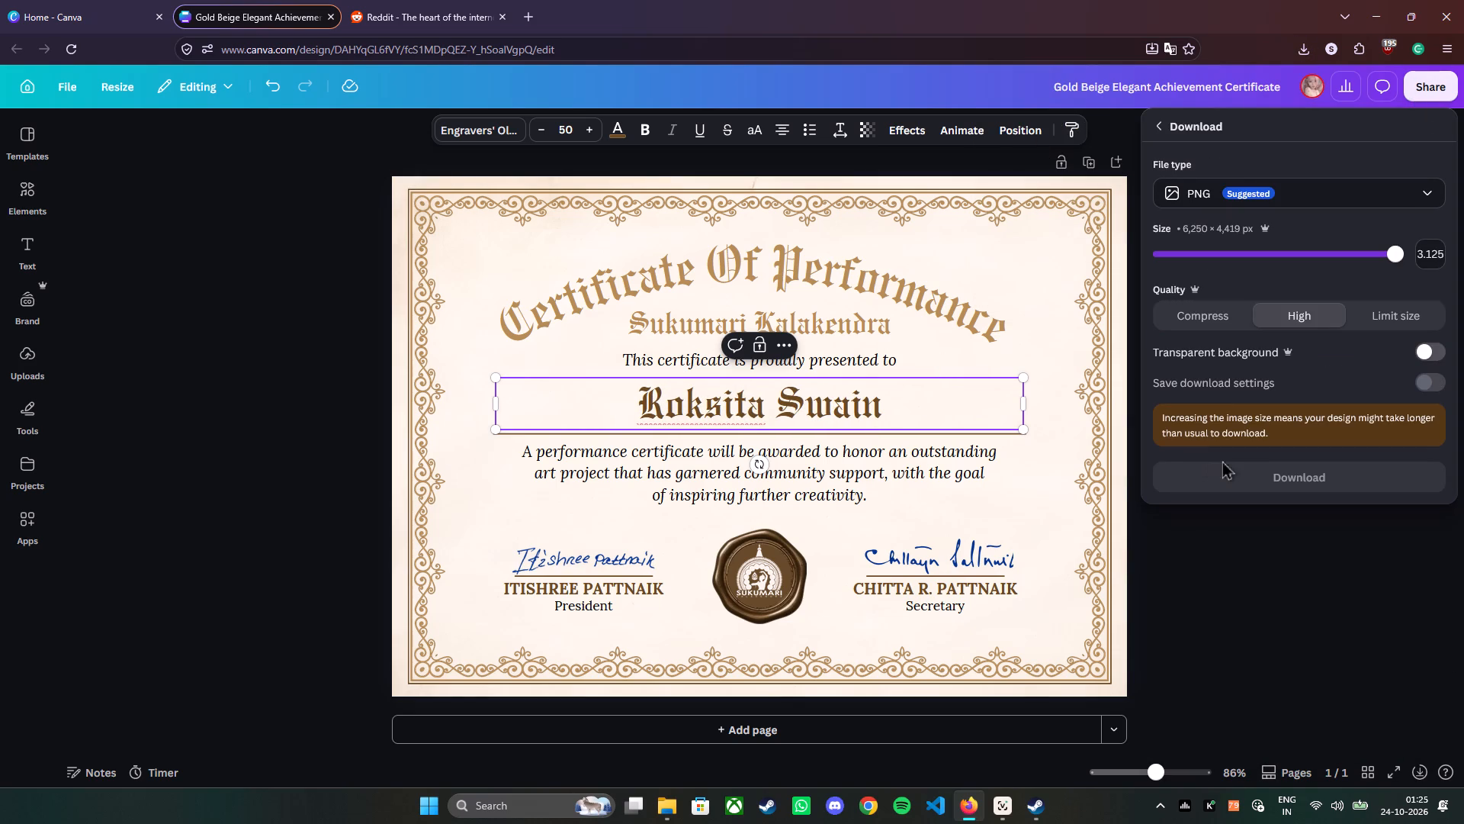
click(1264, 477)
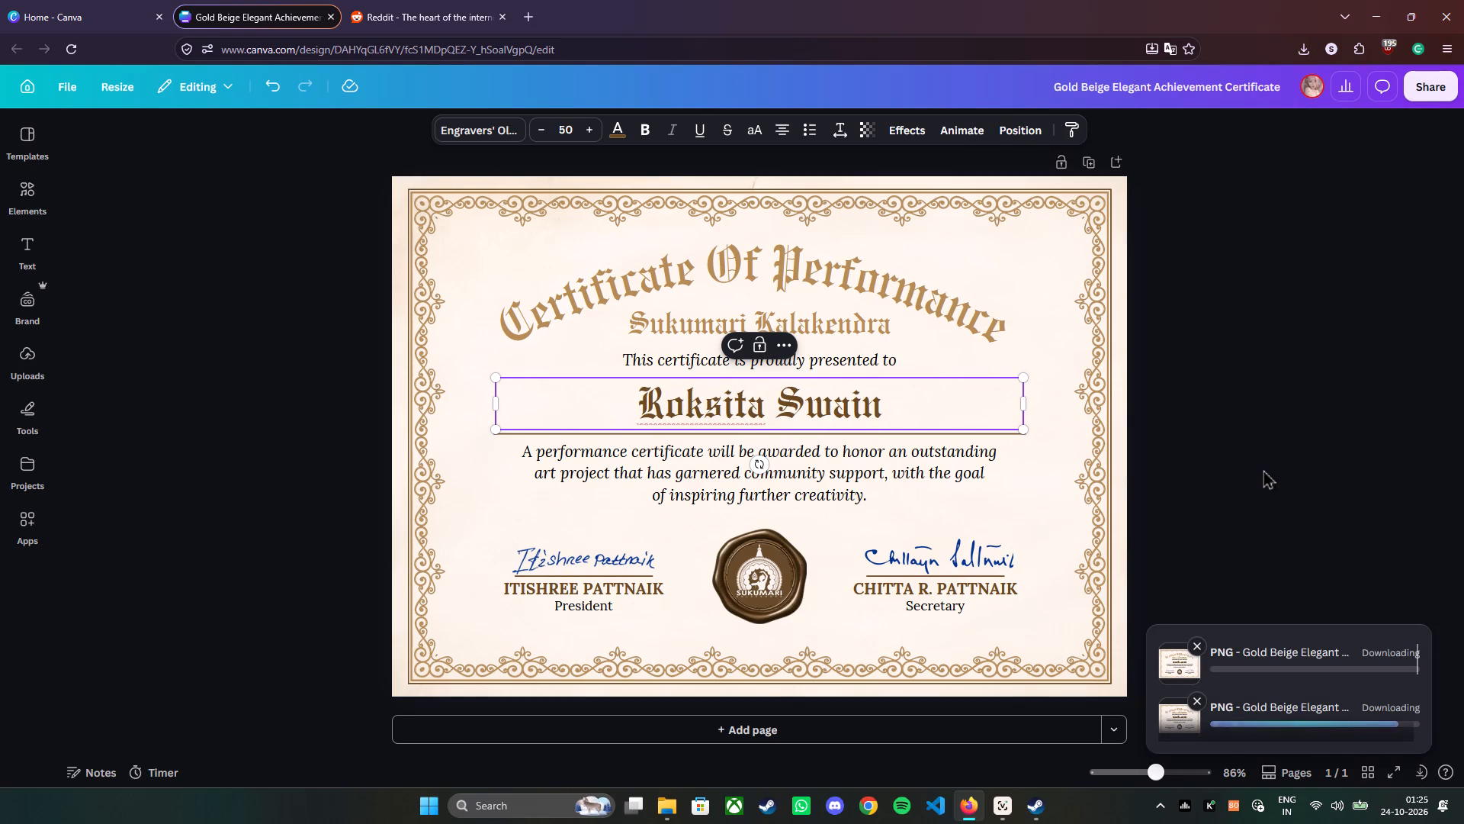
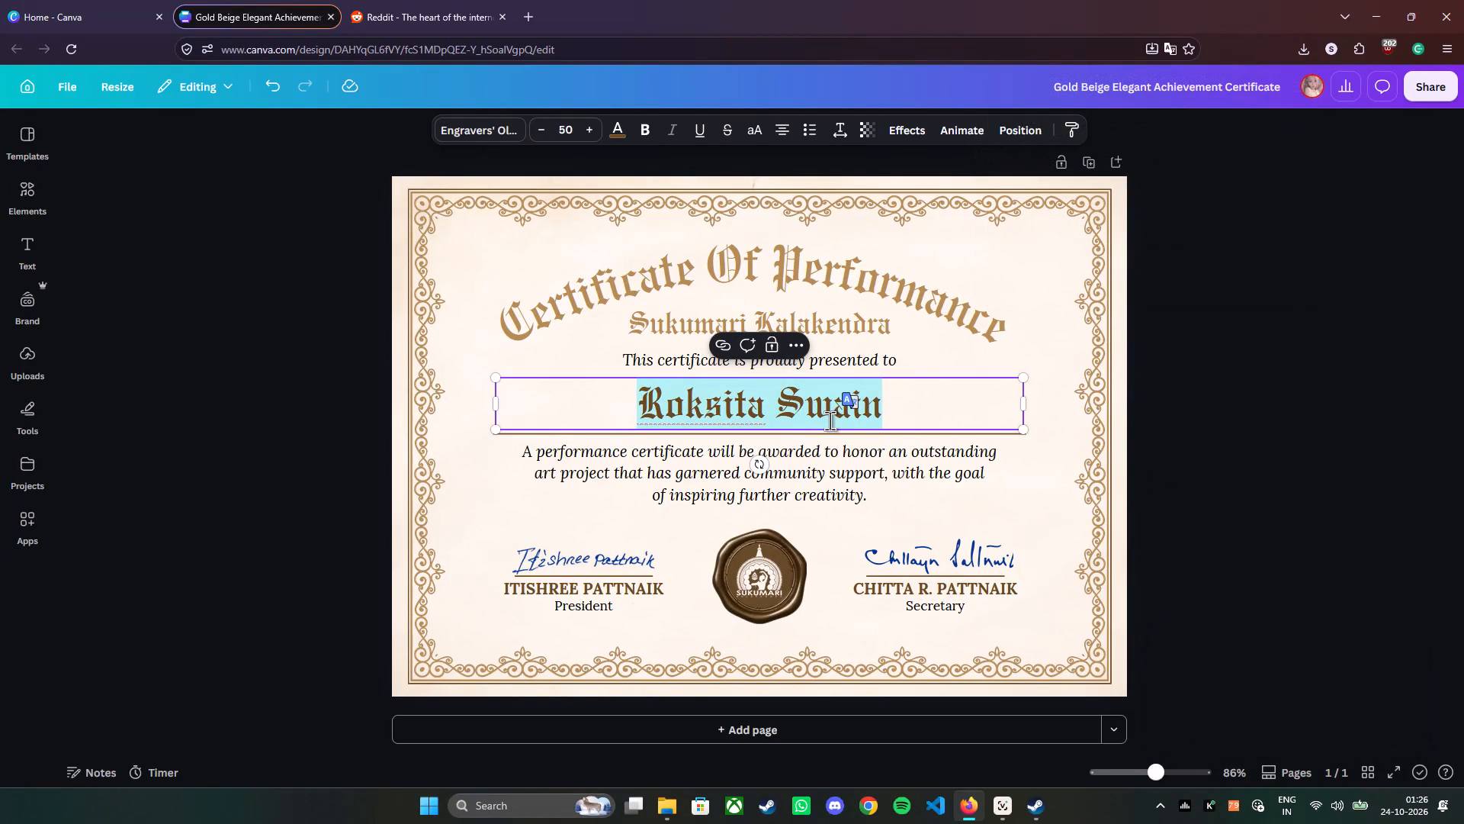
Replace the recipient's name on the certificate with the next recipient's first name and surname.
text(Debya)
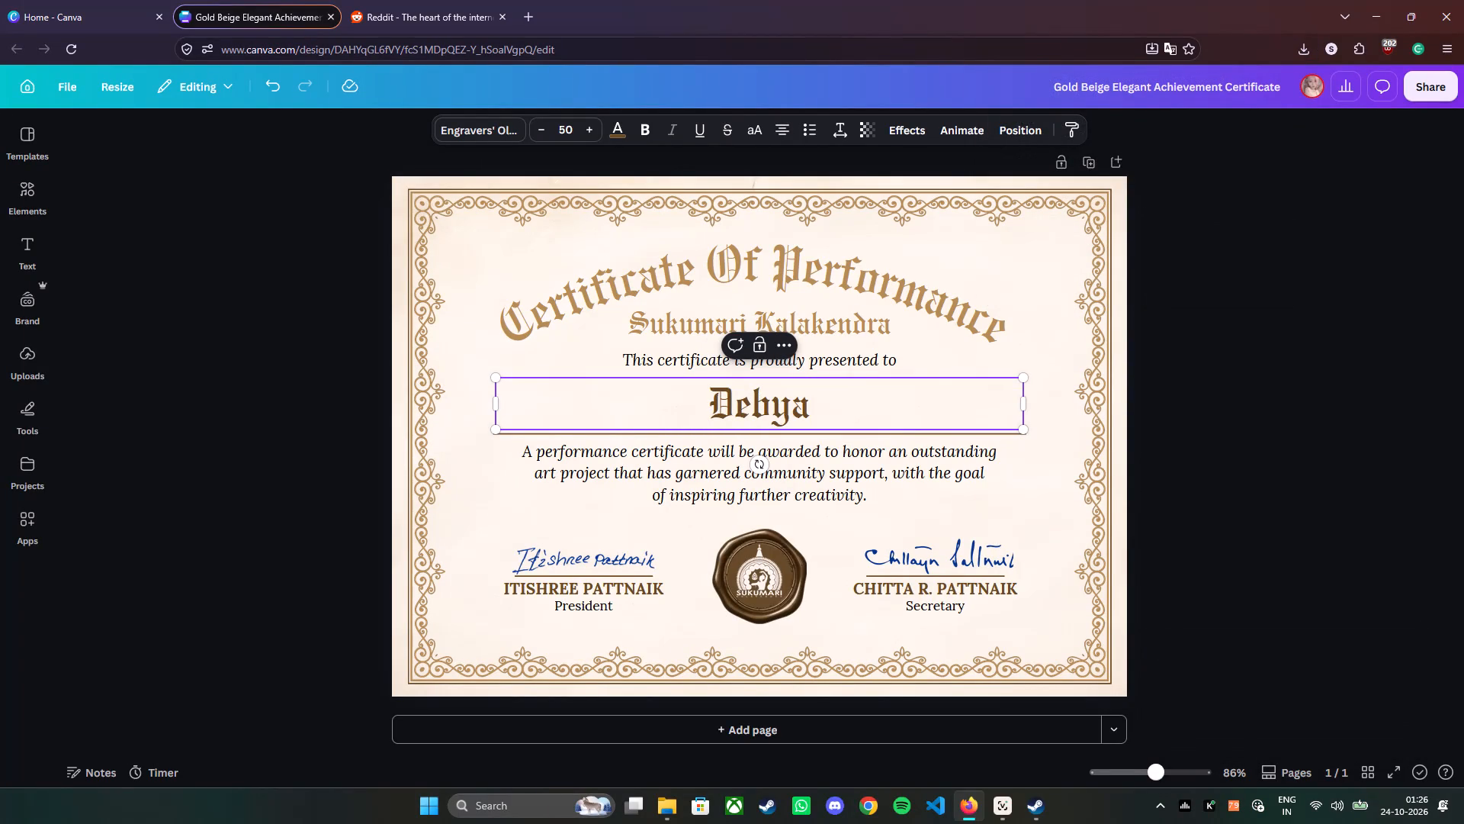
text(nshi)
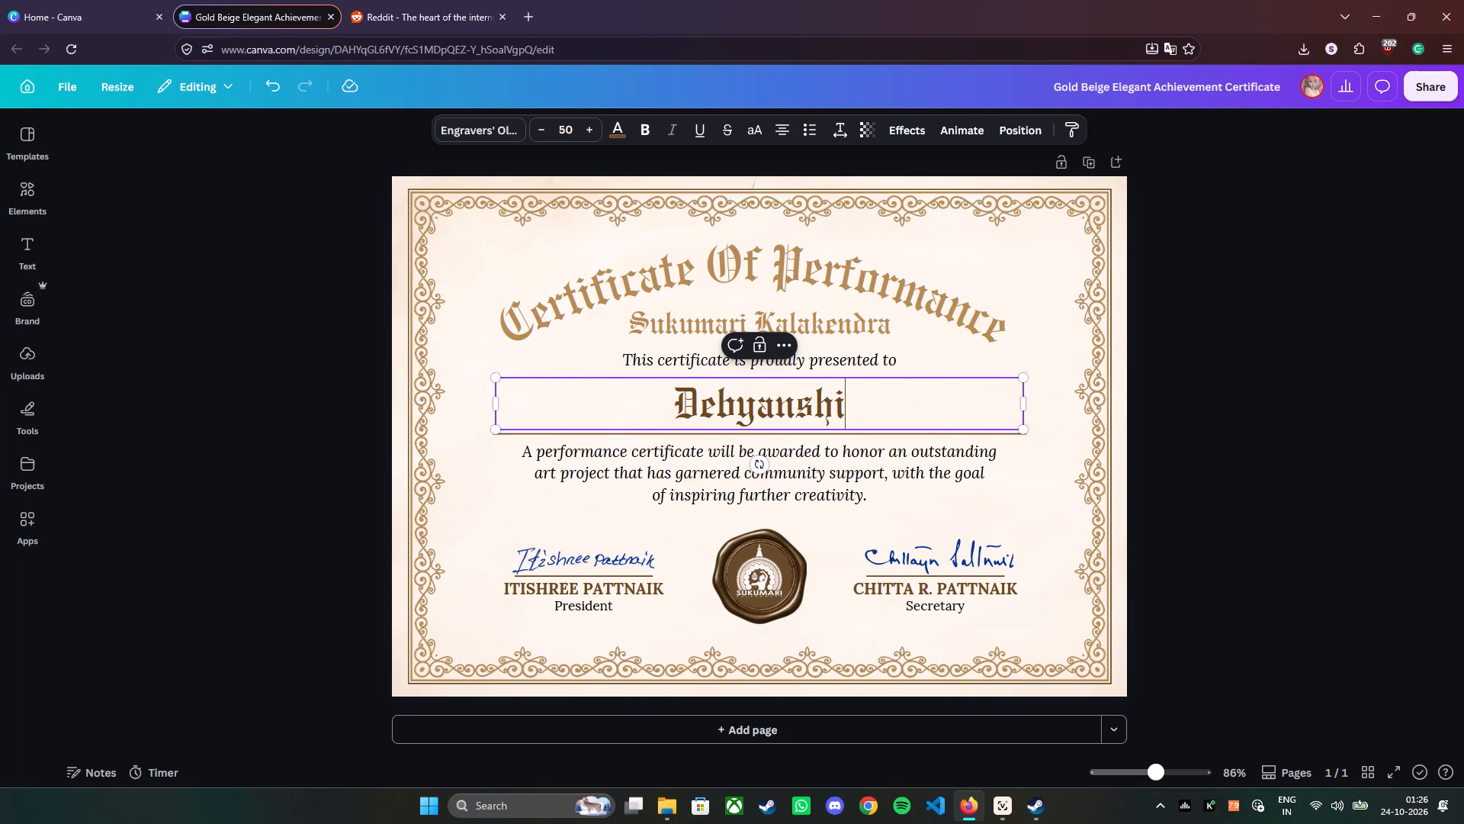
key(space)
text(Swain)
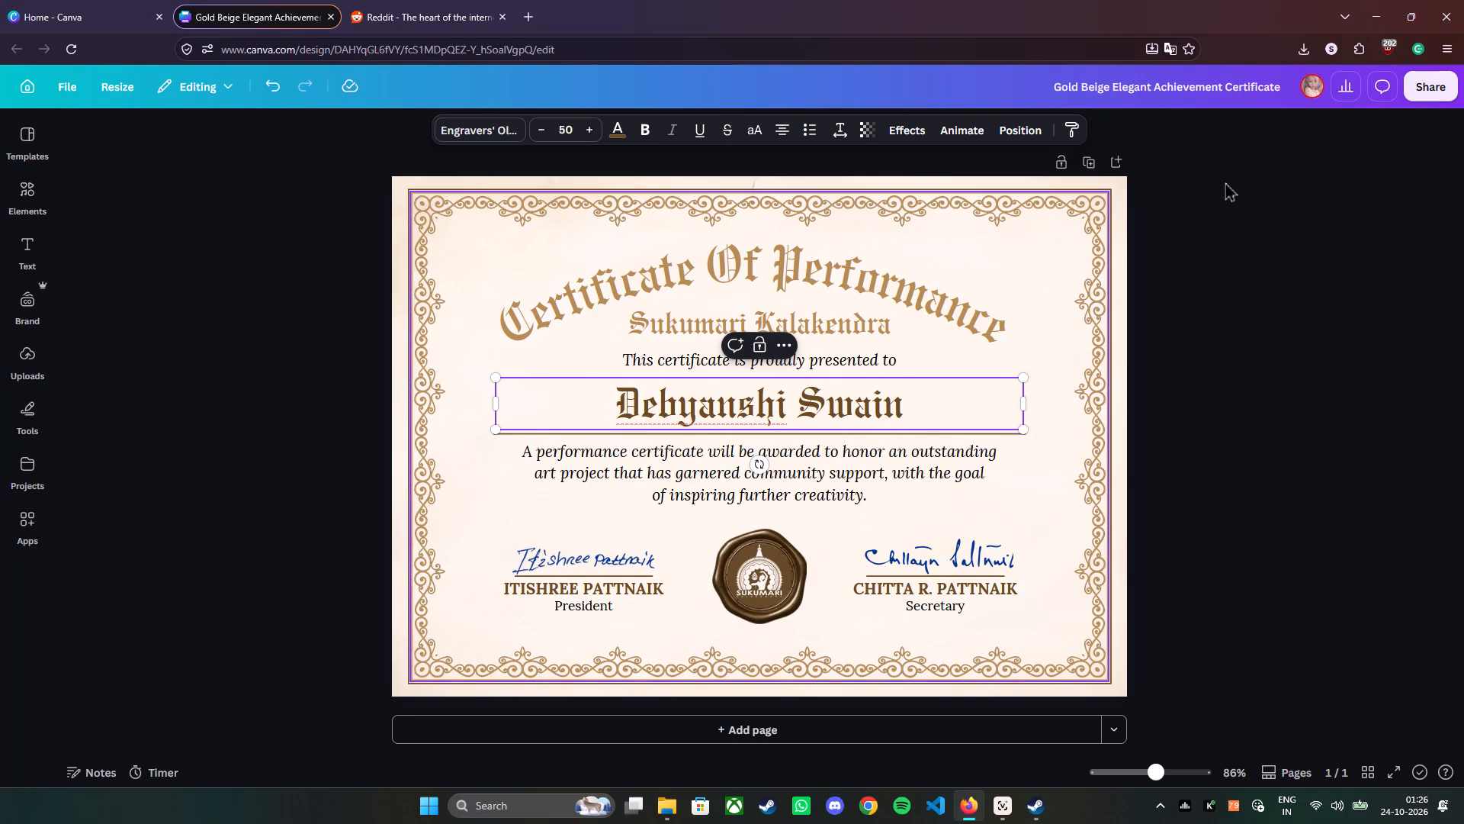
Download the certificate bearing the new name as a high-quality PNG at 3.125 size.
click(1435, 94)
click(1195, 451)
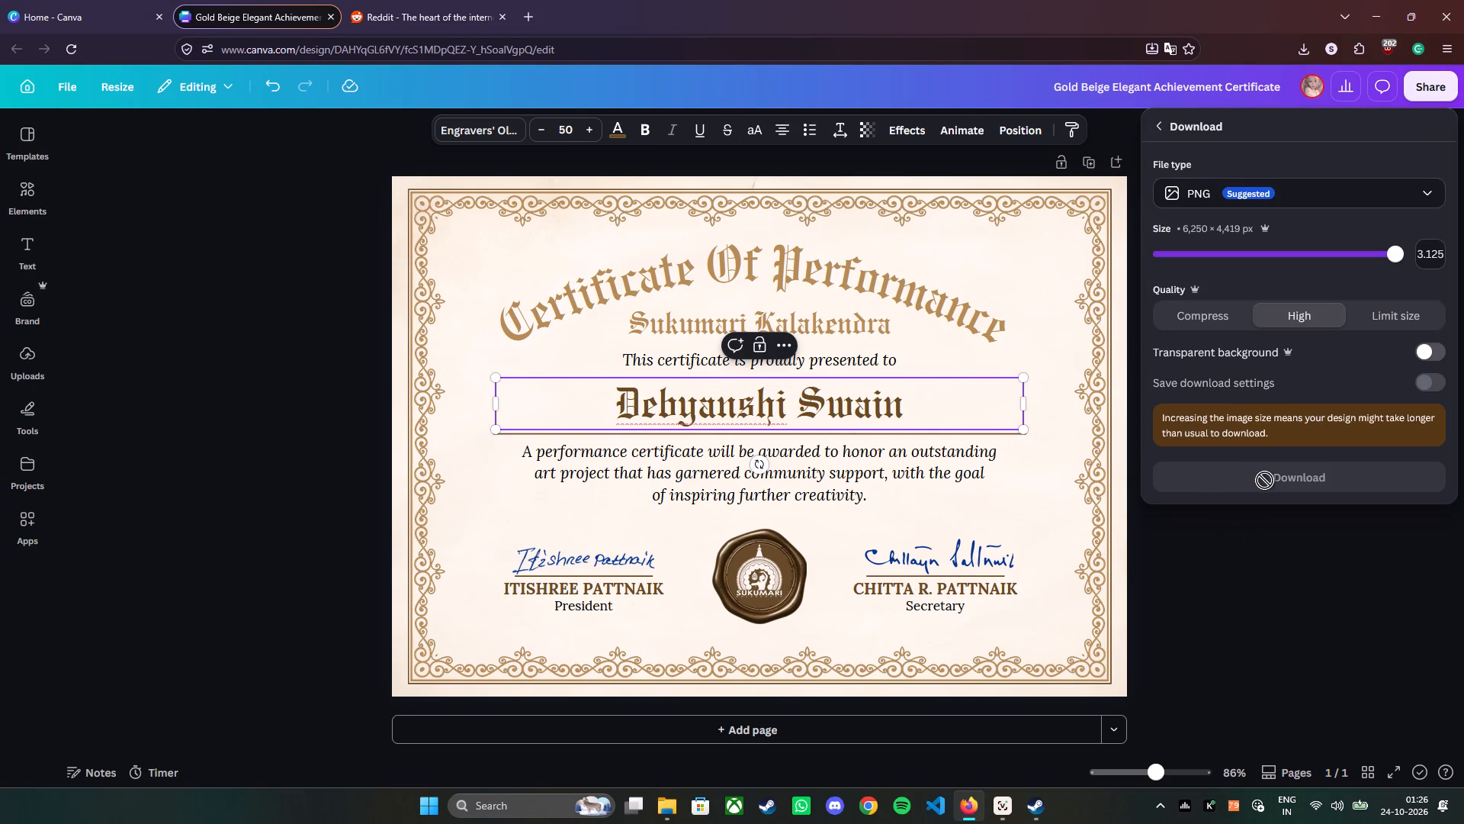
click(1269, 480)
Open the most recently completed certificate download to check its recipient name, and close the preview.
click(1301, 39)
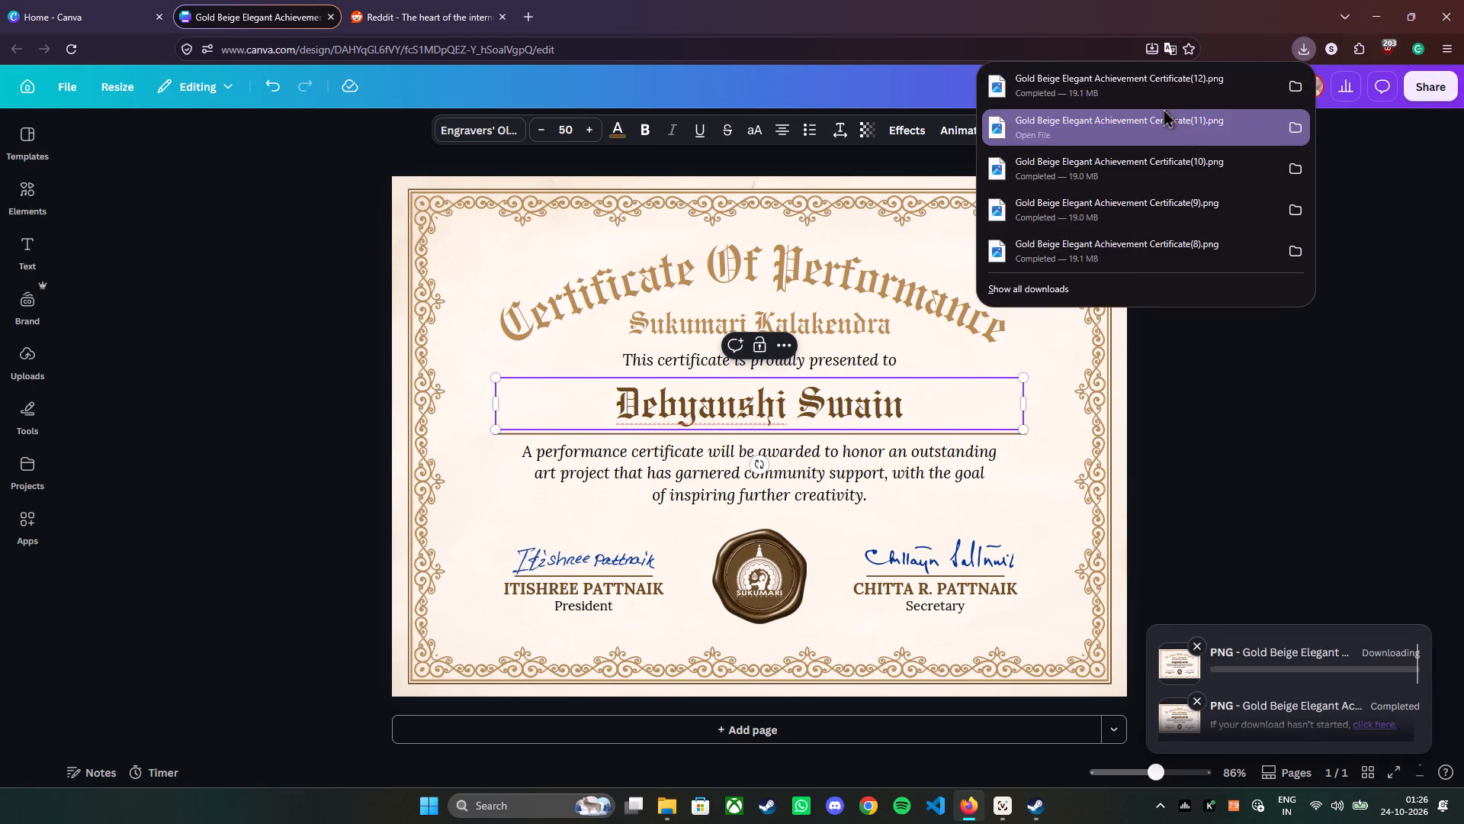
click(1161, 97)
click(1205, 136)
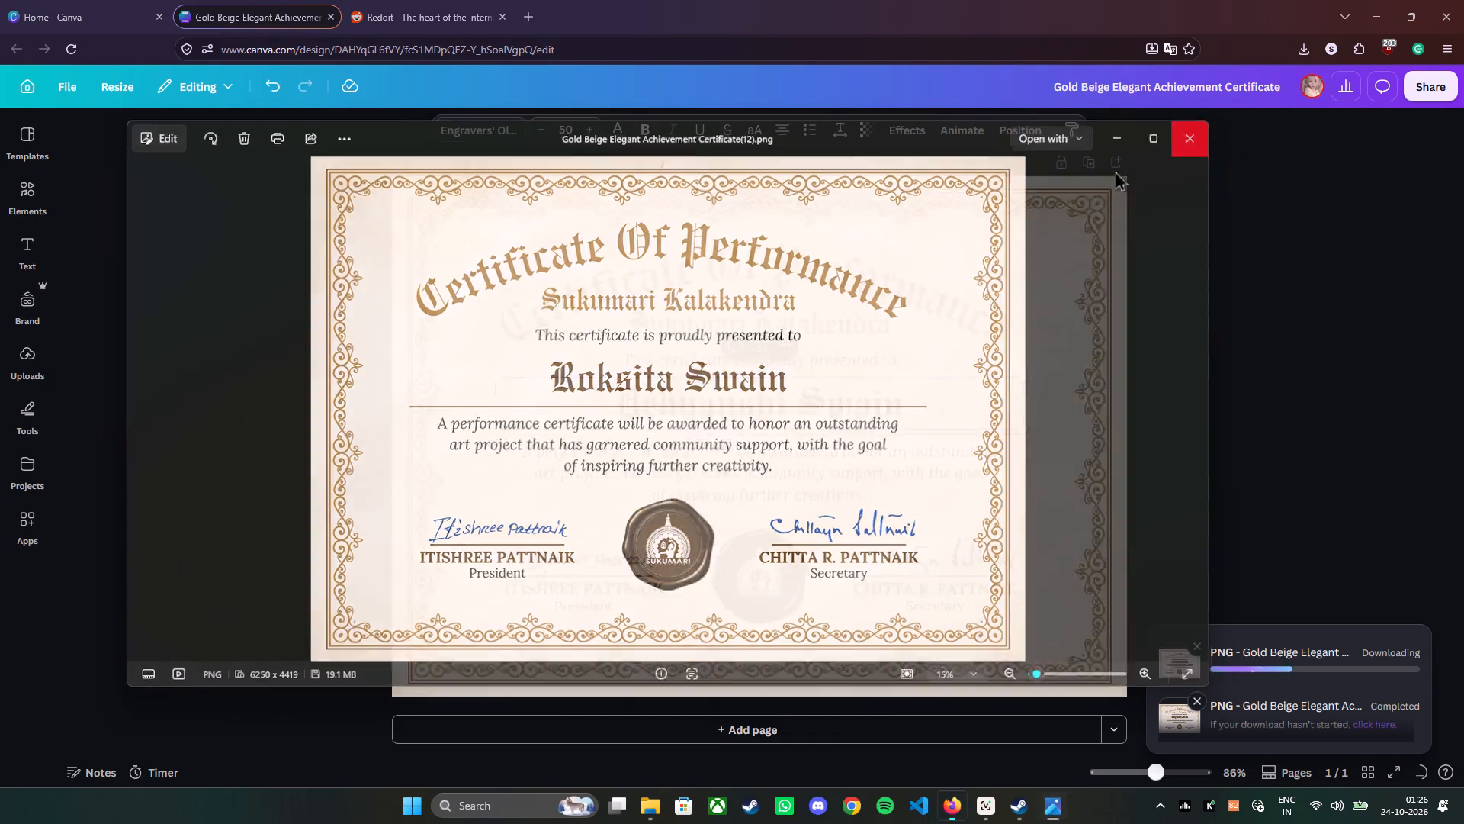
Replace the name on the certificate with the following recipient's first name and surname.
triple_click(724, 408)
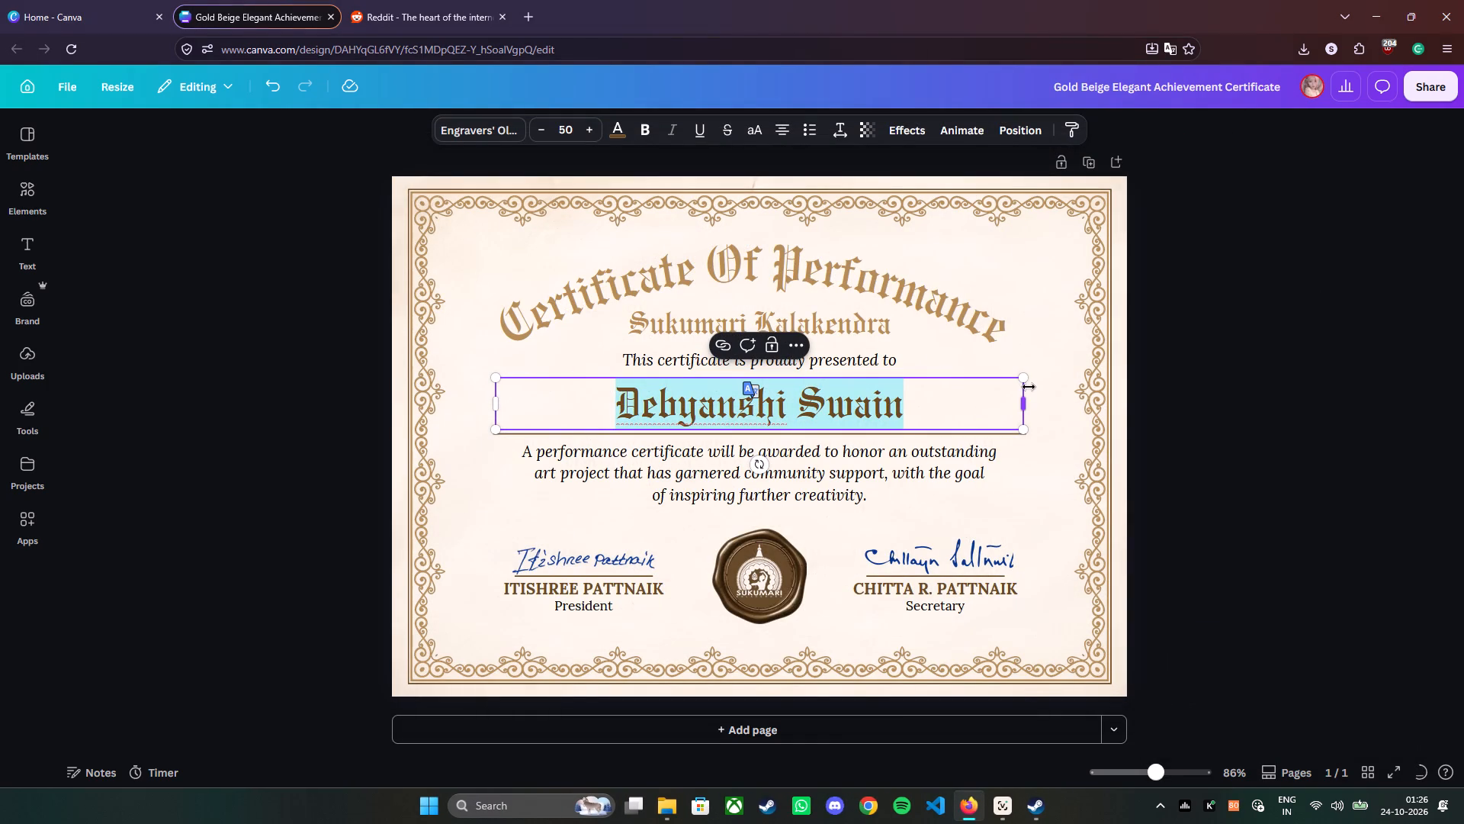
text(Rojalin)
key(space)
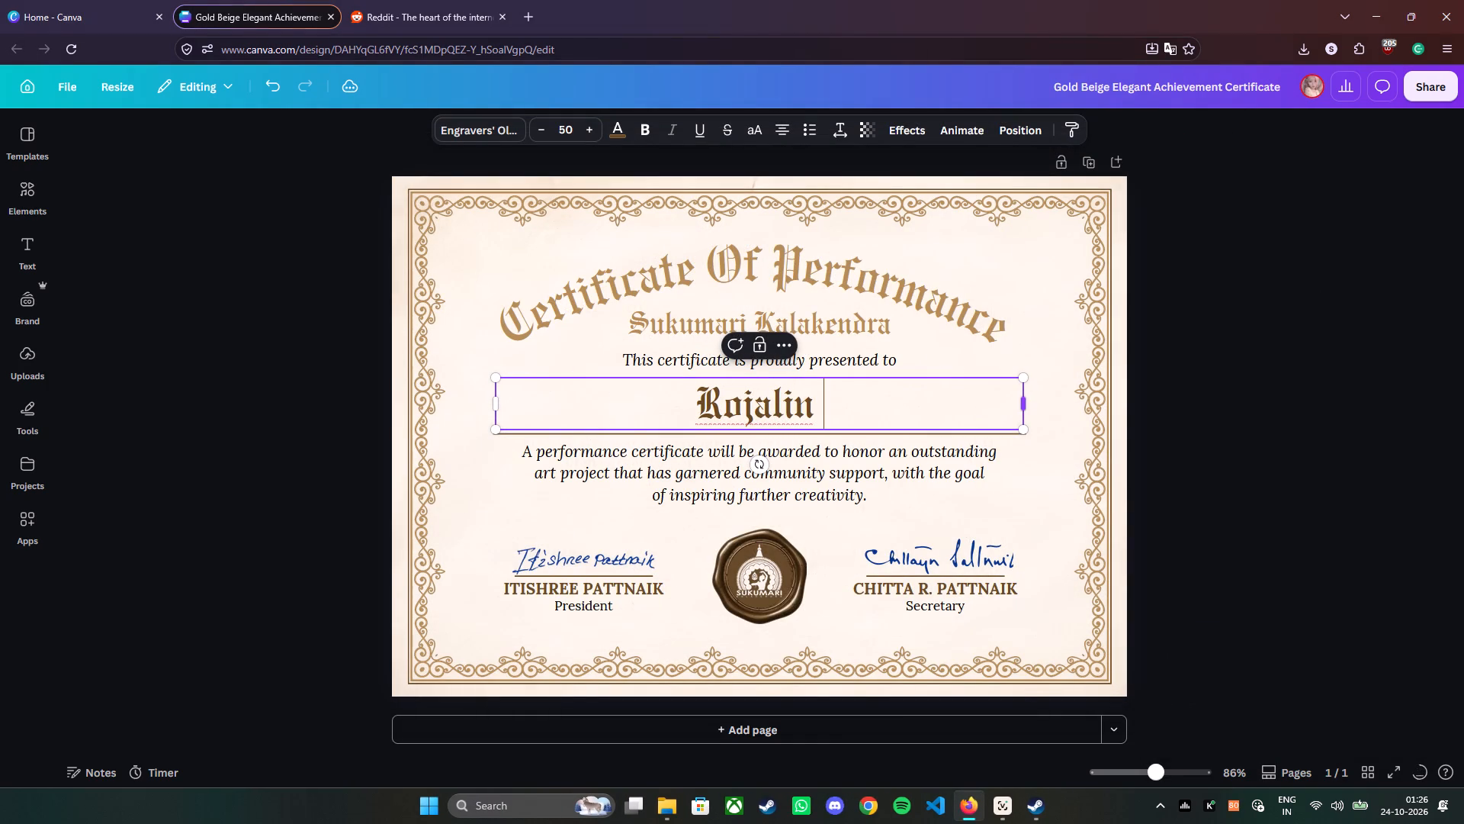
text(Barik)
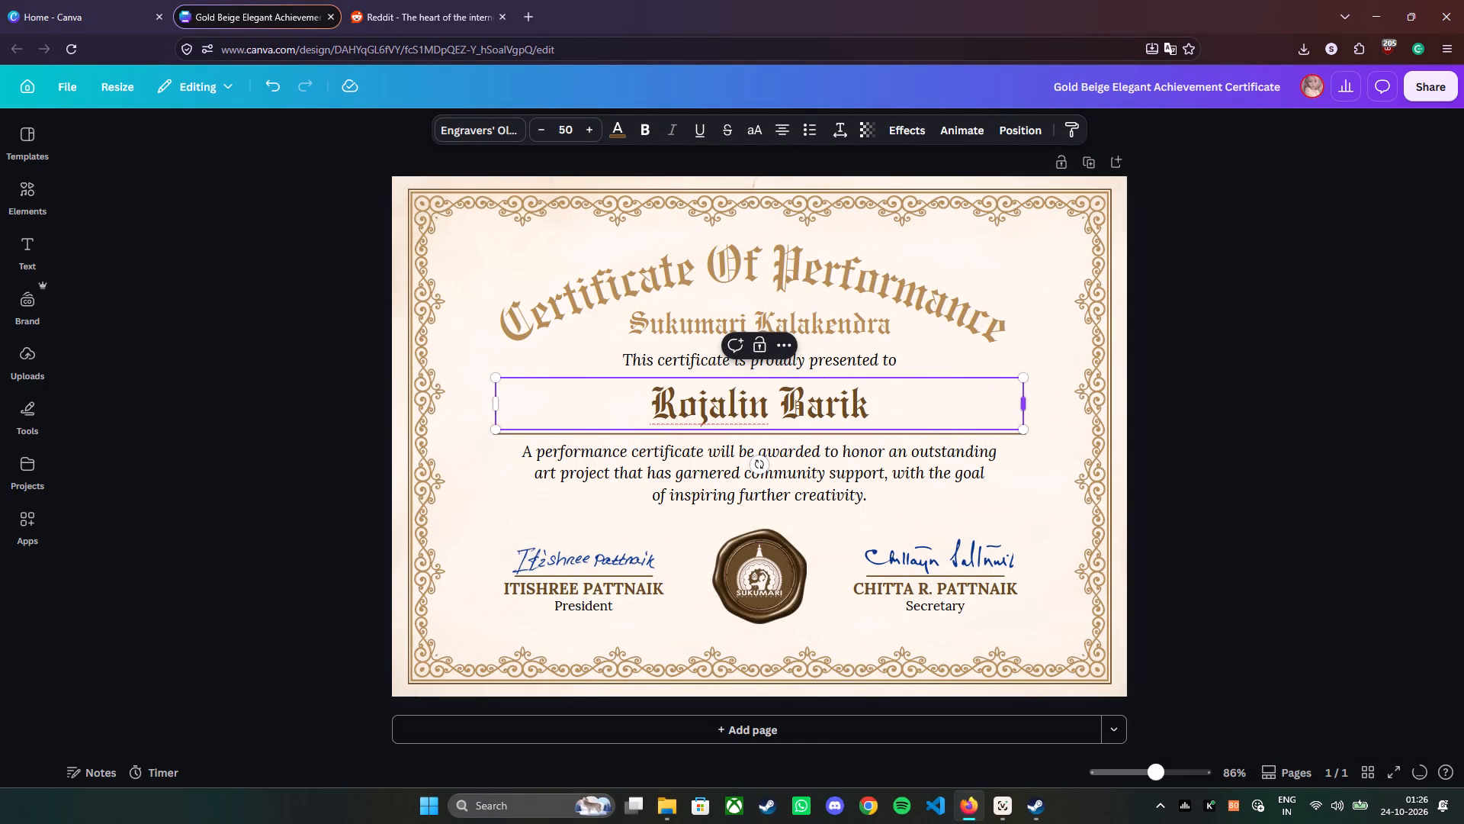
Download this recipient's certificate as a high-quality PNG at 3.125 size.
click(1440, 80)
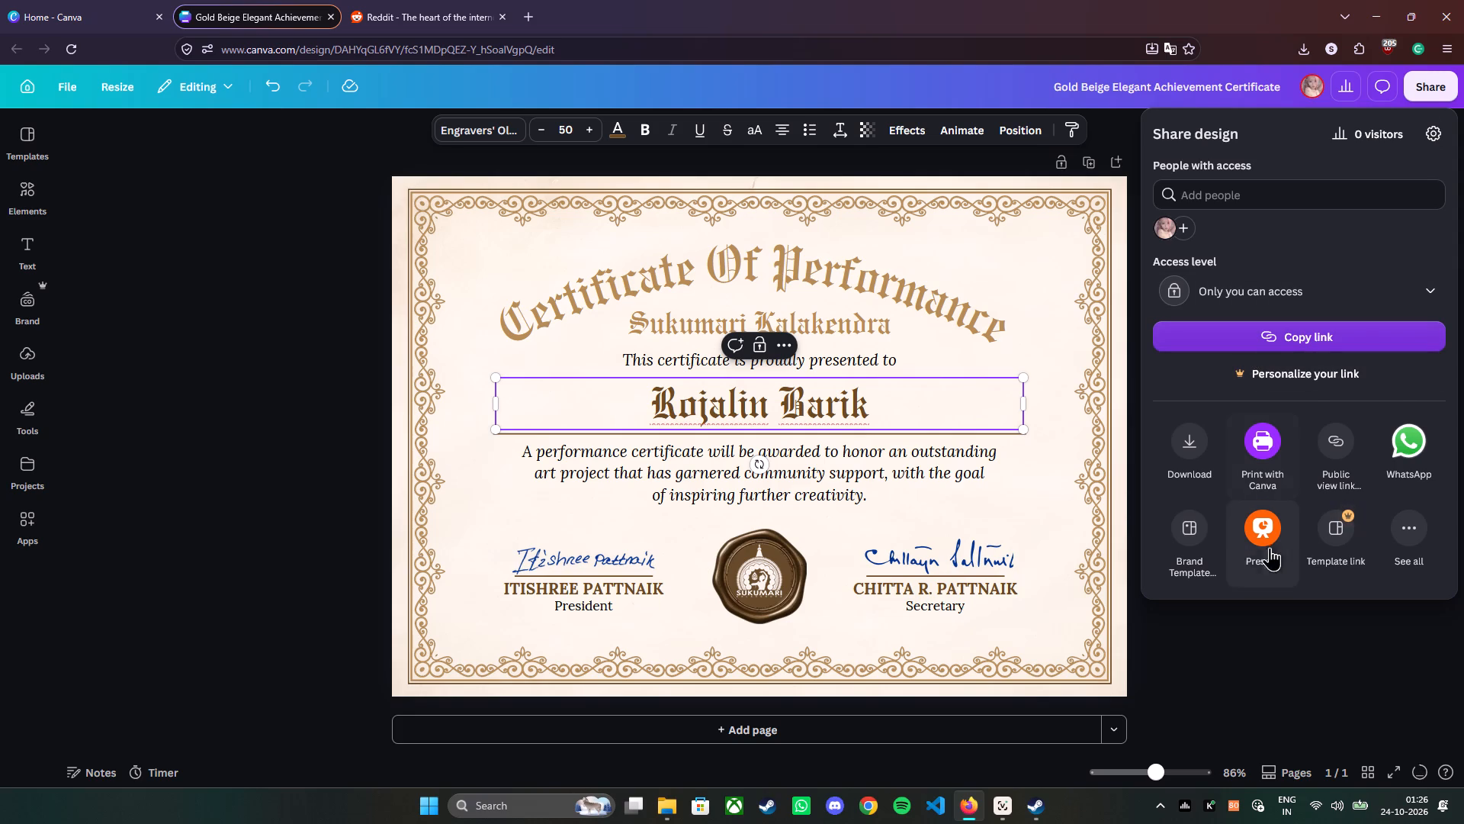
click(1430, 94)
click(1427, 85)
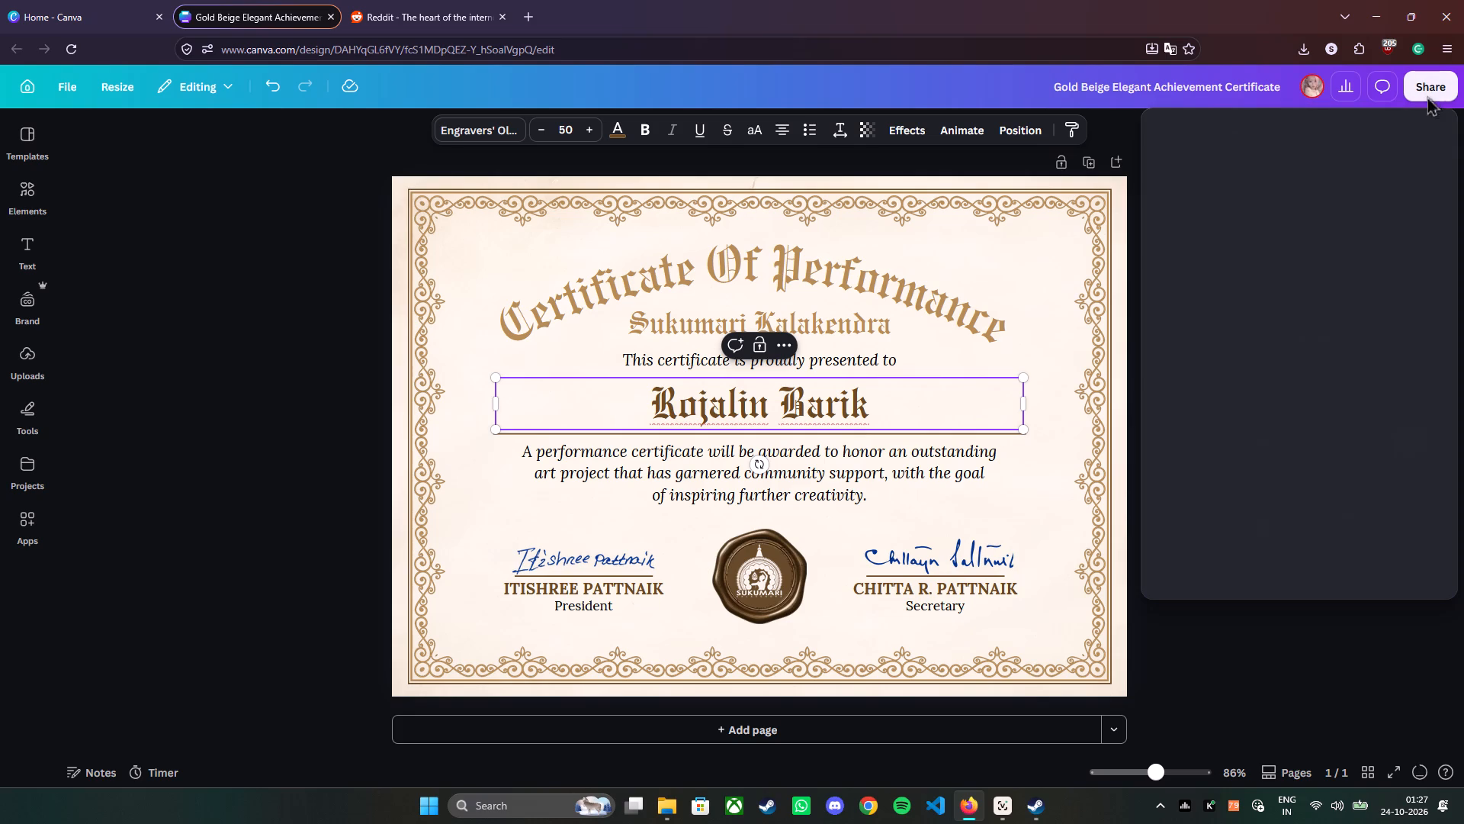
click(1206, 460)
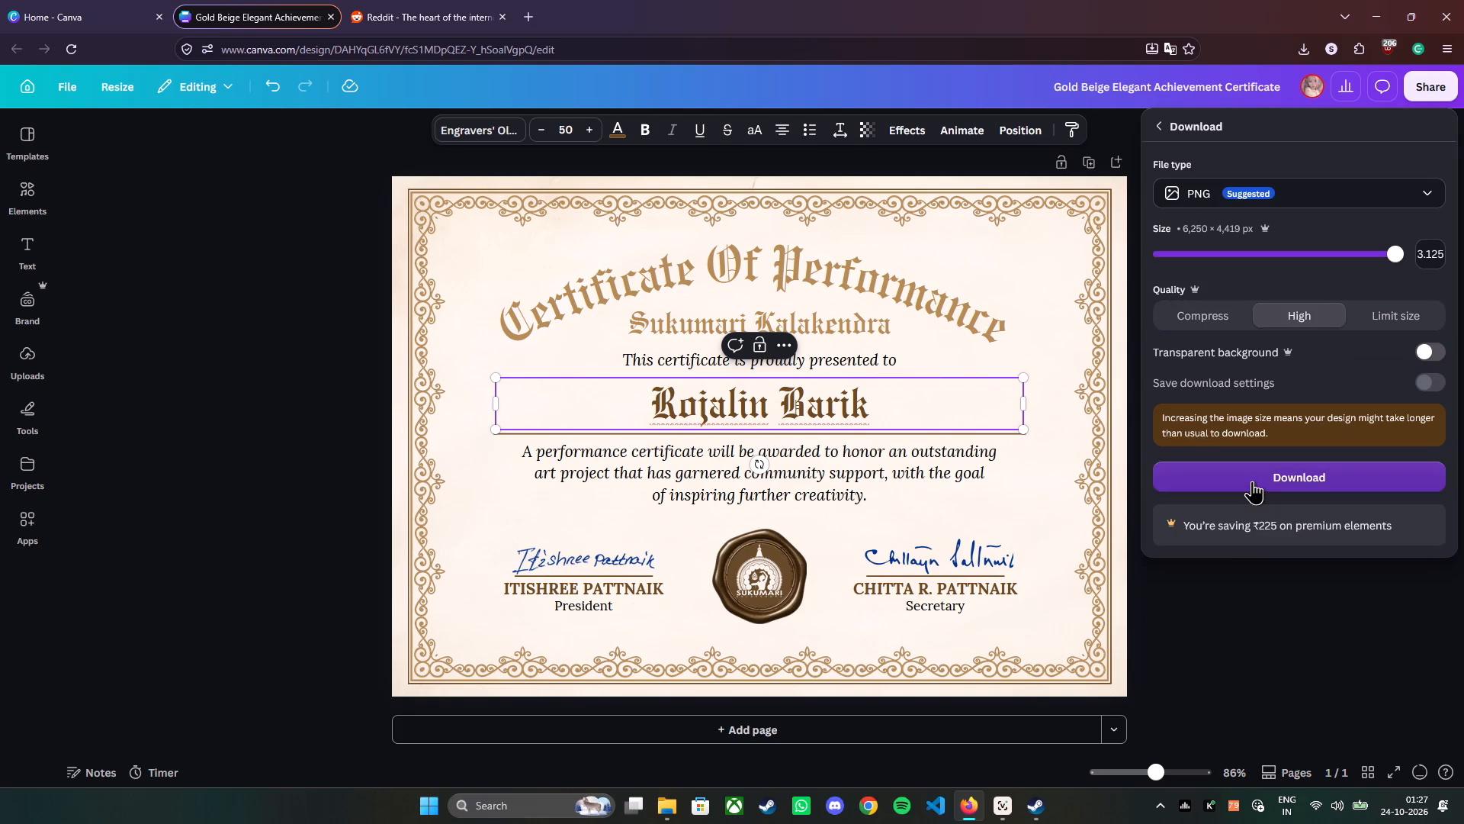
click(1252, 481)
Replace the two-part name on the certificate with the next recipient's three-part full name, correcting the spelling of the middle name.
triple_click(746, 383)
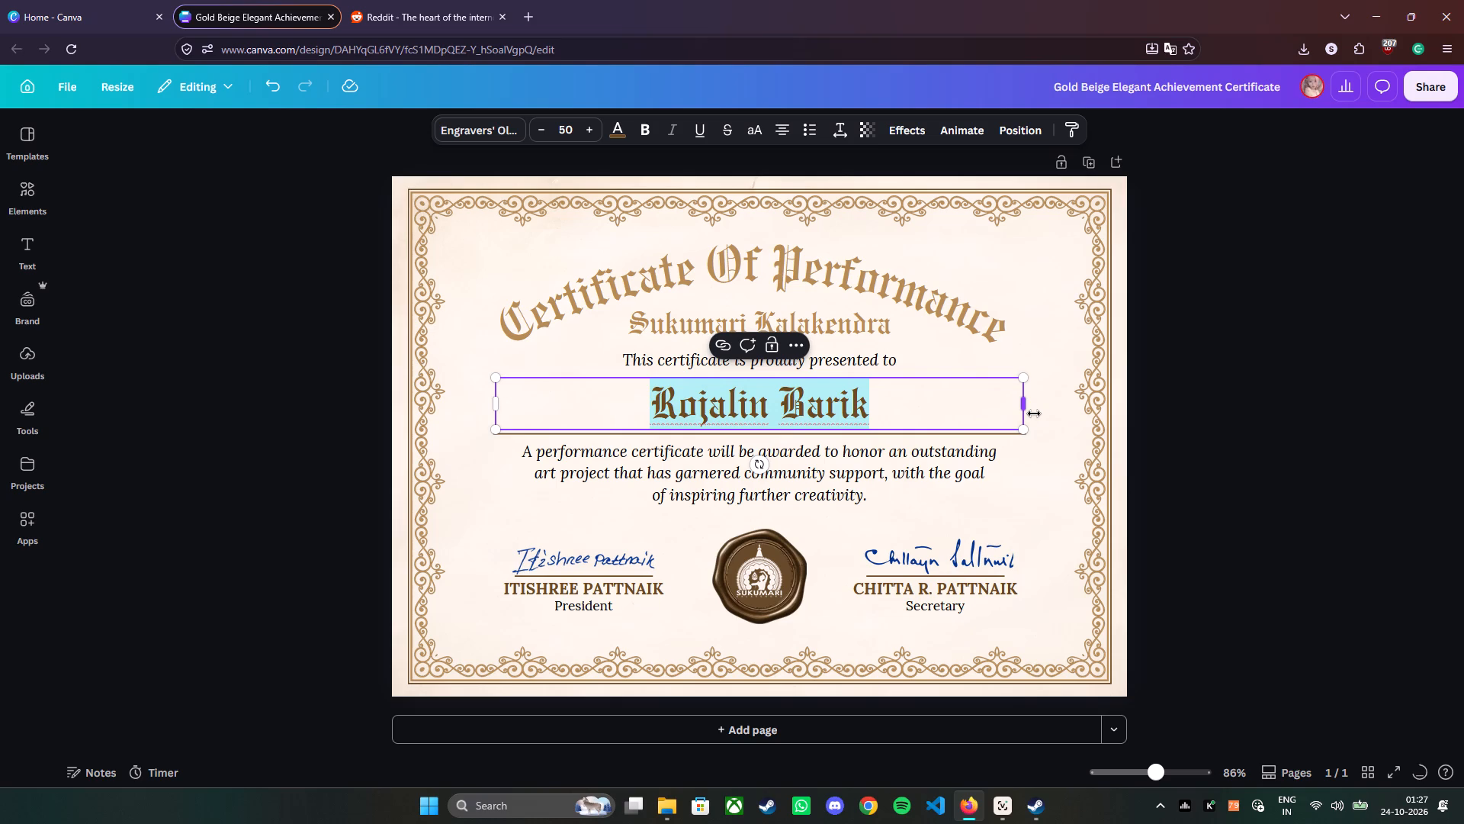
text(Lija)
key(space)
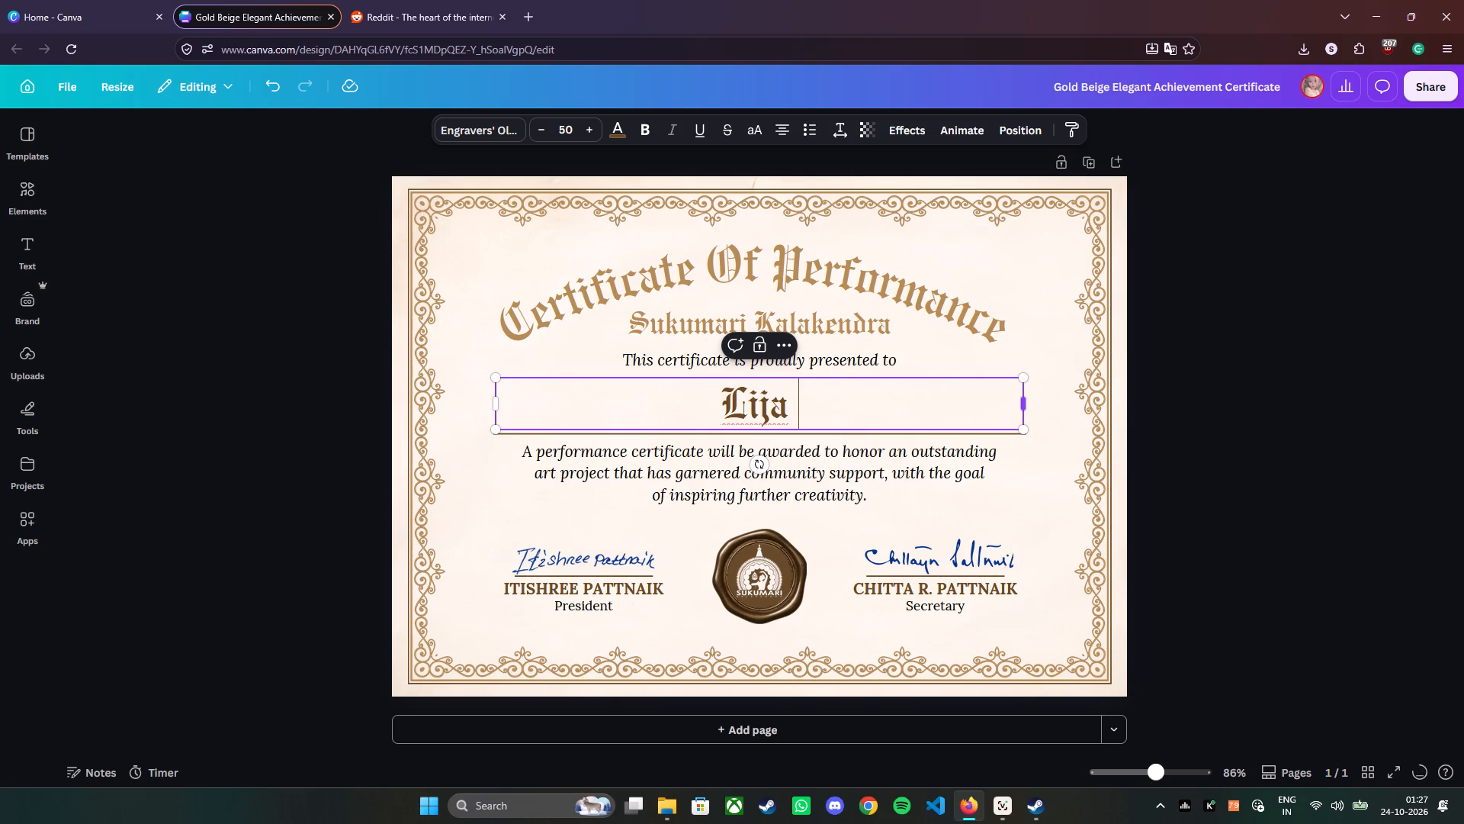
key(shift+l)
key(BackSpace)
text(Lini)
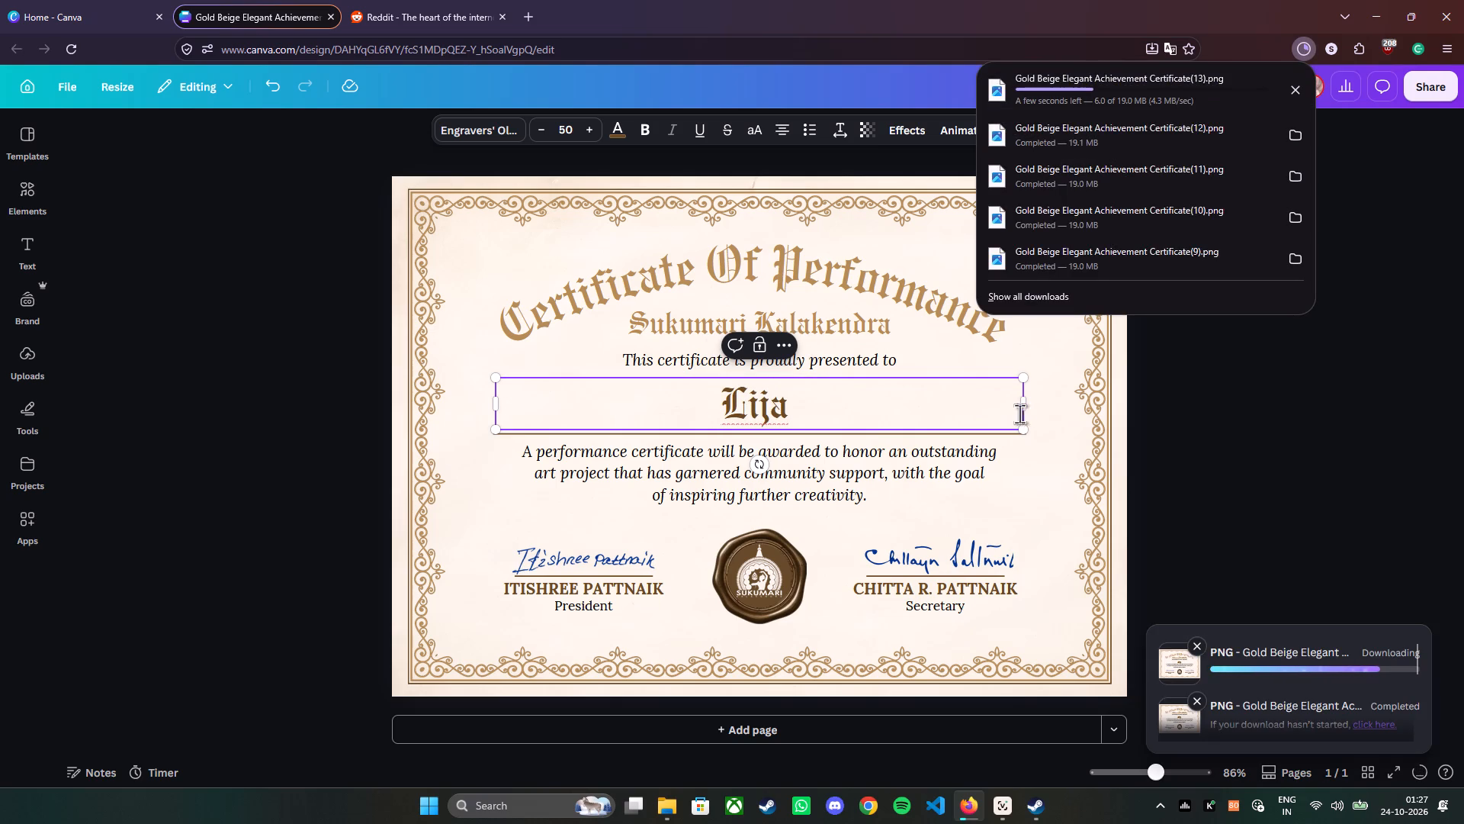
click(953, 401)
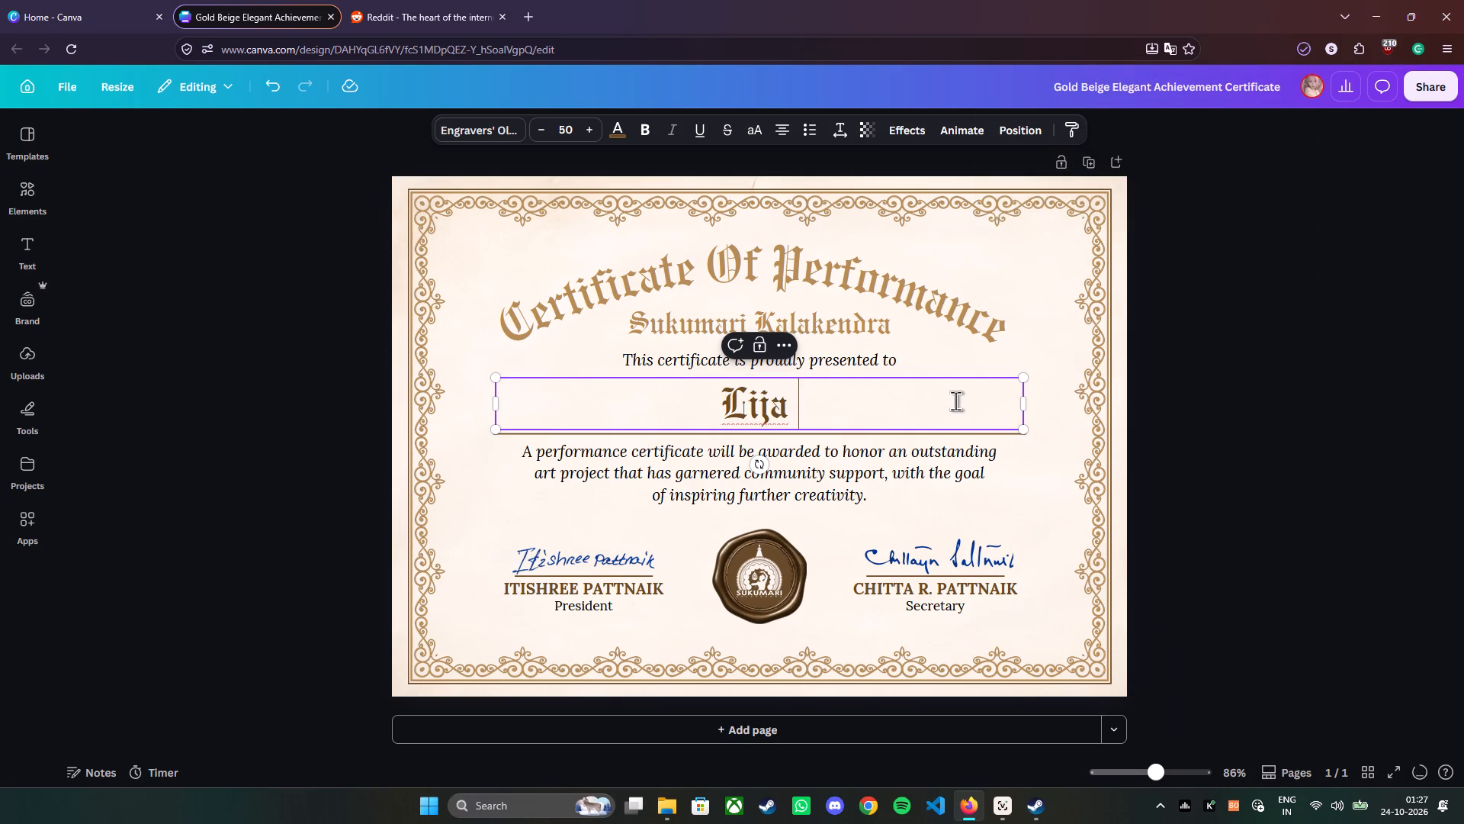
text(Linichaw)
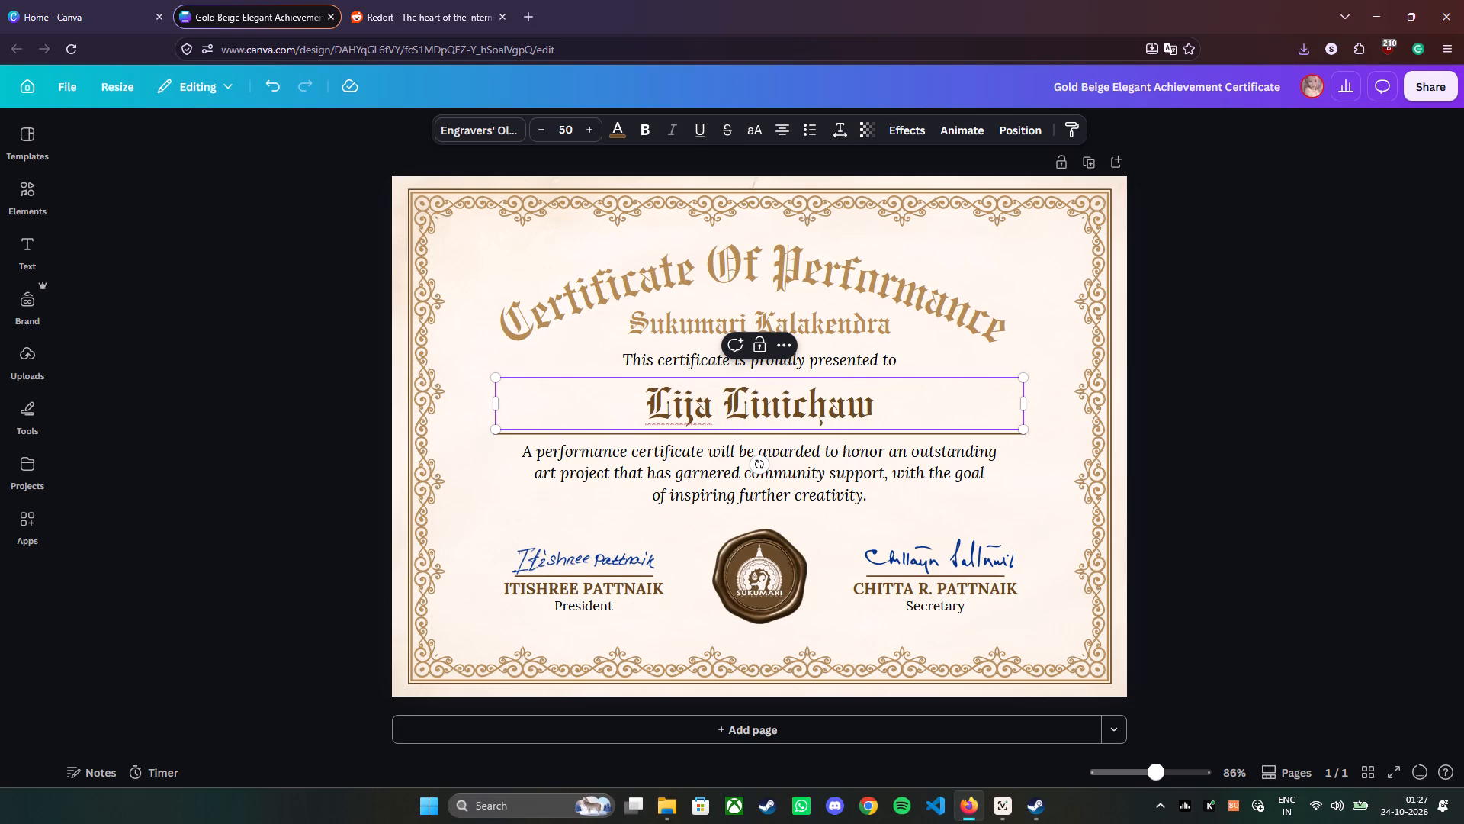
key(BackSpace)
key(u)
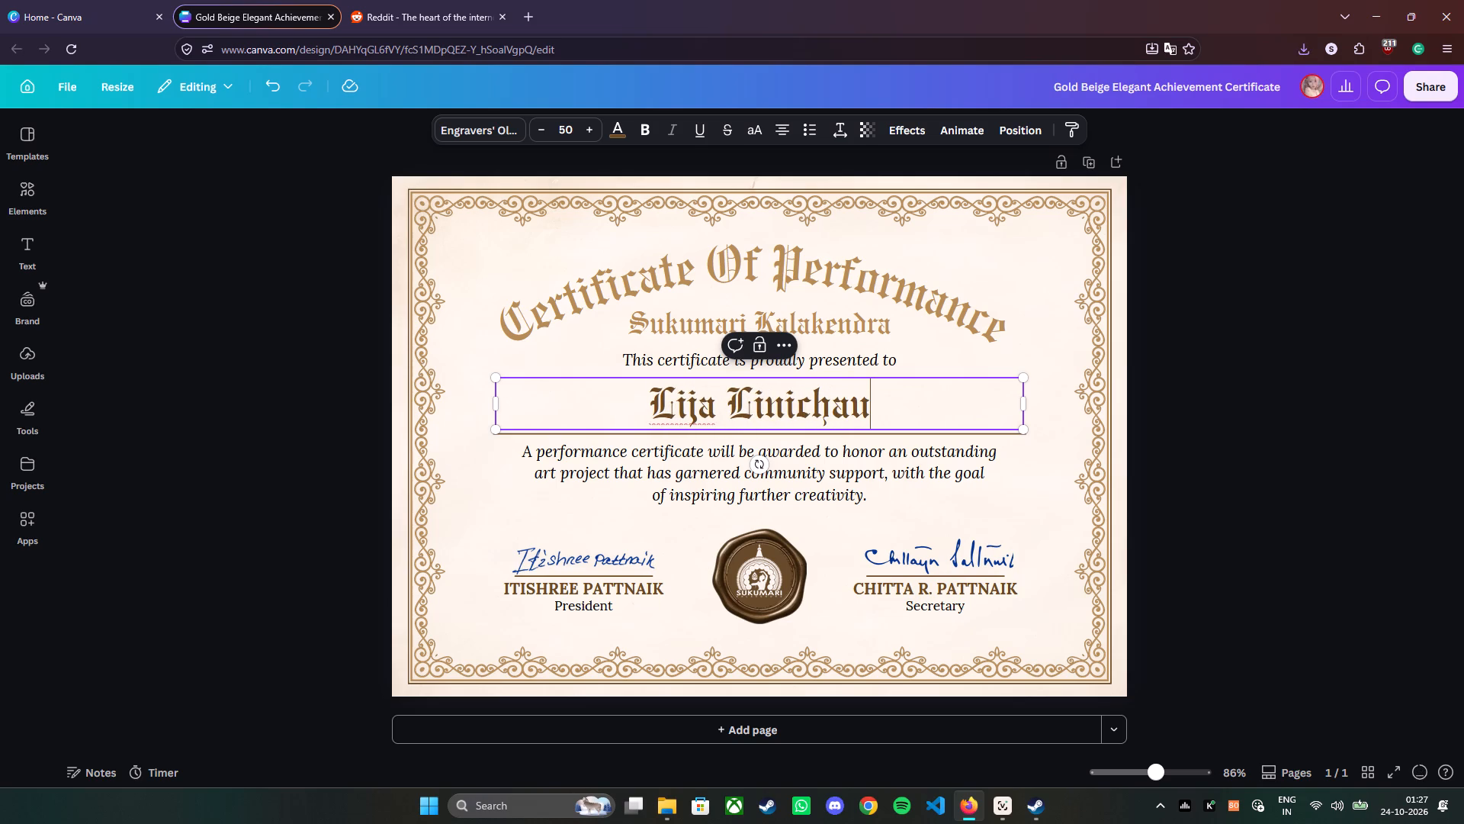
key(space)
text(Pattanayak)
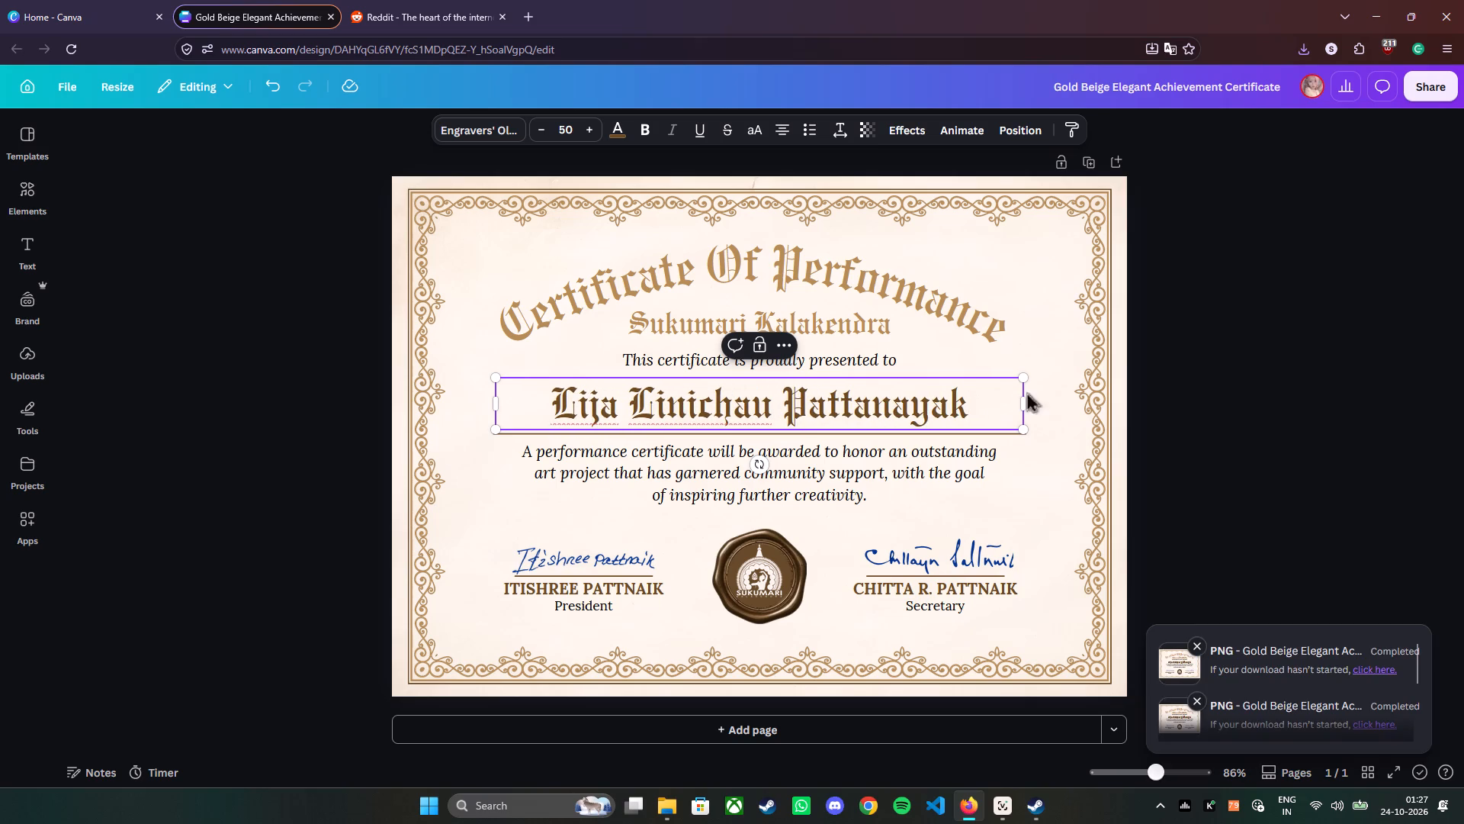
Download the certificate bearing the three-part name as a high-quality PNG at 3.125 size.
click(1436, 95)
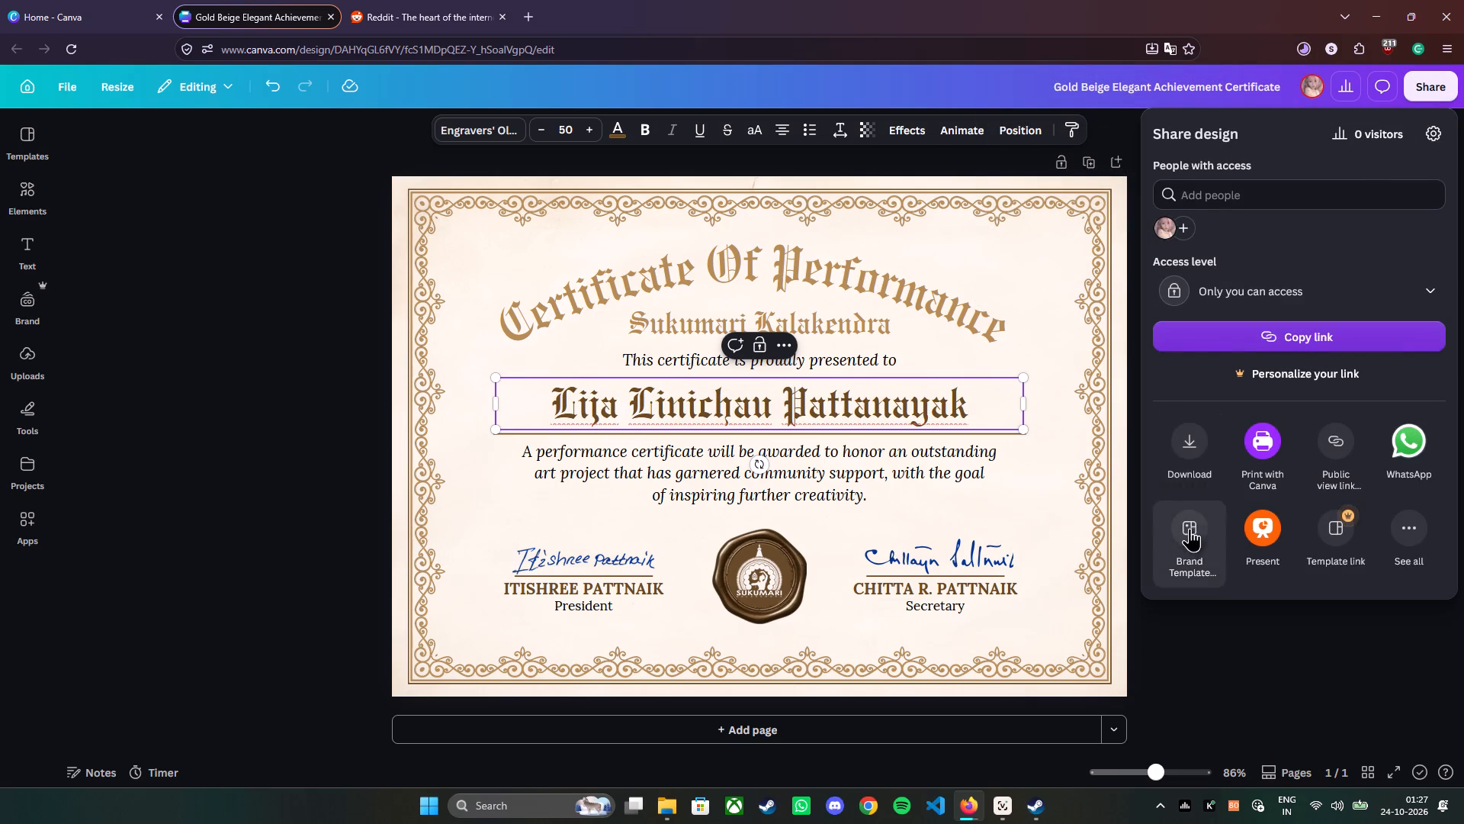
click(1186, 473)
click(1260, 479)
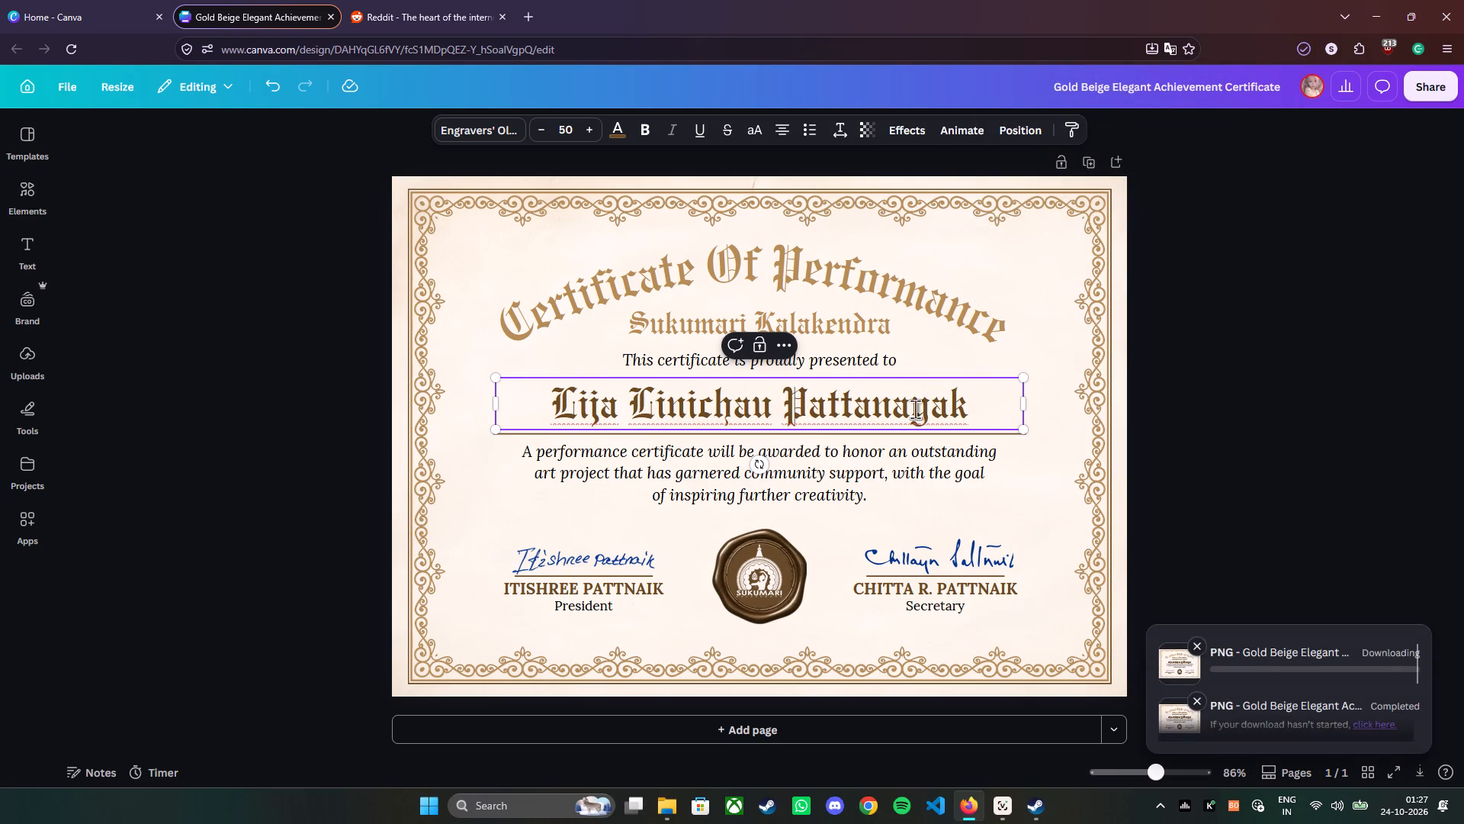
Replace the three-part name on the certificate with the next recipient's first name and surname.
triple_click(900, 394)
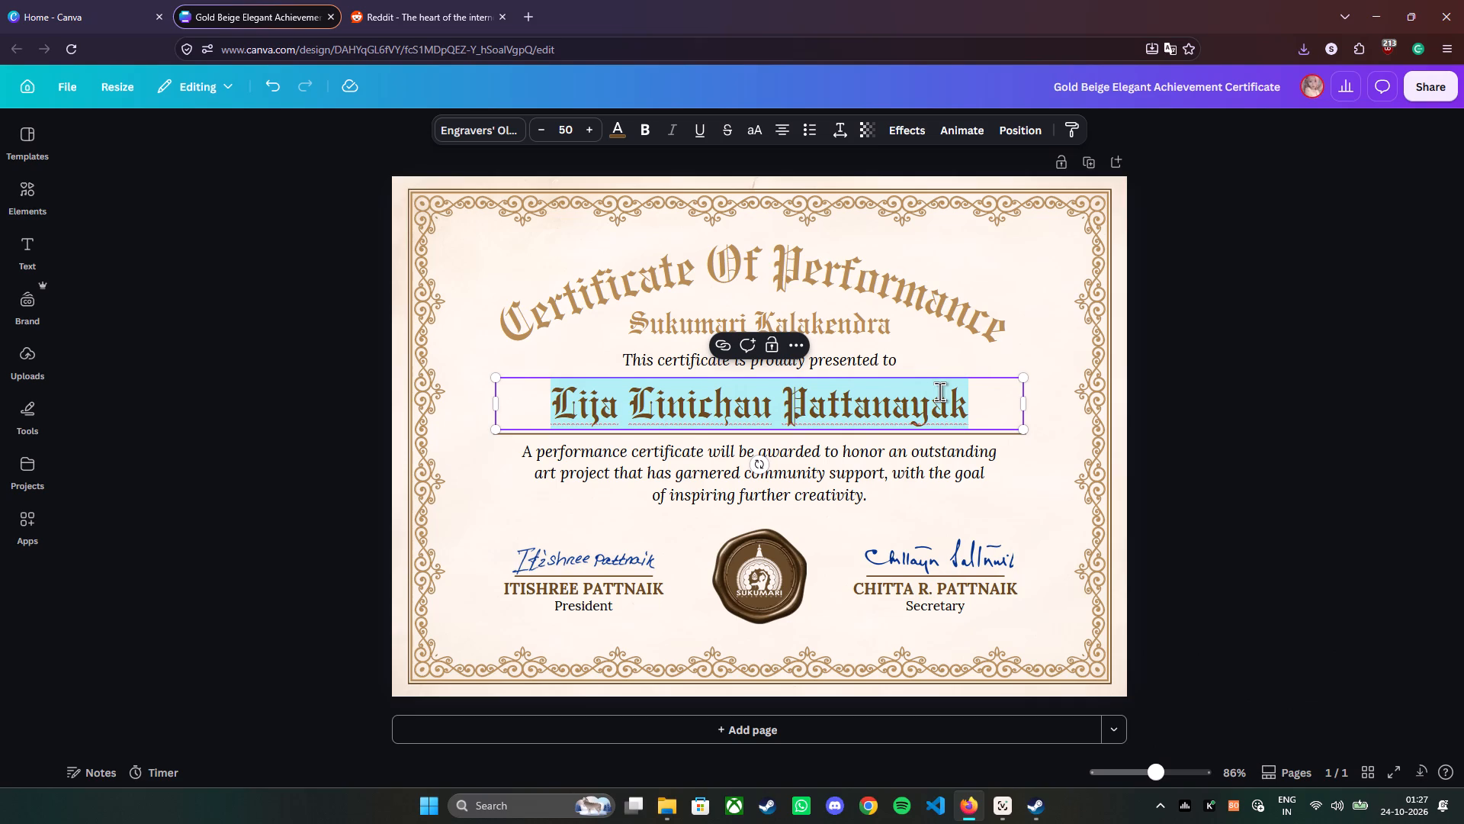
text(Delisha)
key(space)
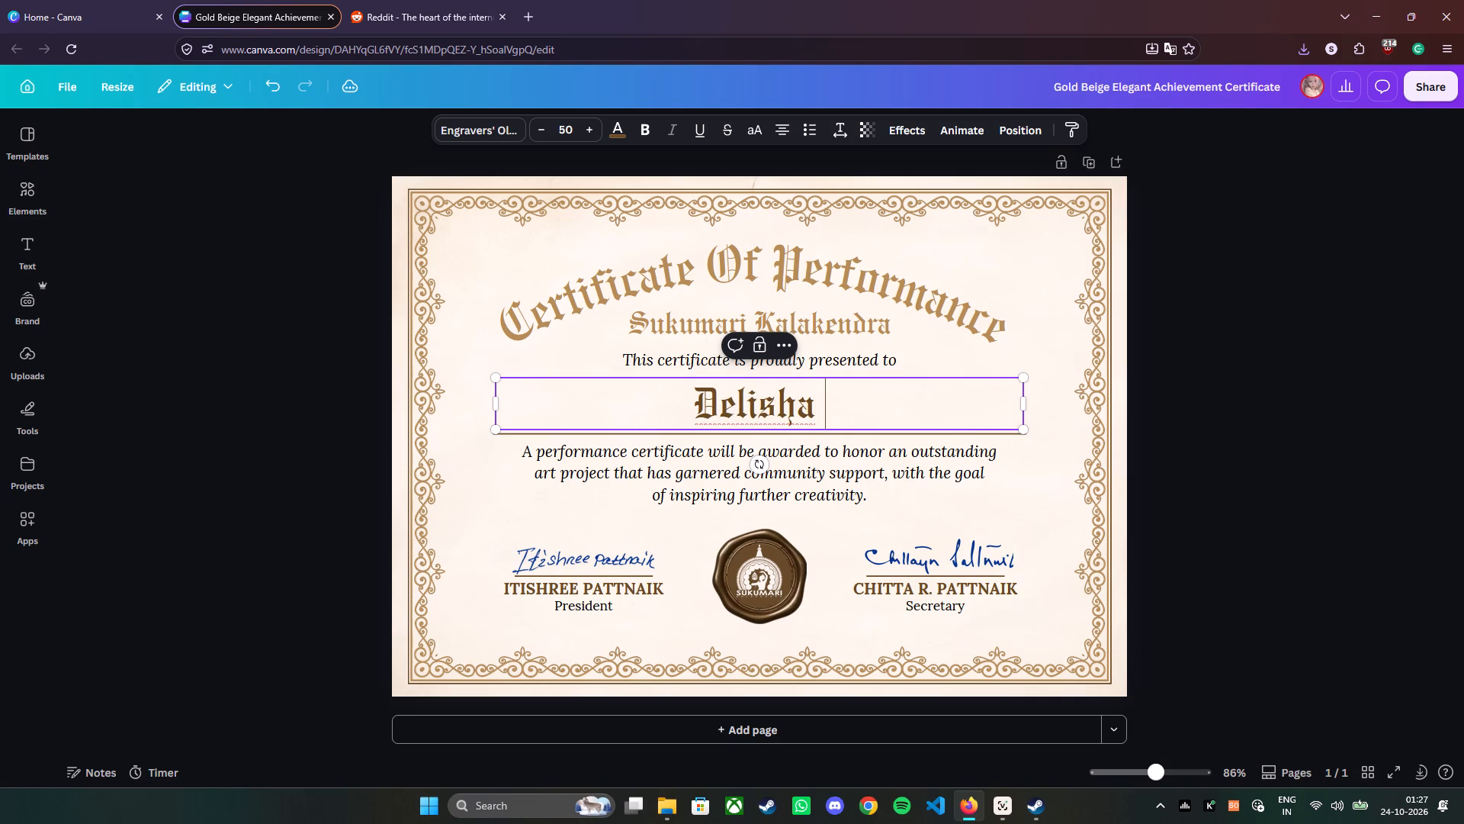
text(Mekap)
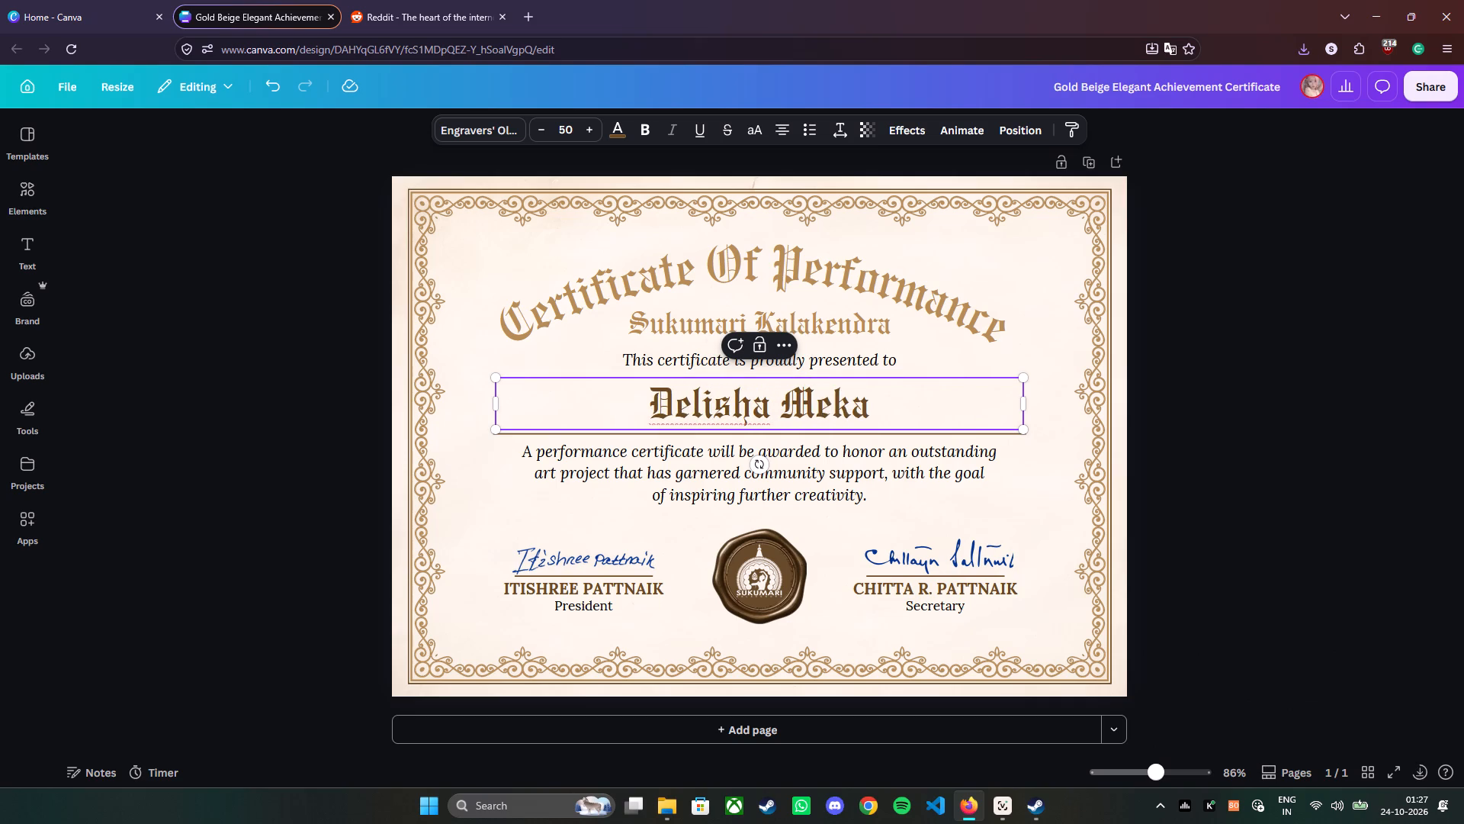
Download the certificate with the new two-part name as a high-quality PNG at 3.125 size.
click(1427, 82)
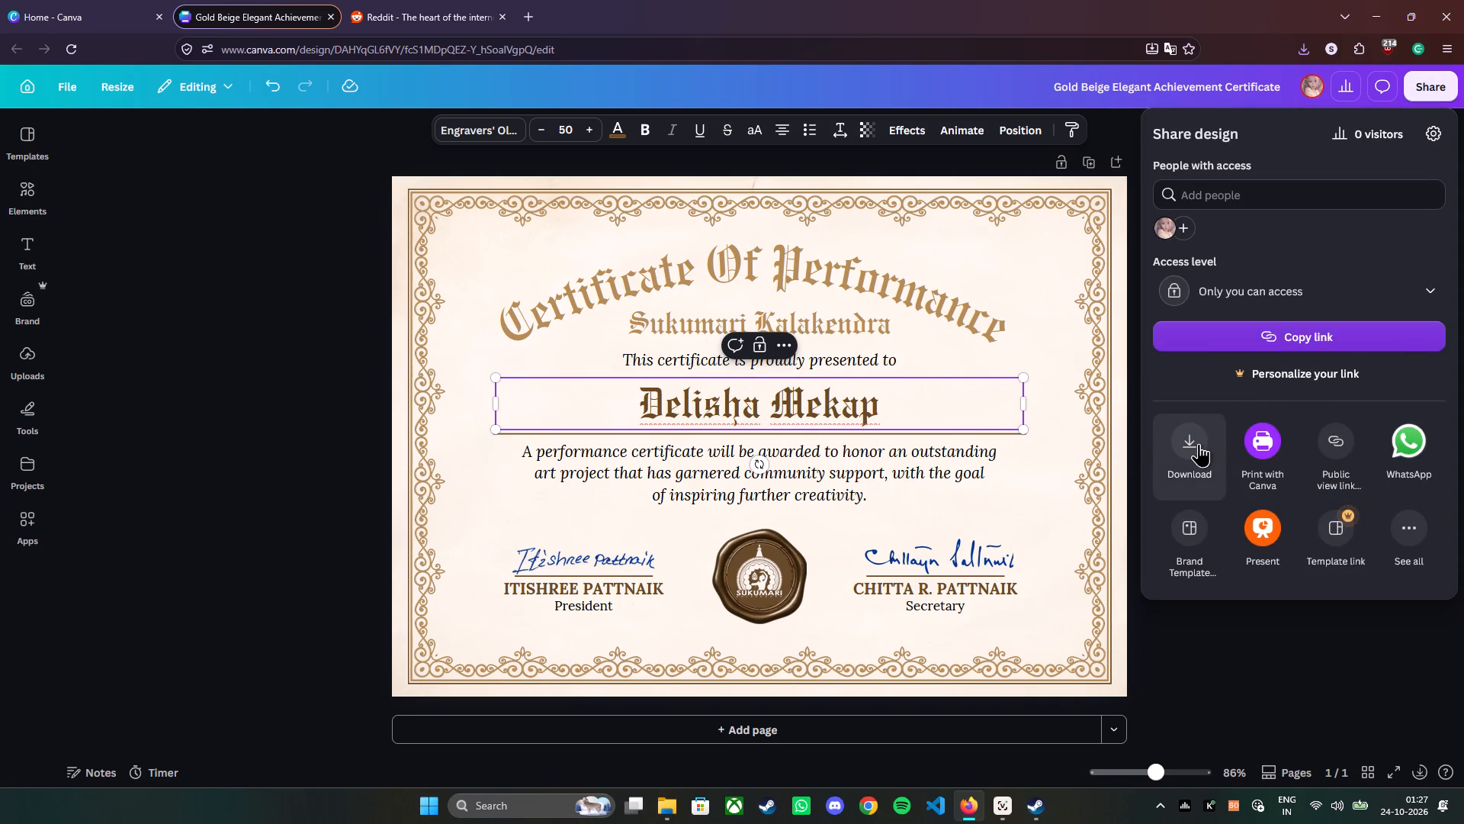
click(1199, 443)
click(1250, 483)
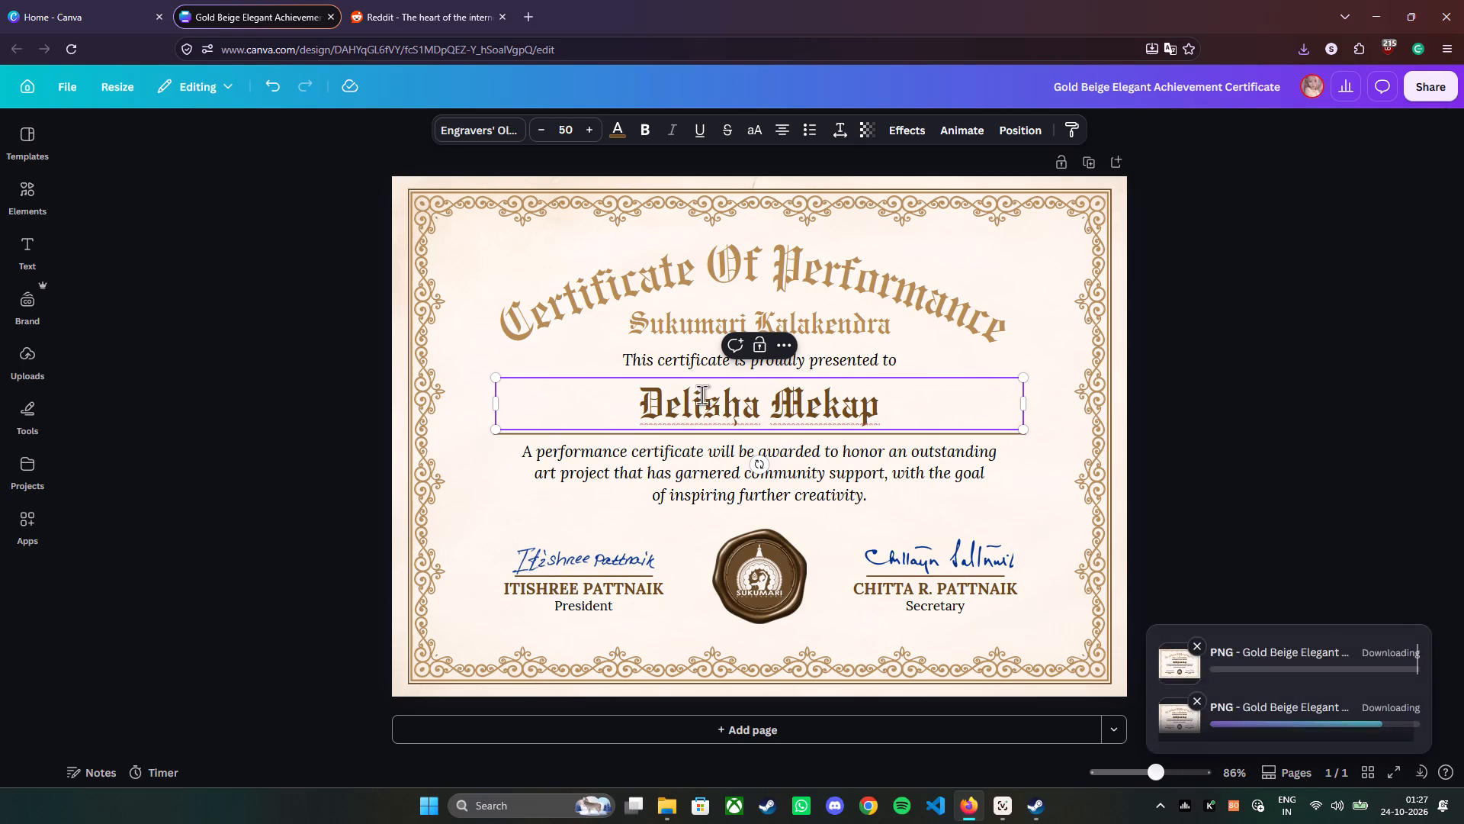
Change the certificate's recipient name to the next first name and surname.
triple_click(703, 397)
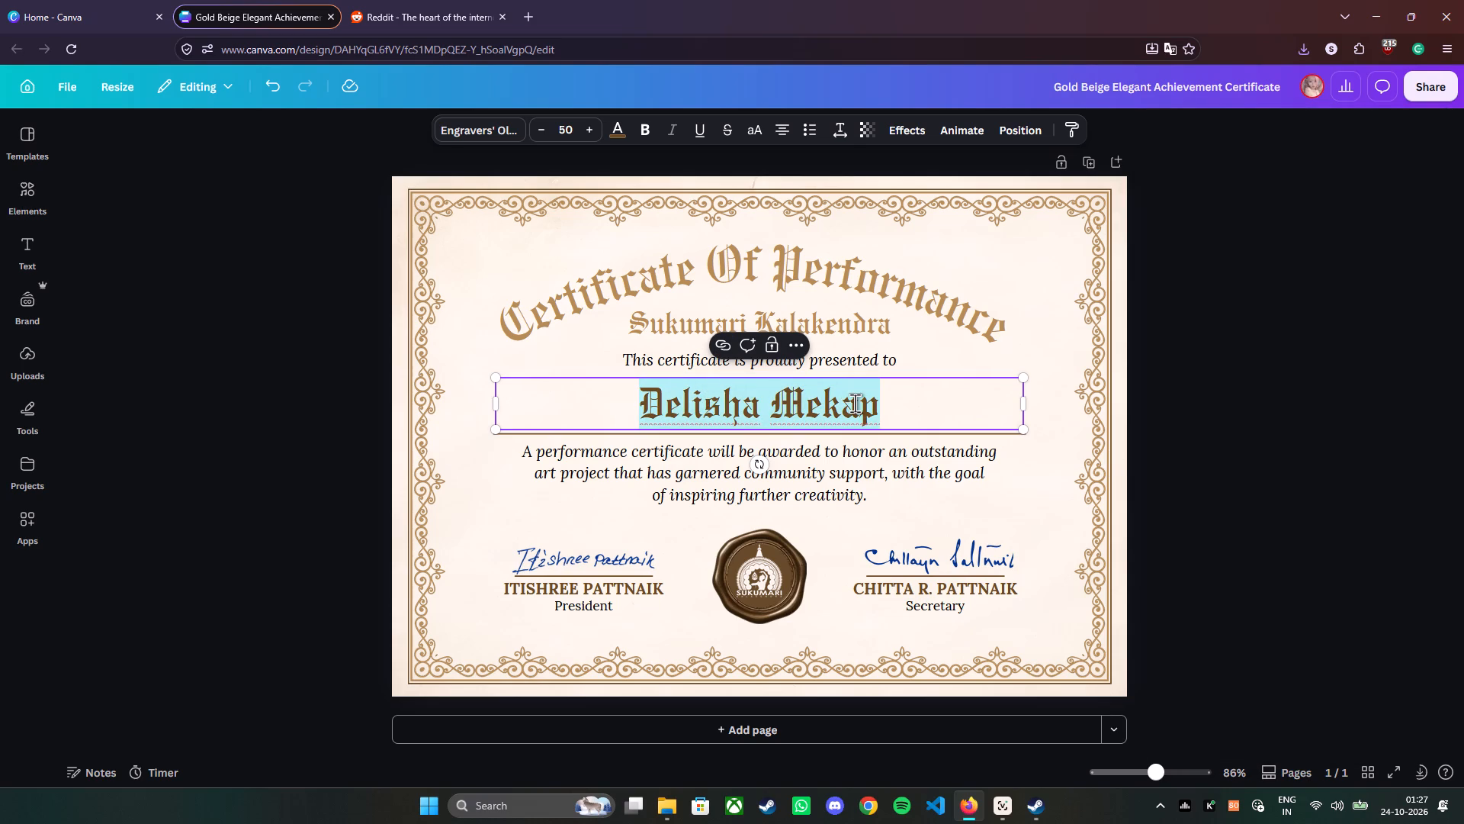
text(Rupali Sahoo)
Download this latest recipient's certificate as a high-quality PNG at 3.125 size.
click(1423, 82)
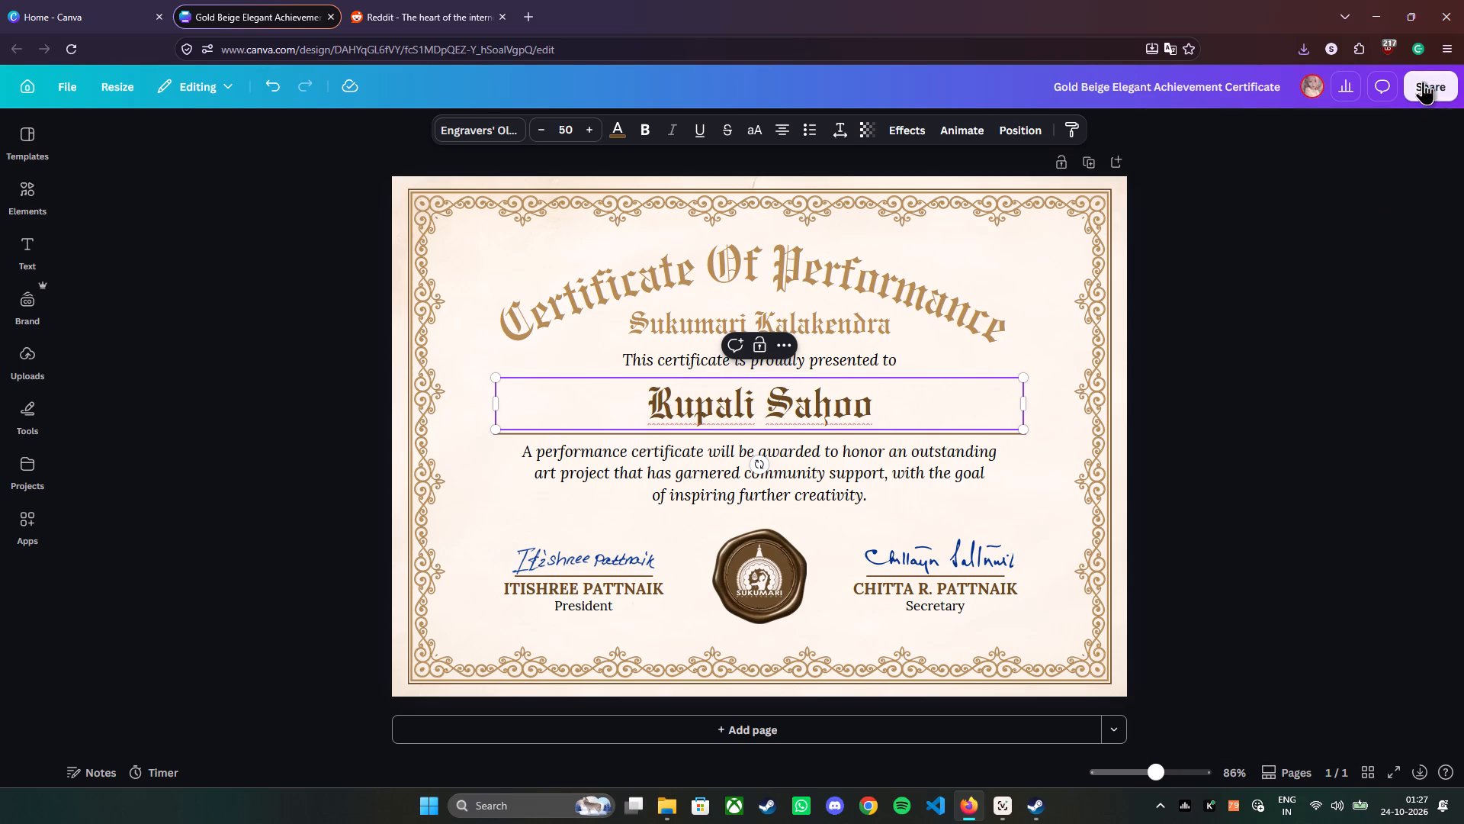
click(1212, 446)
click(1289, 477)
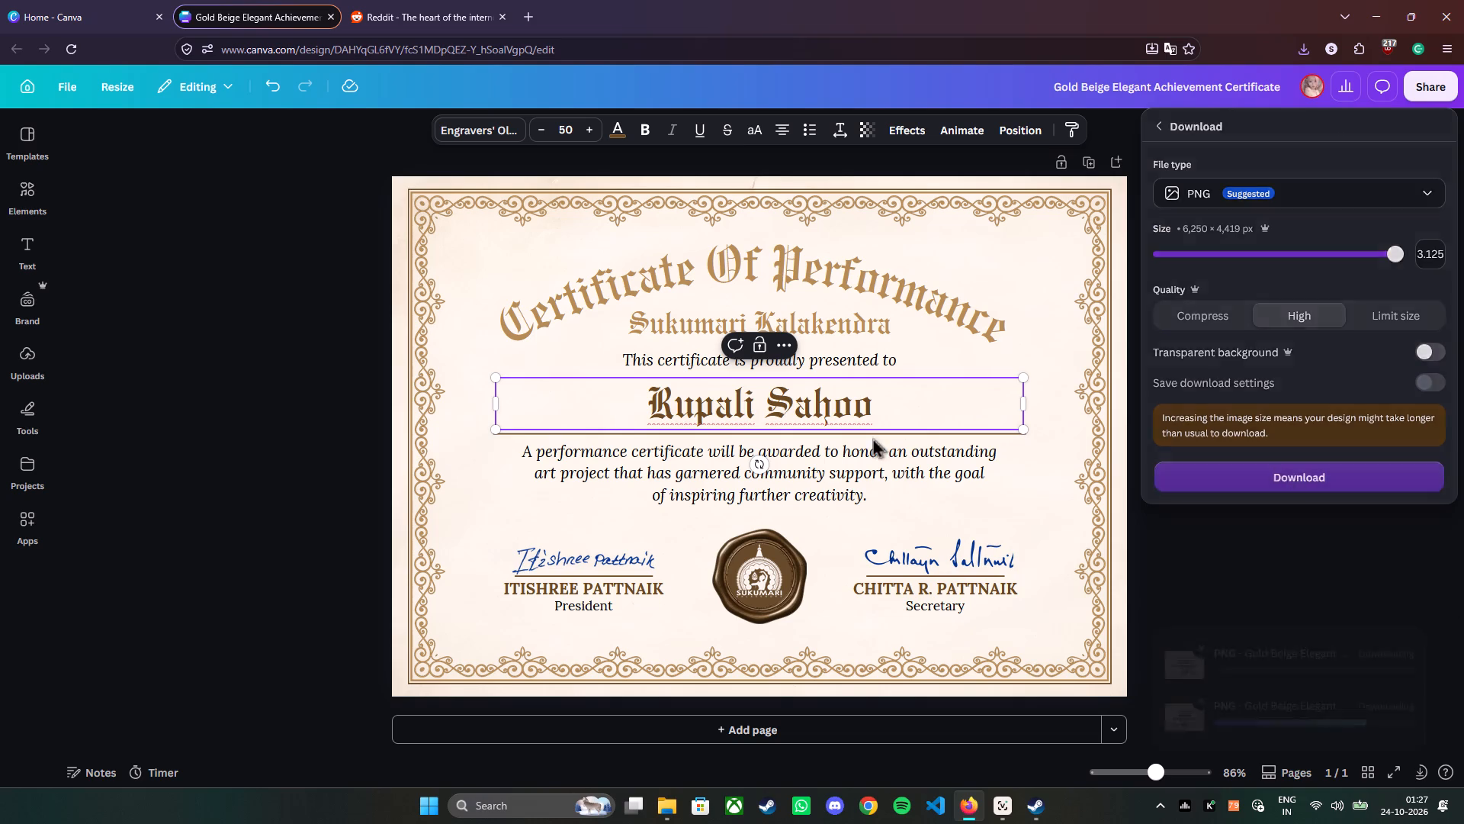
Replace the two-part name on the certificate with the next recipient's three-part full name.
triple_click(723, 401)
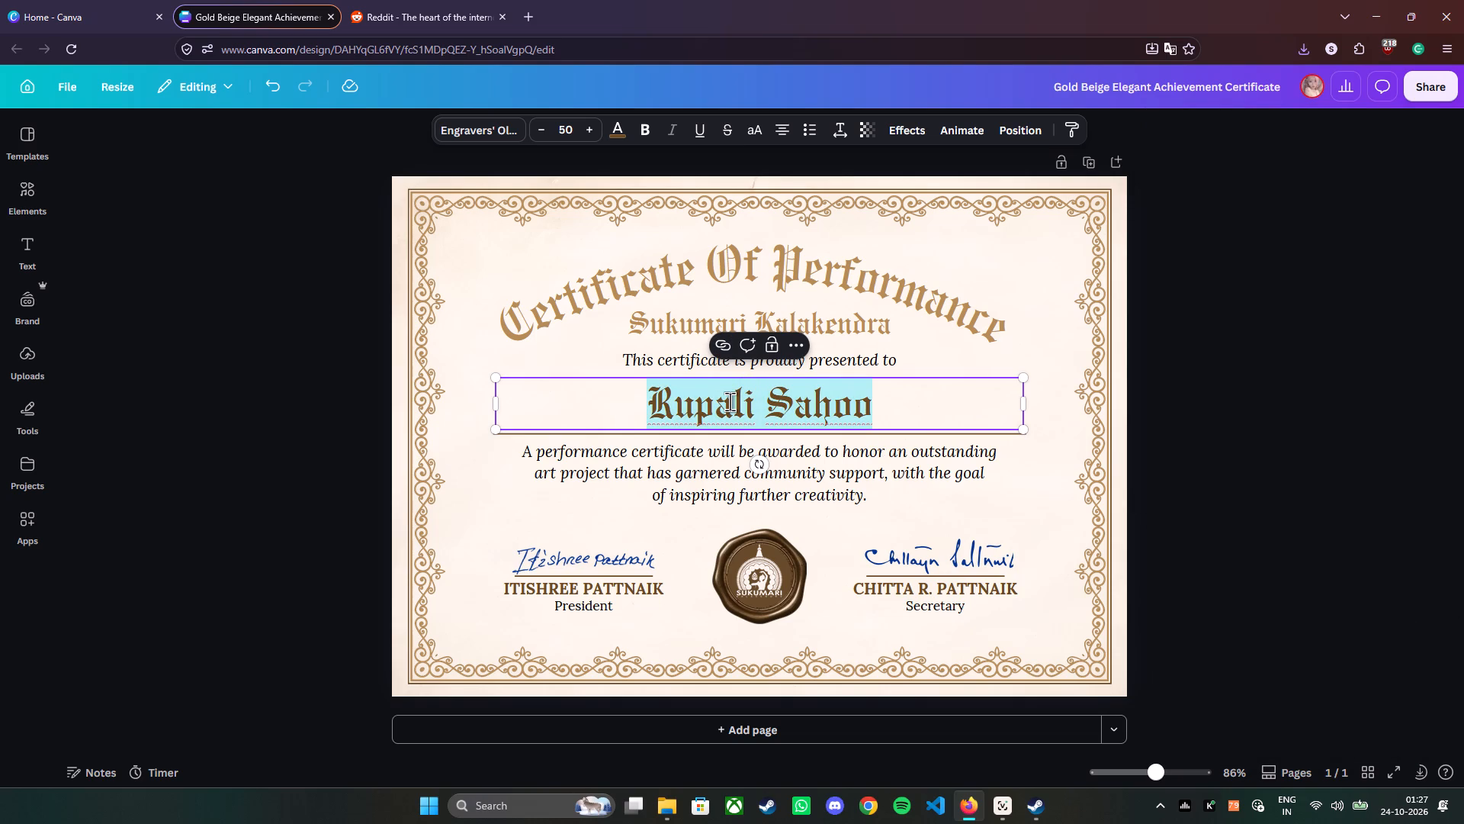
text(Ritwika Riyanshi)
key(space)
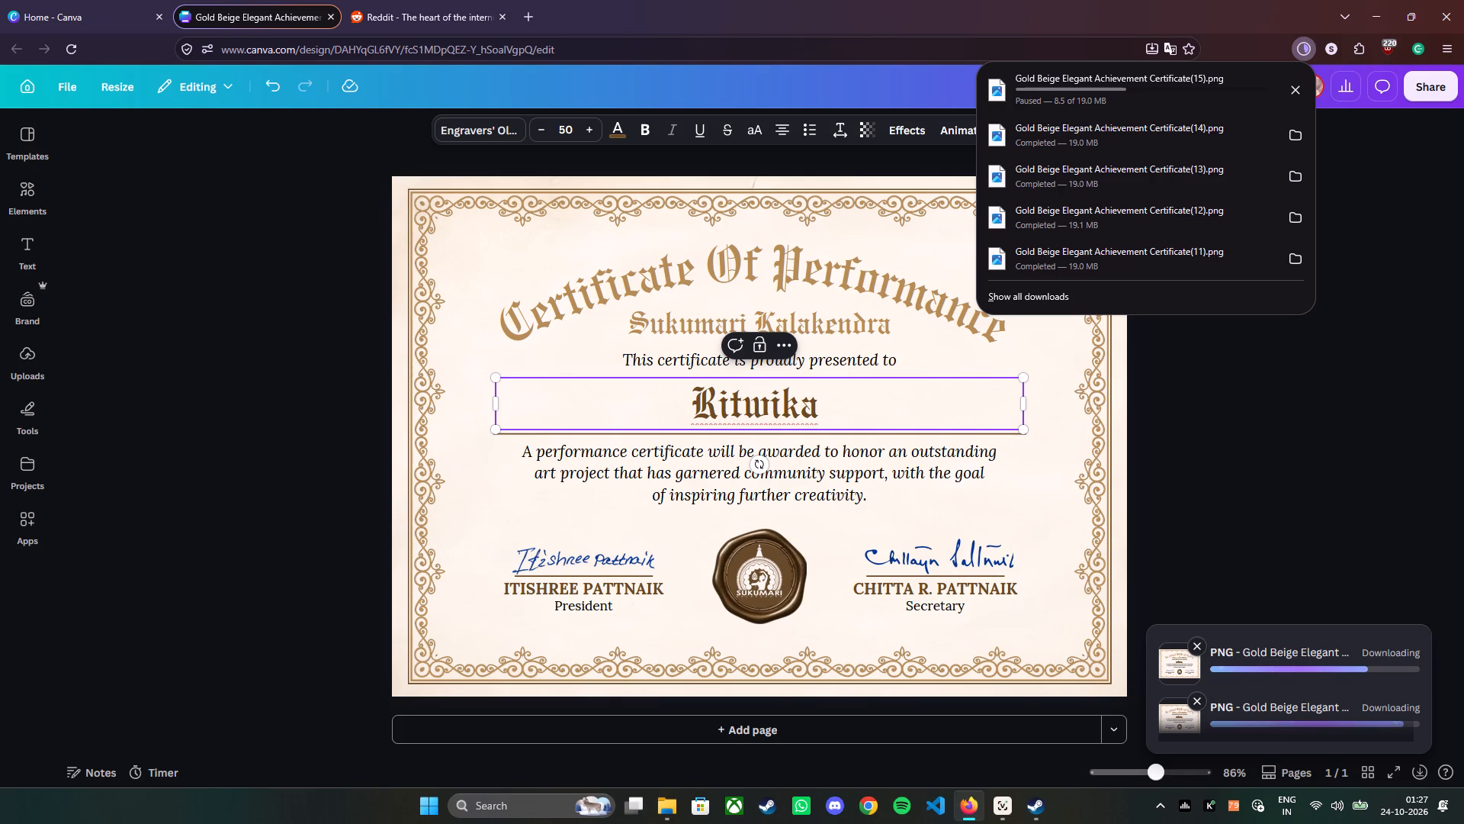
click(913, 414)
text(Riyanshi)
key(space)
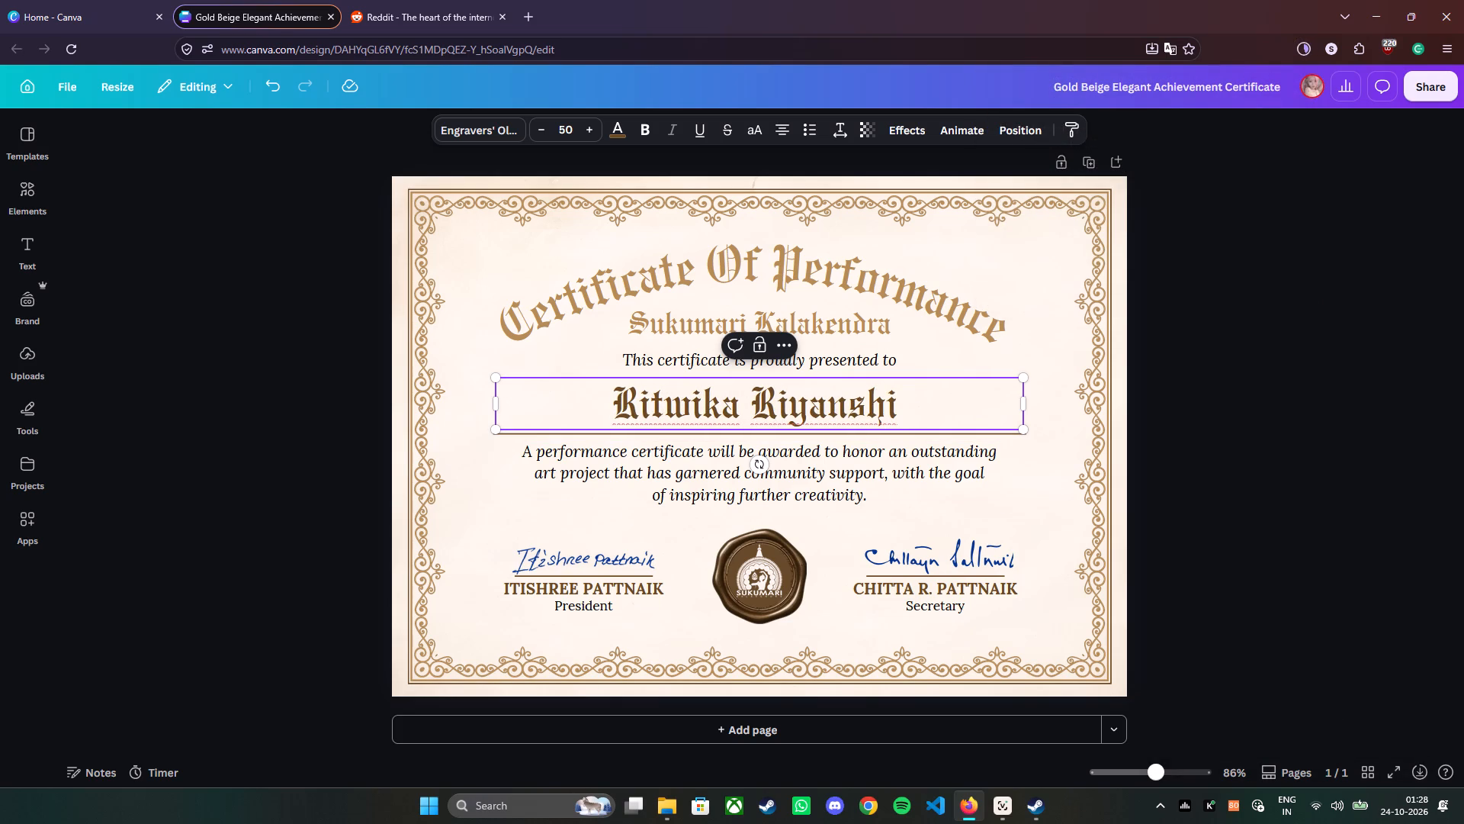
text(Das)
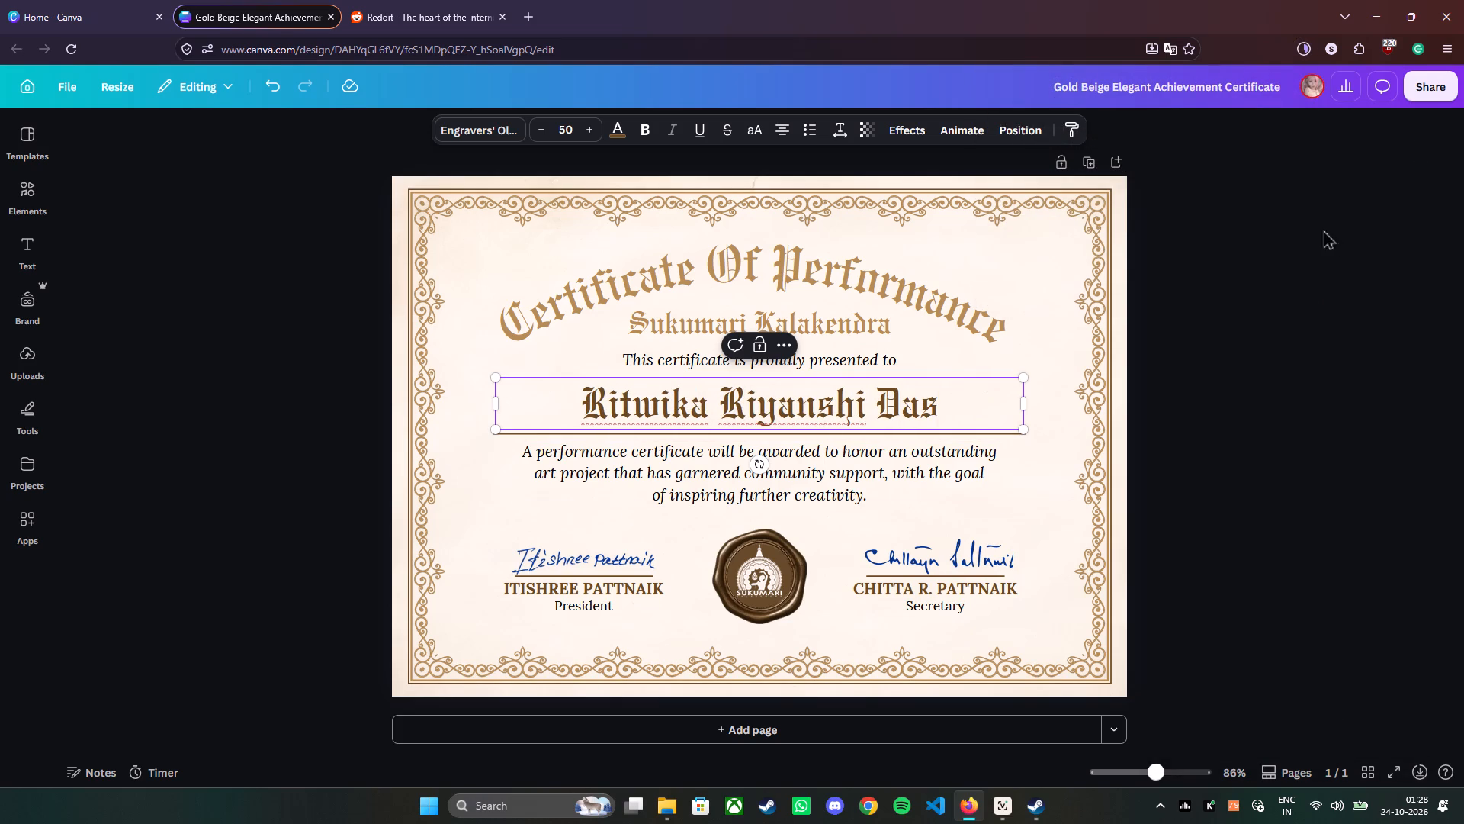
Download the certificate with the three-part recipient name as a high-quality PNG at 3.125 size.
click(1429, 100)
click(1179, 462)
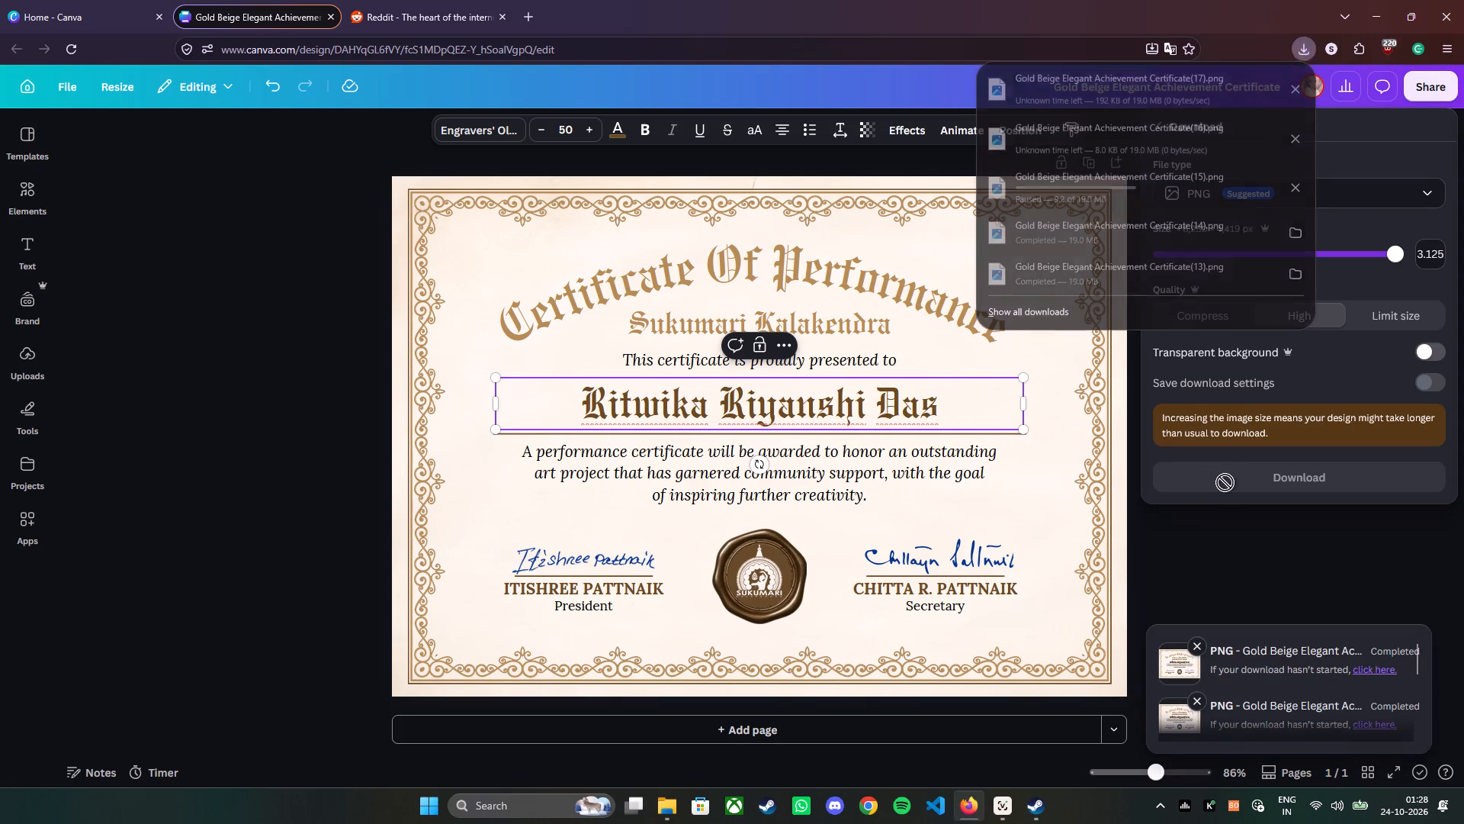
click(1244, 482)
Replace the three-part name on the certificate with the next recipient's first name and surname.
triple_click(838, 404)
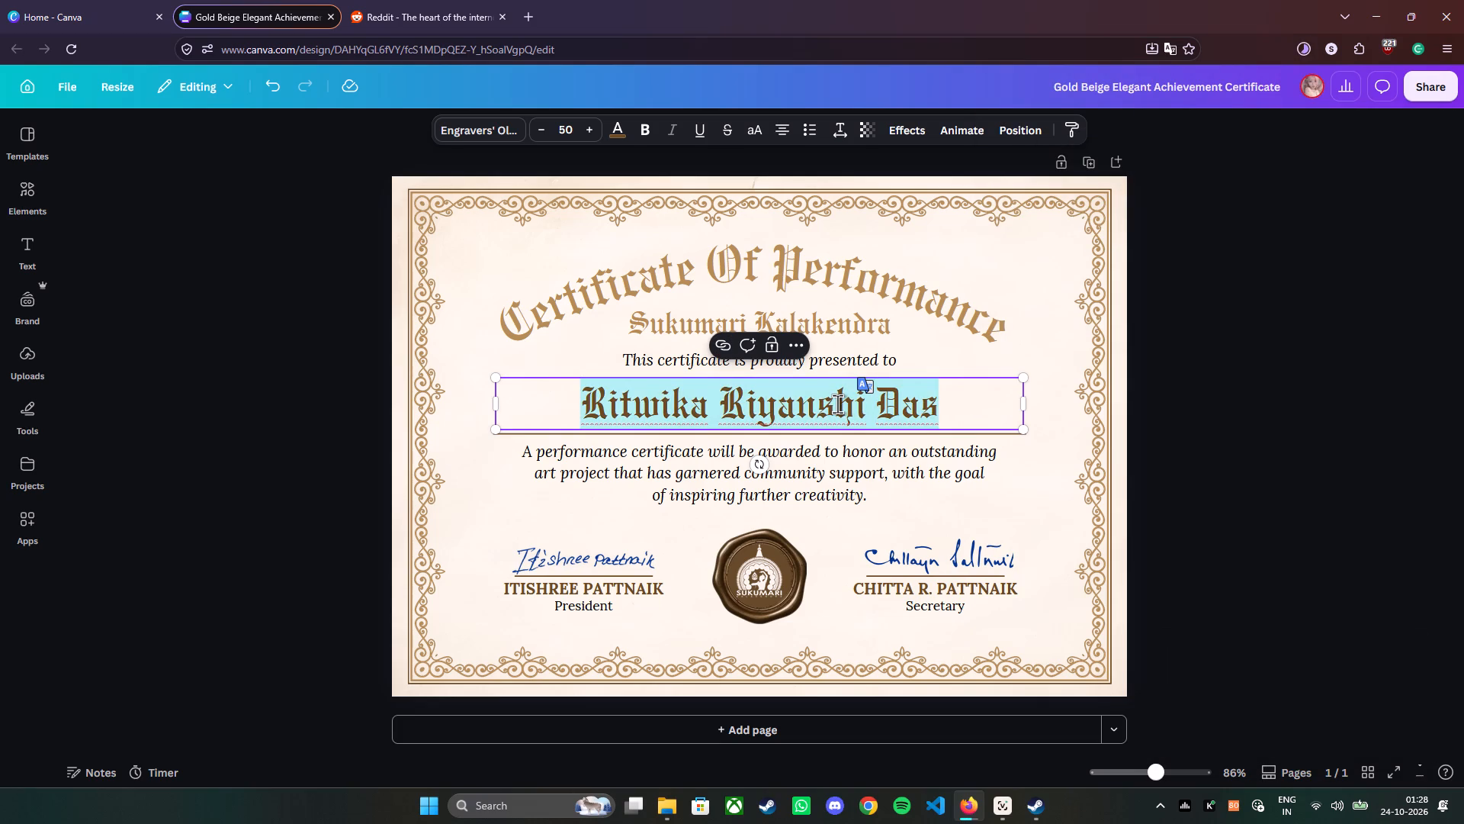
key(BackSpace)
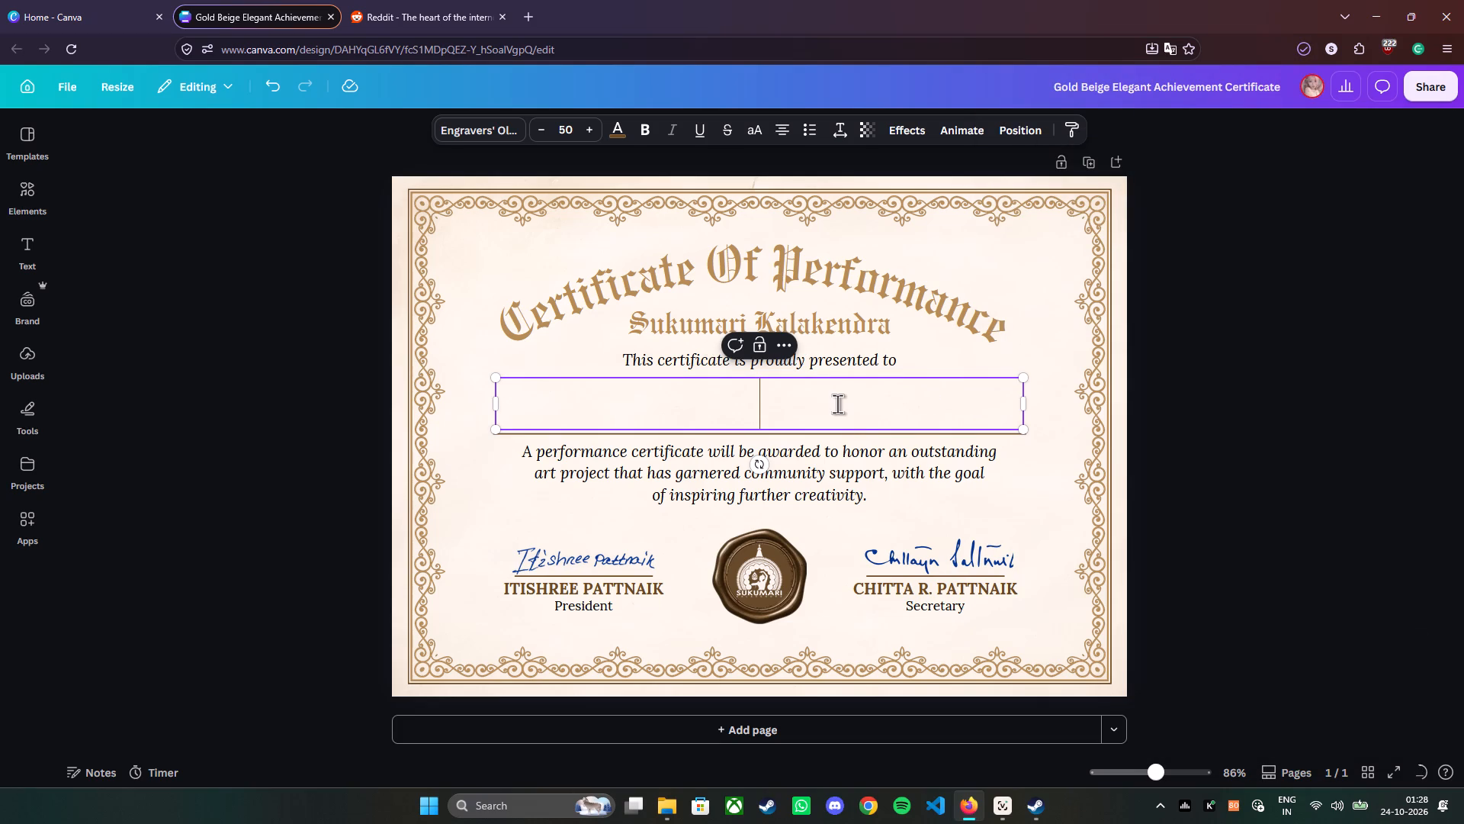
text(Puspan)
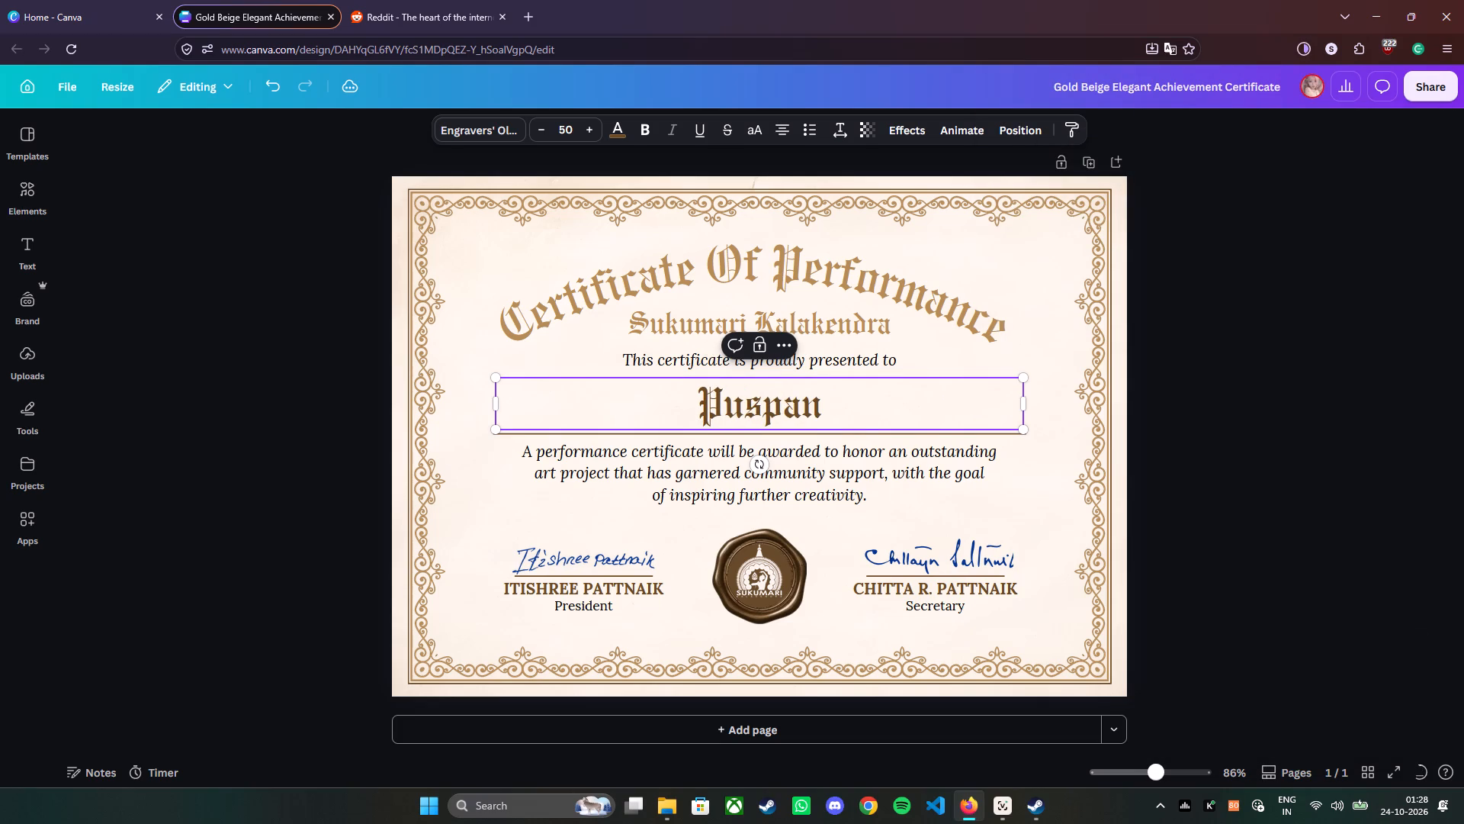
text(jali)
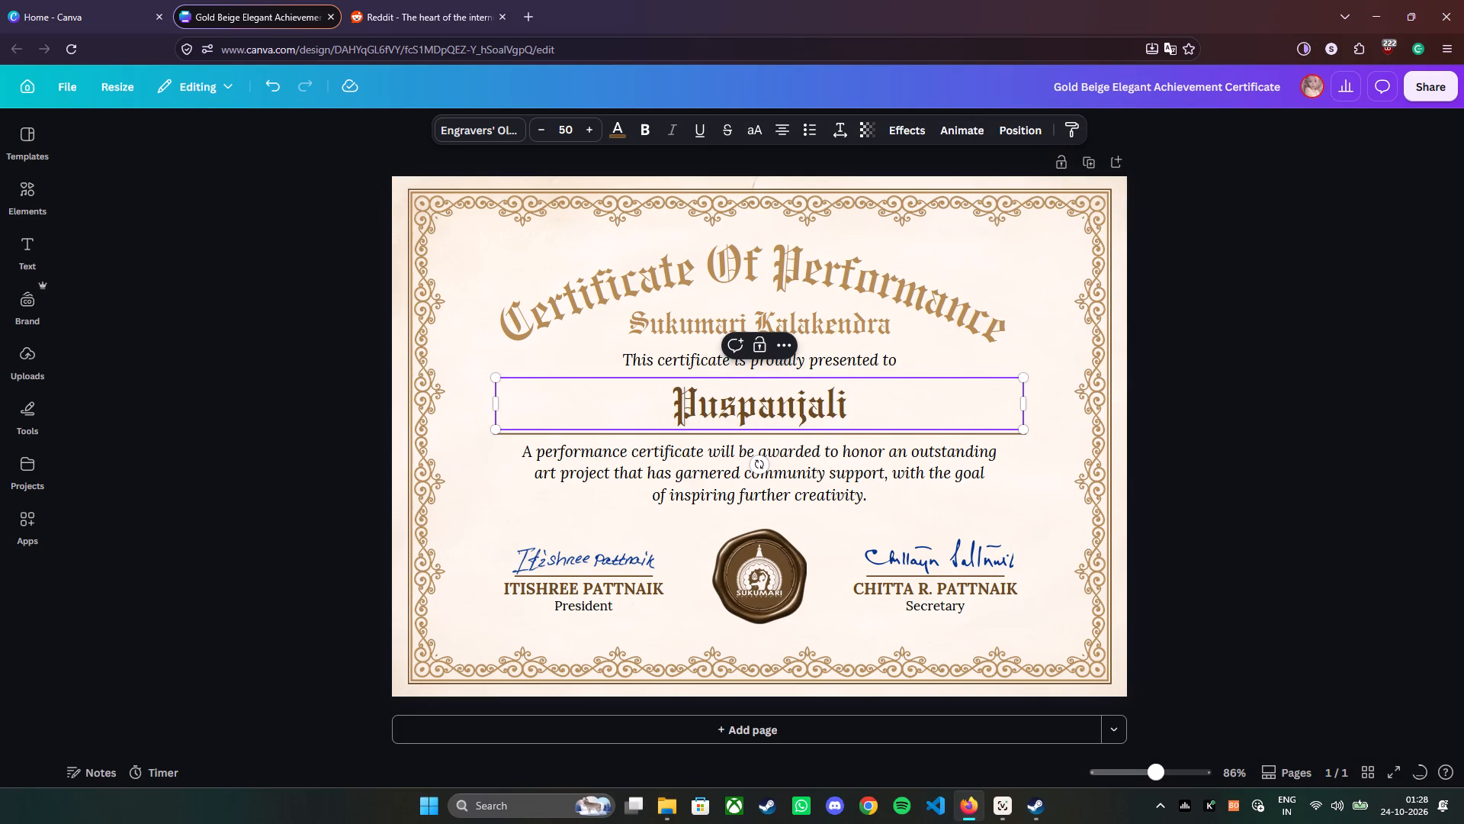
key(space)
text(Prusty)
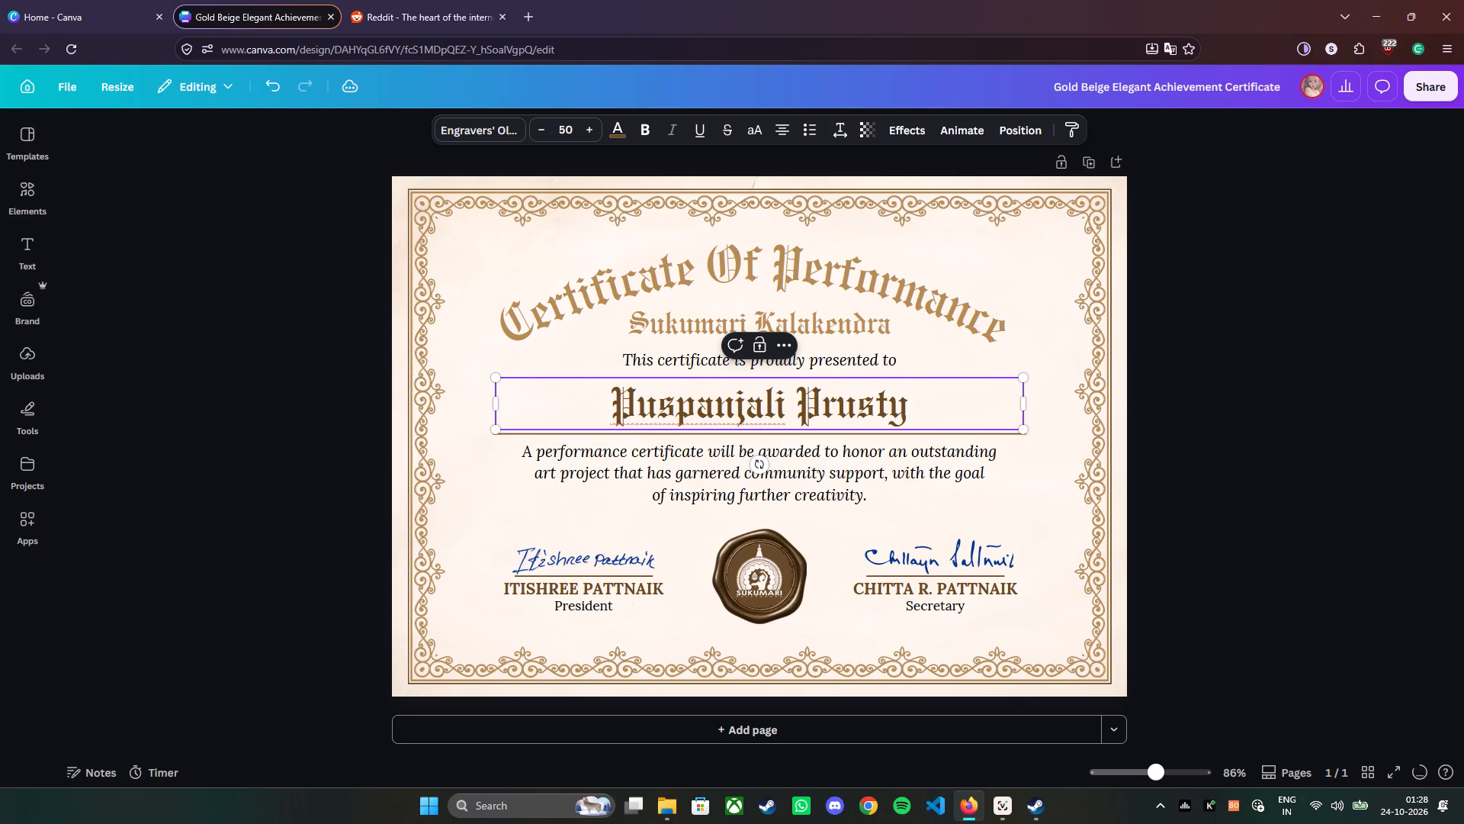
Download the certificate with this new two-part name as a high-quality PNG at 3.125 size.
click(1427, 100)
click(1192, 437)
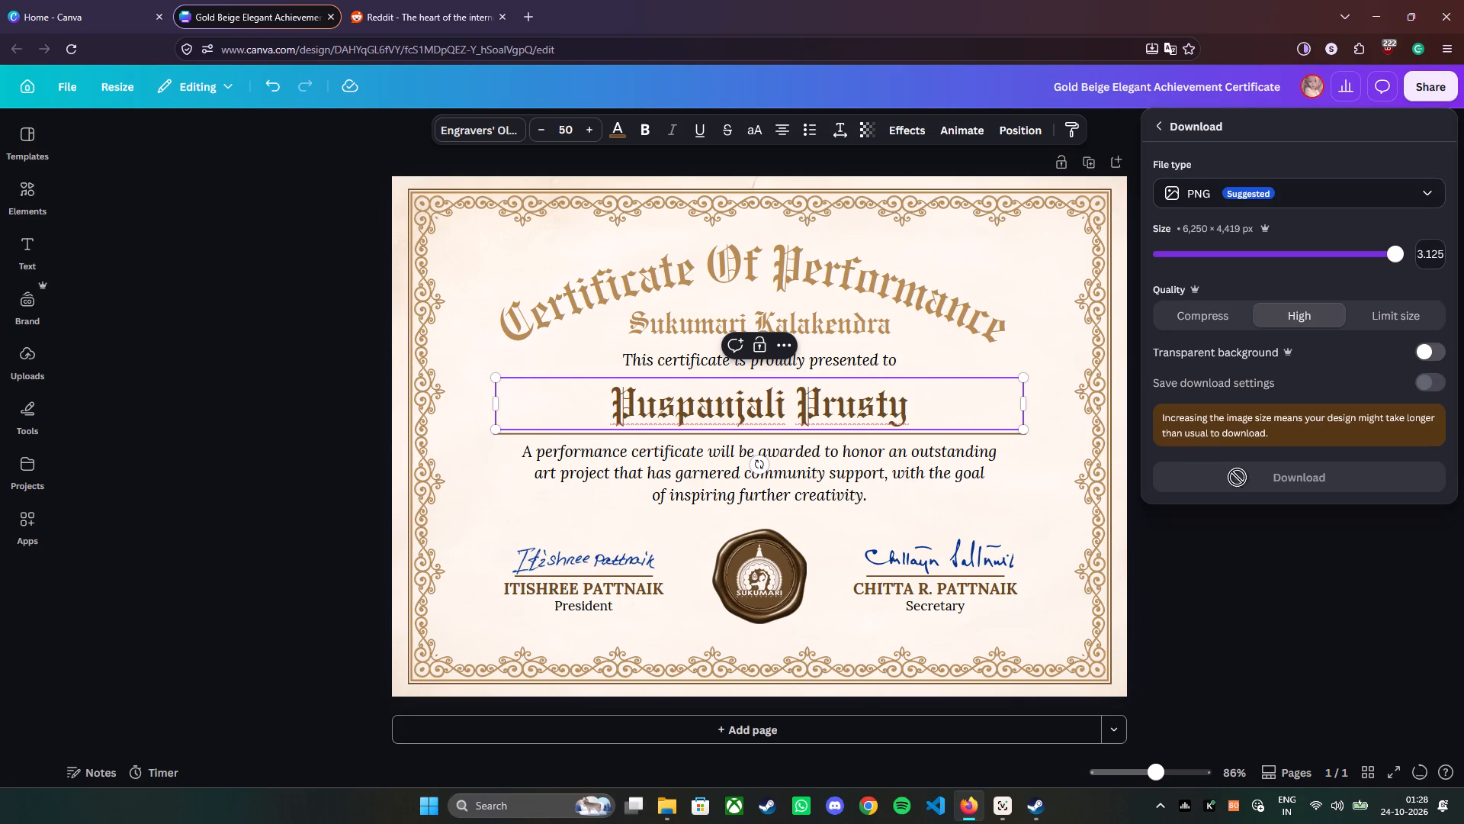
click(1262, 478)
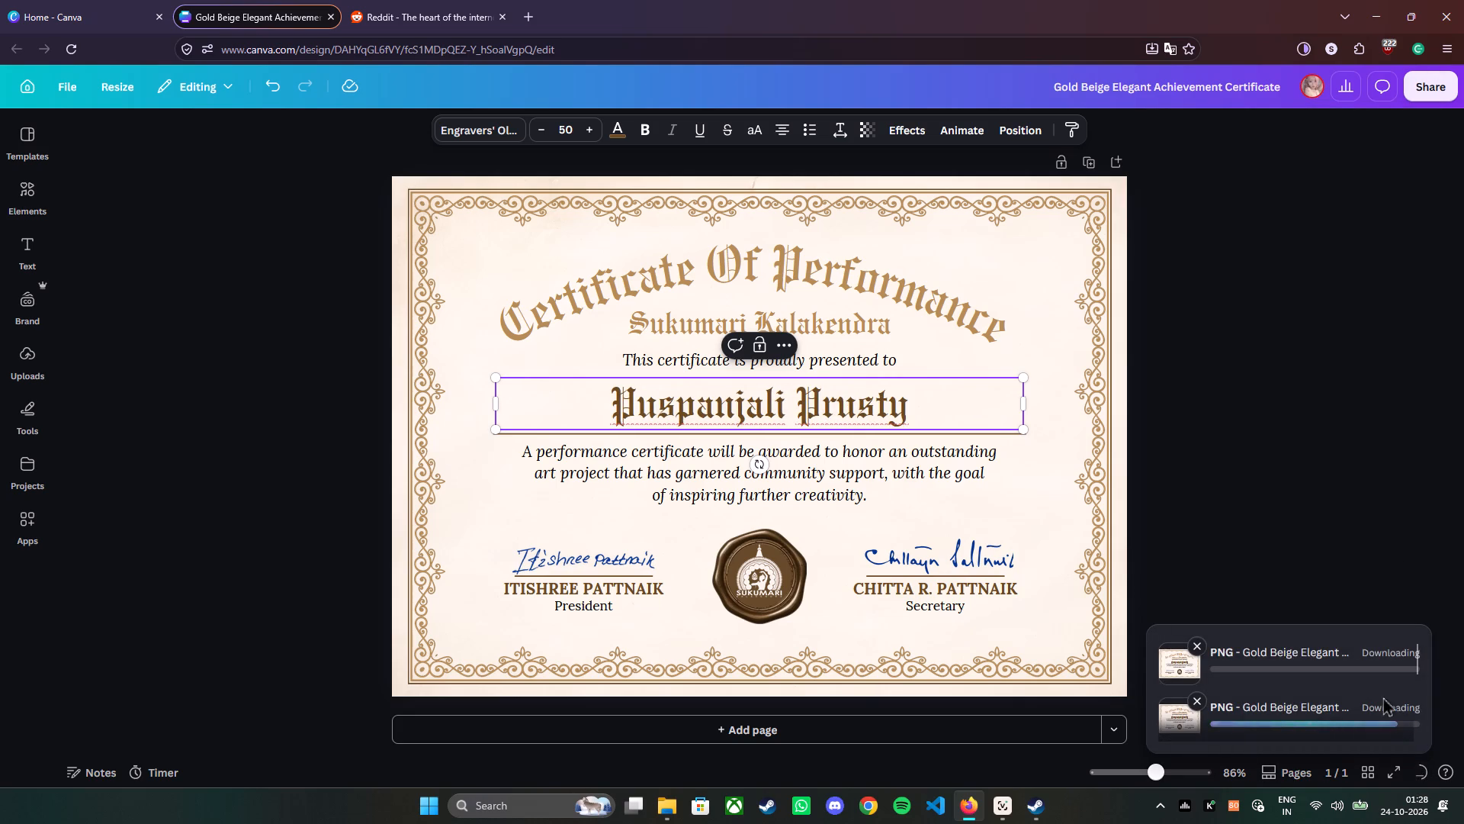
scroll(1383, 696, down, 2)
scroll(1384, 696, up, 2)
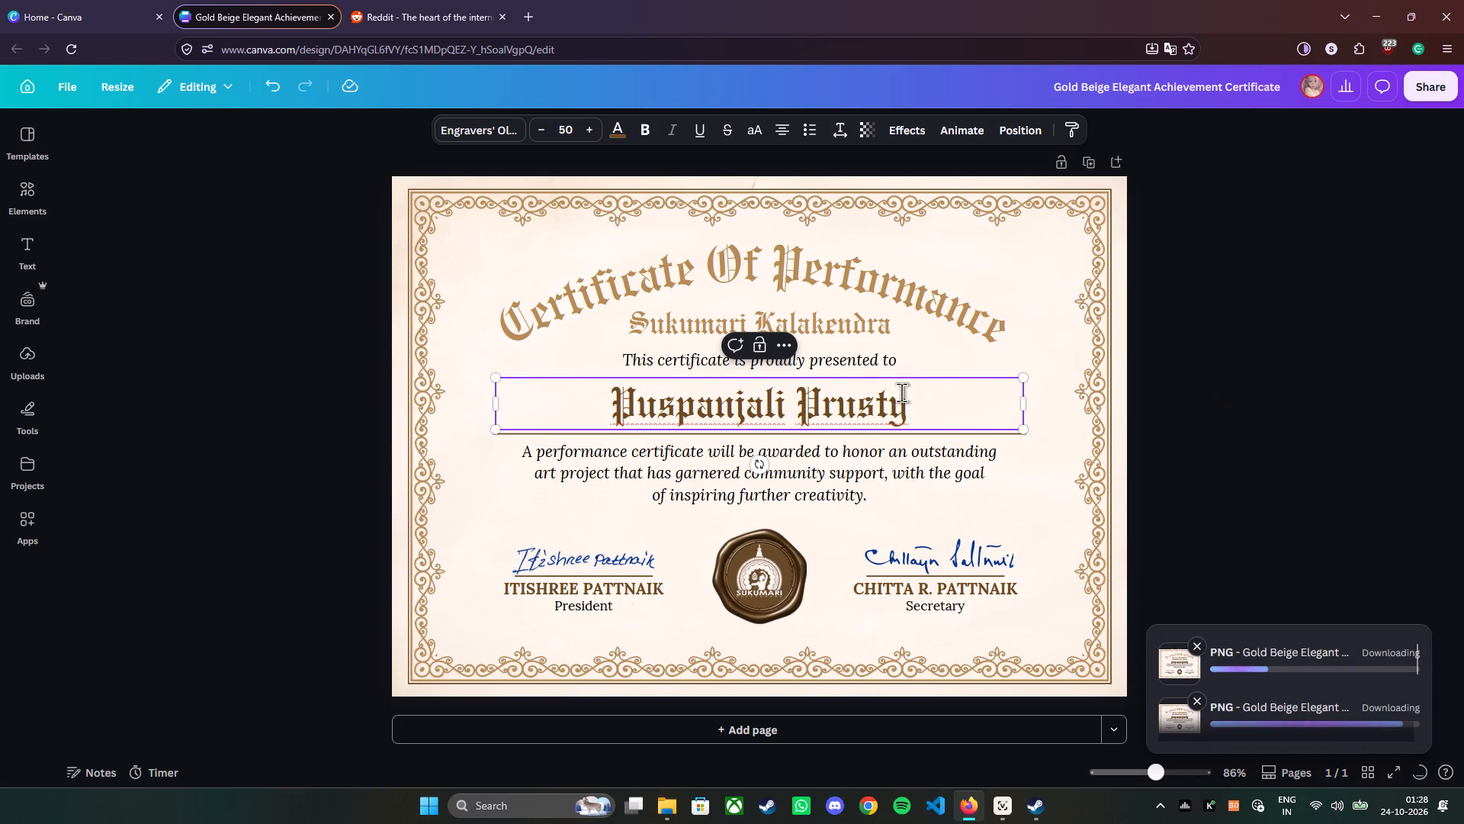
Change the certificate's recipient name to the next recipient's first name and surname, correcting the surname's spelling.
triple_click(883, 397)
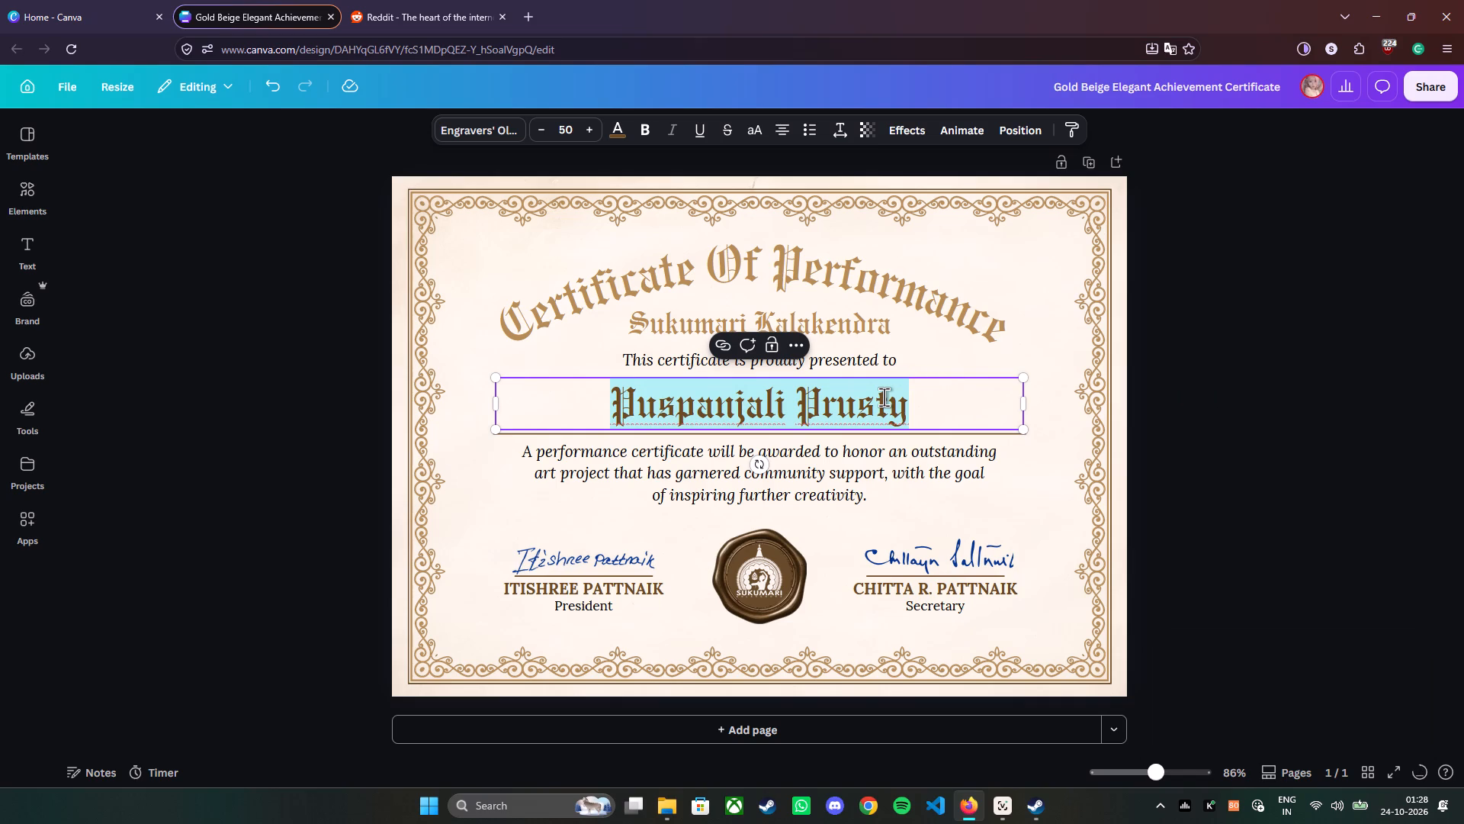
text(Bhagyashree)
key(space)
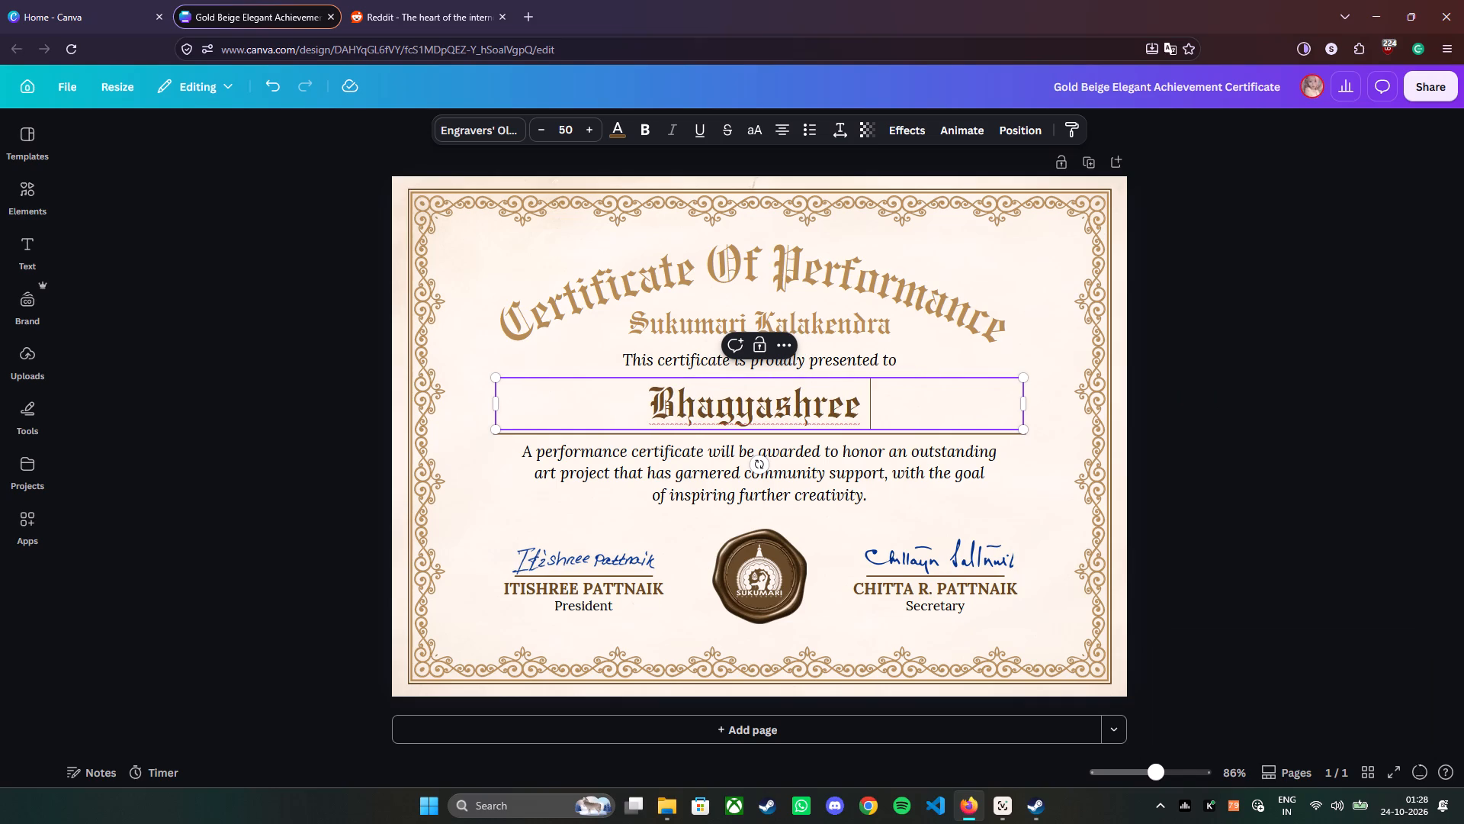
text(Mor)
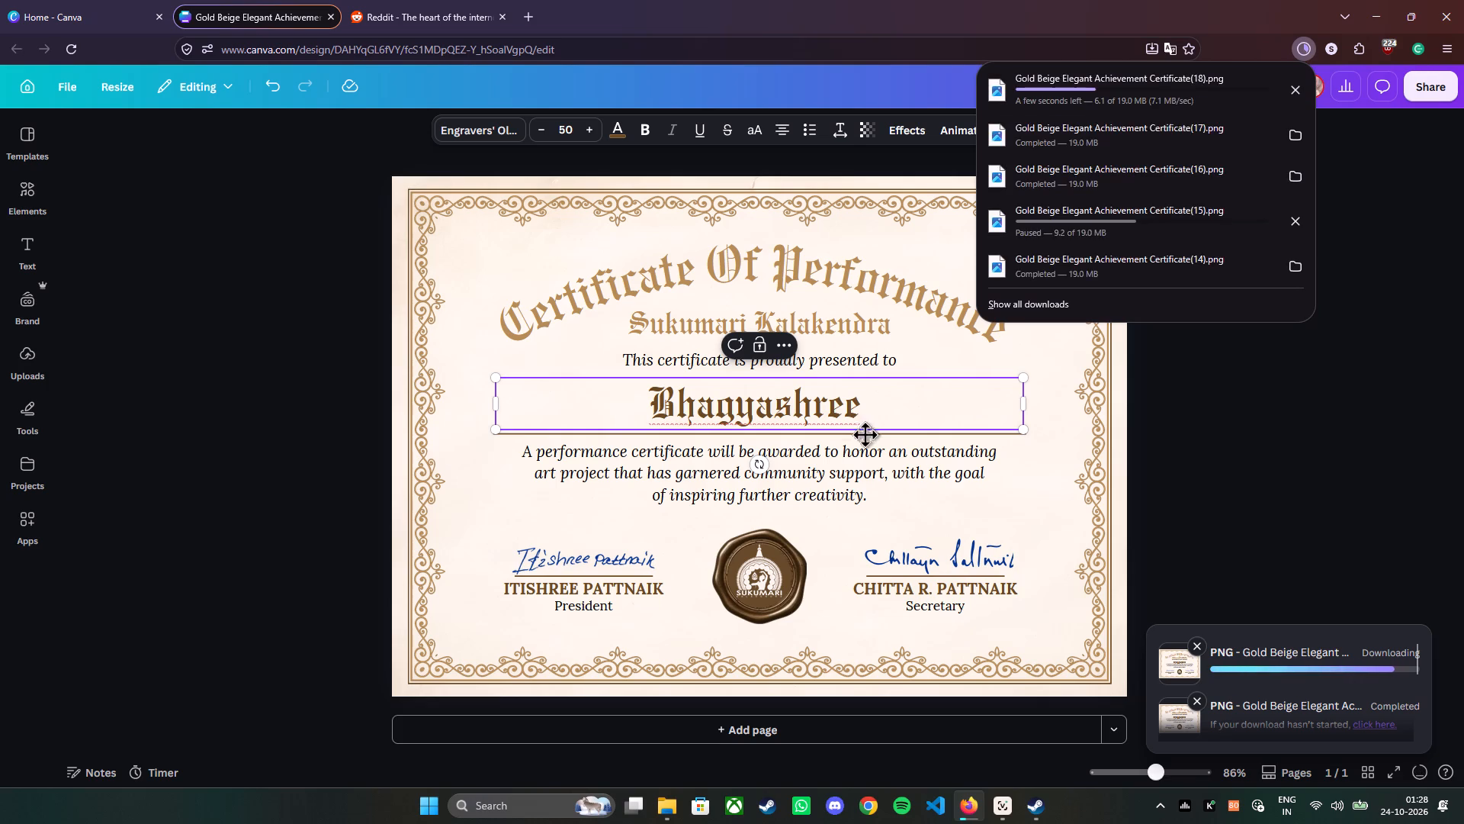
click(901, 396)
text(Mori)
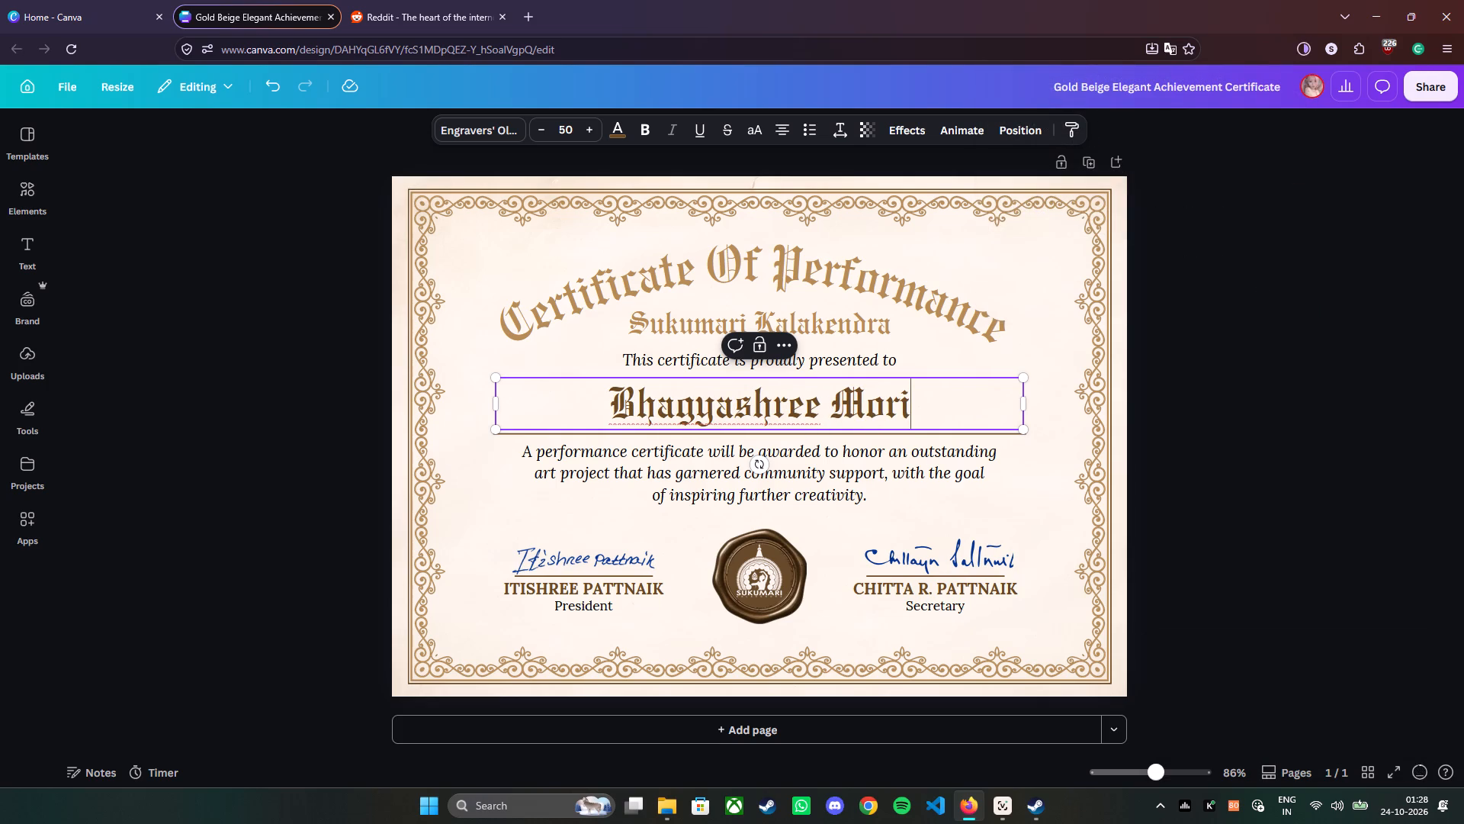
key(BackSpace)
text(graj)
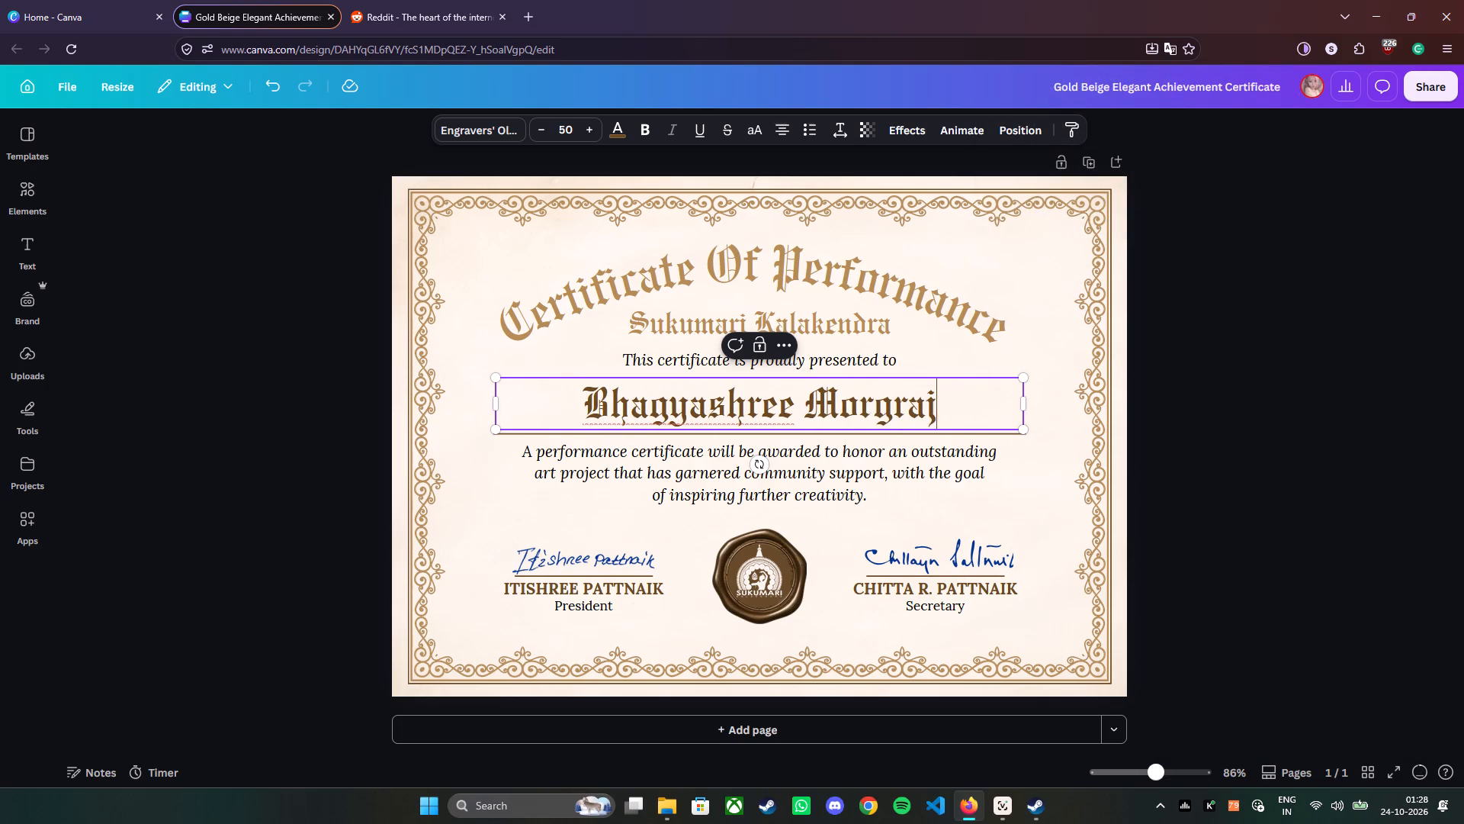
Download the certificate with the corrected surname as a PNG.
click(1448, 95)
click(1176, 445)
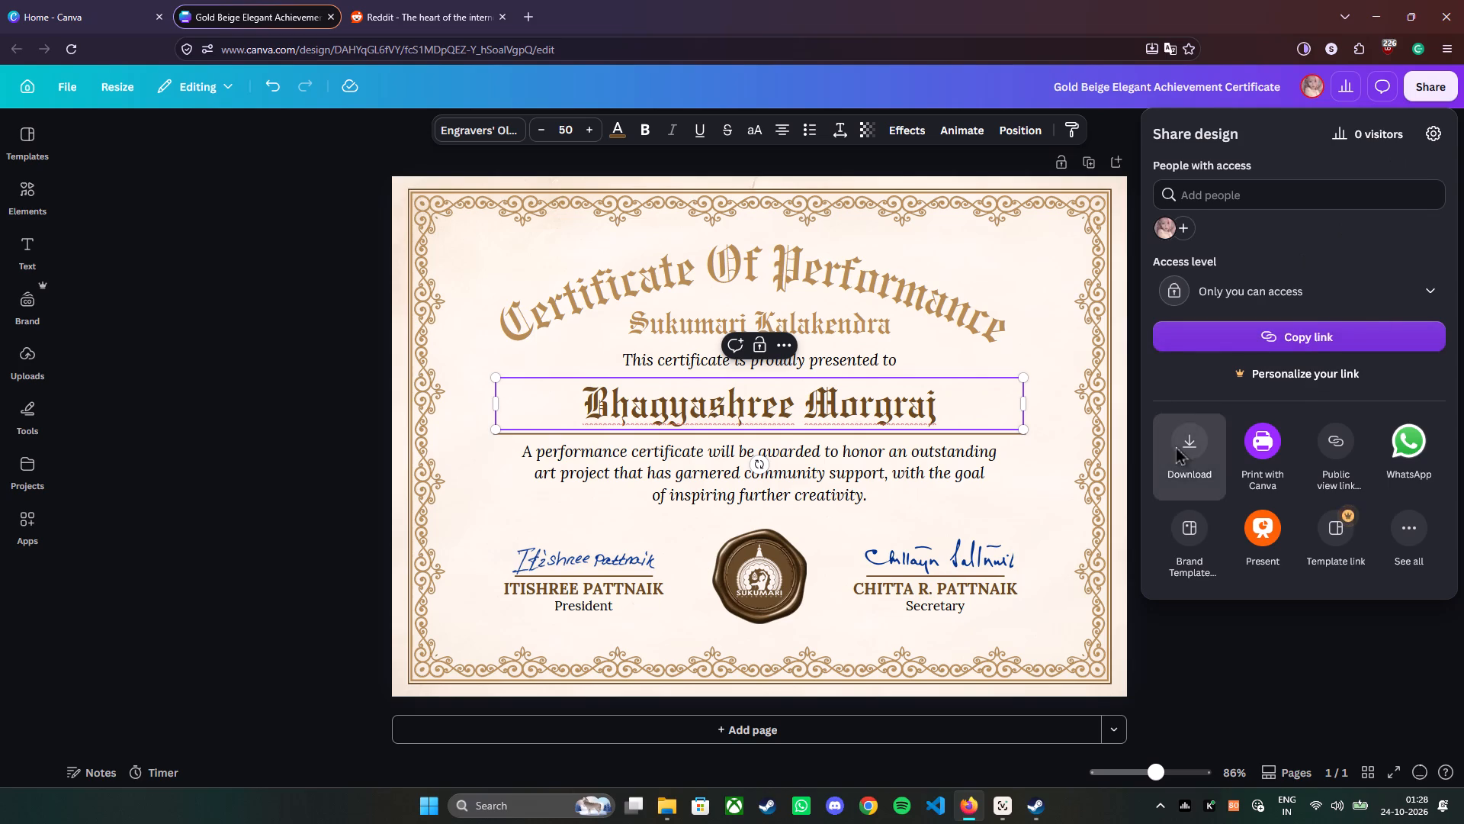
click(1254, 481)
Replace the recipient name on the certificate with the following recipient's first name and surname.
triple_click(750, 404)
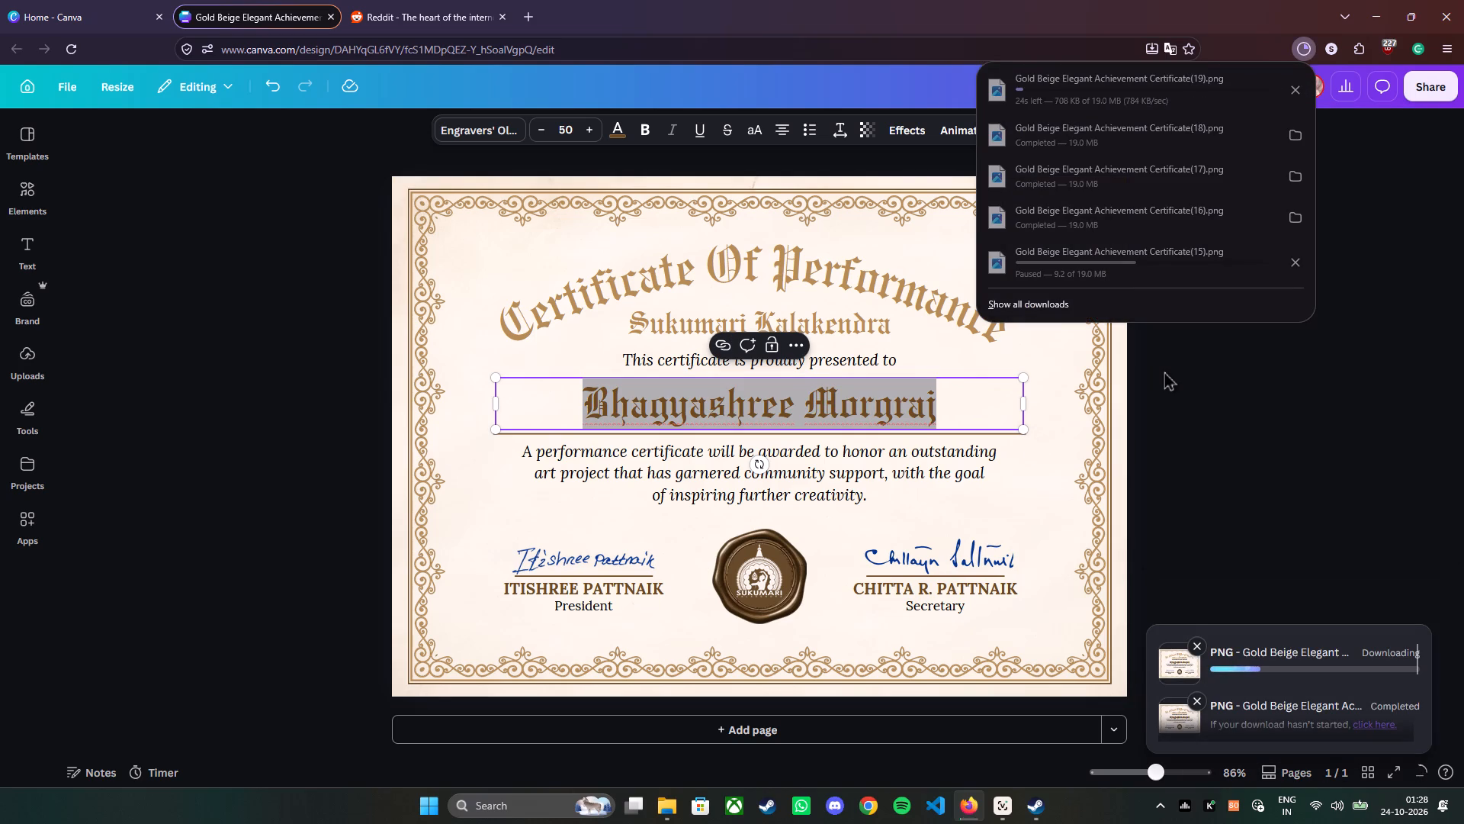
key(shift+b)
triple_click(827, 390)
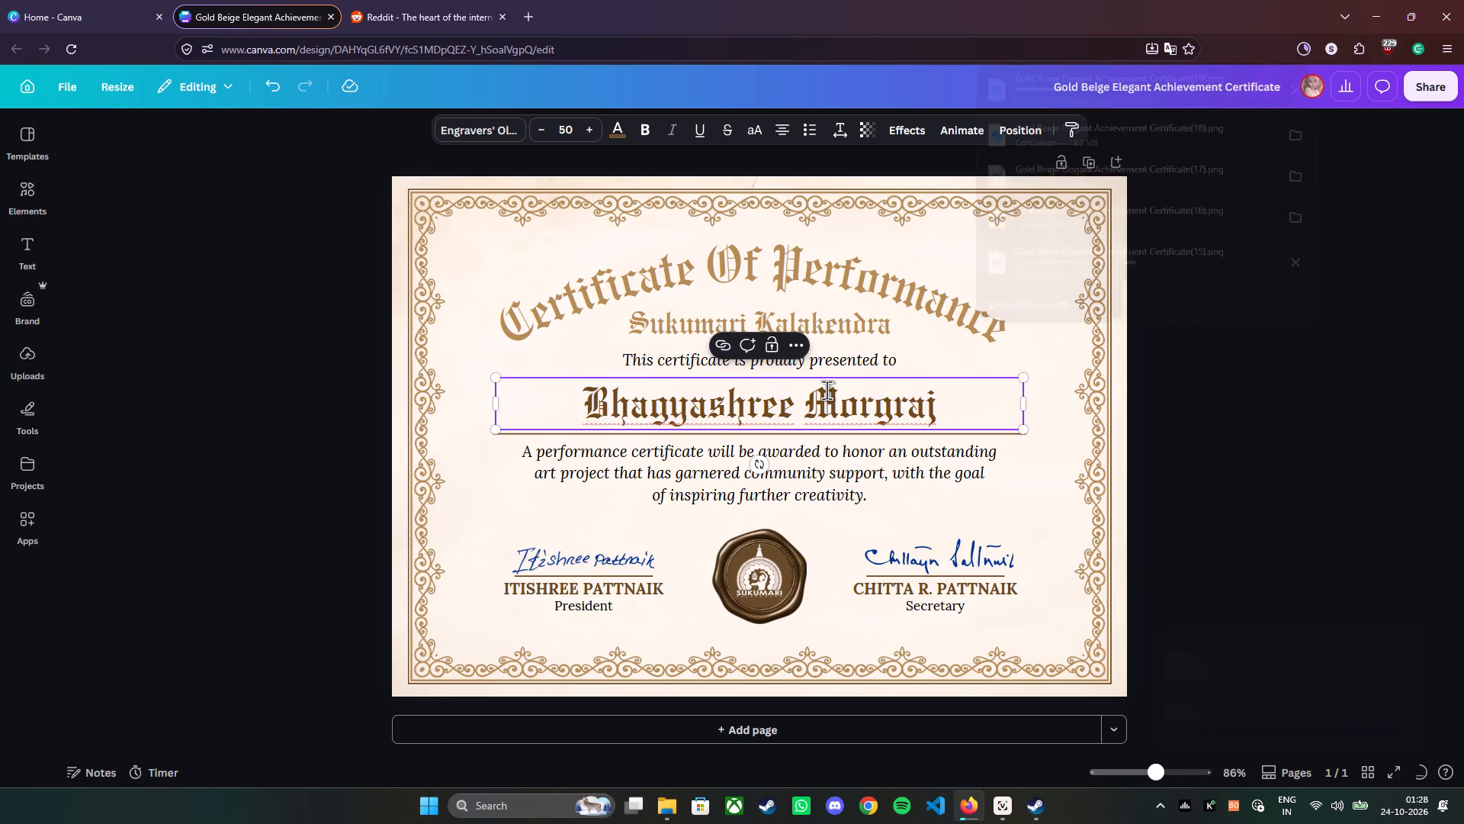
double_click(827, 390)
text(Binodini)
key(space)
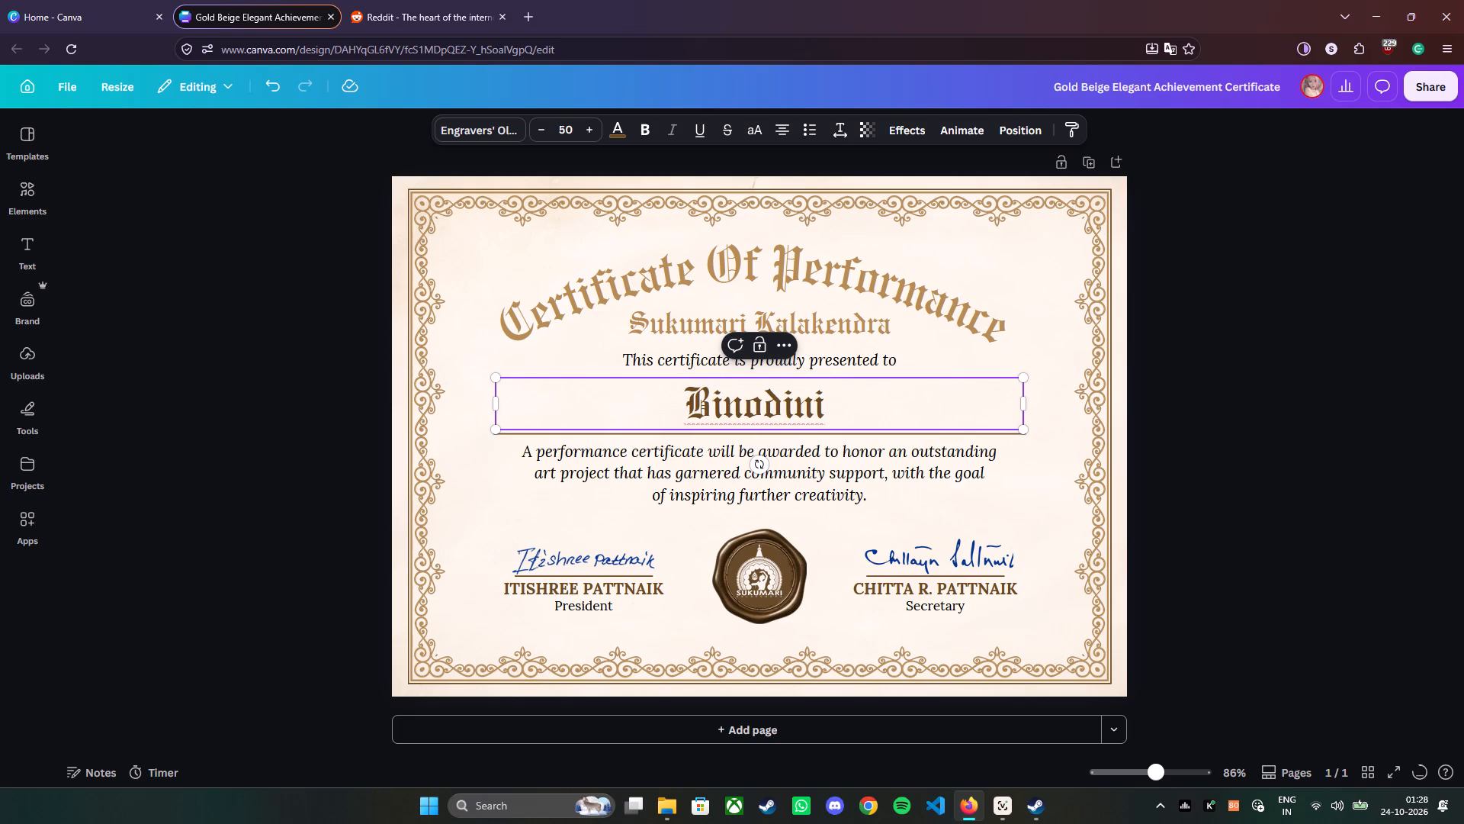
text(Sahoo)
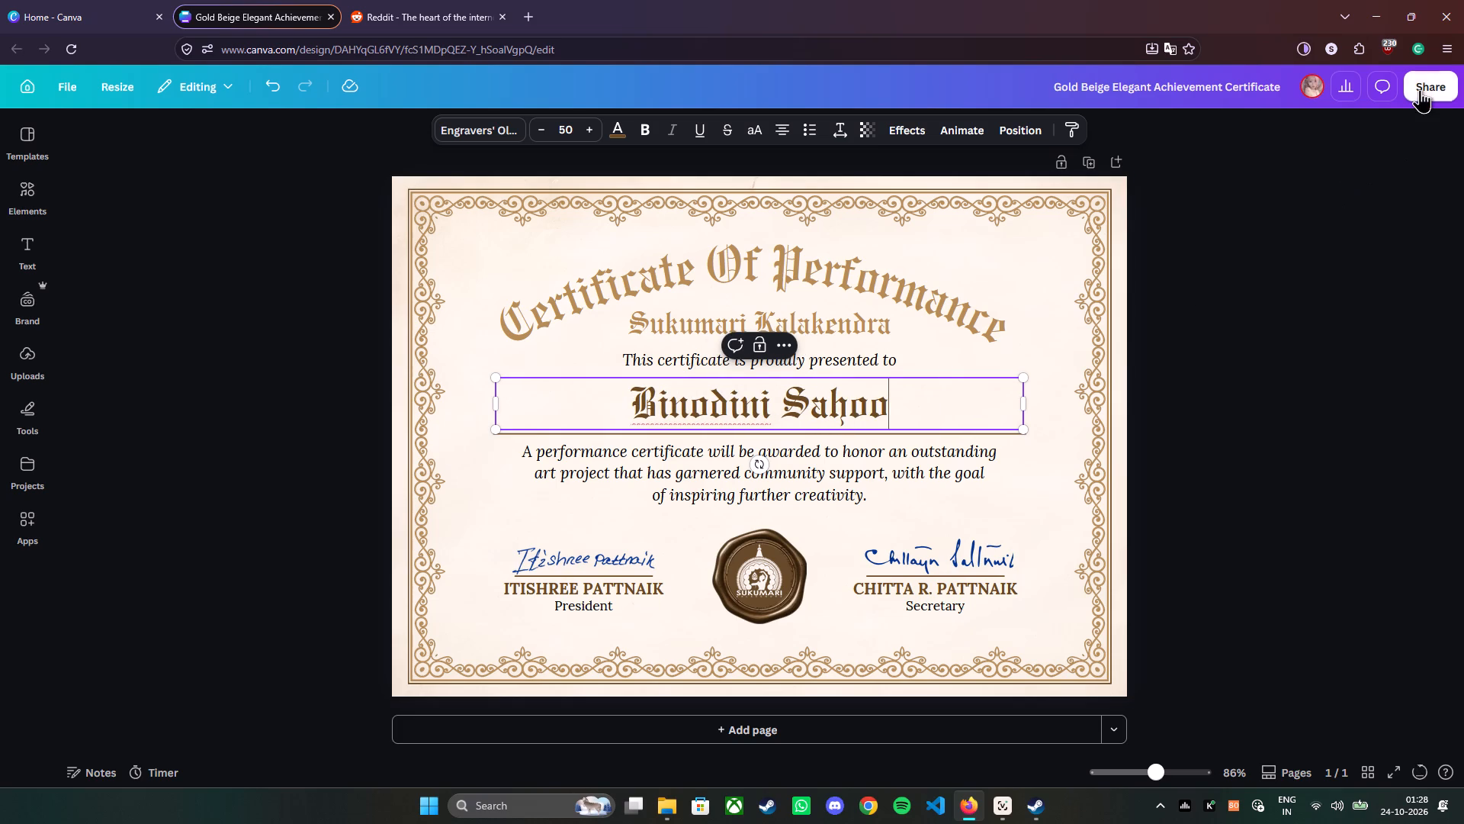
Download this recipient's certificate as a high-quality PNG at 3.125 size.
click(1420, 89)
click(1189, 465)
click(1224, 481)
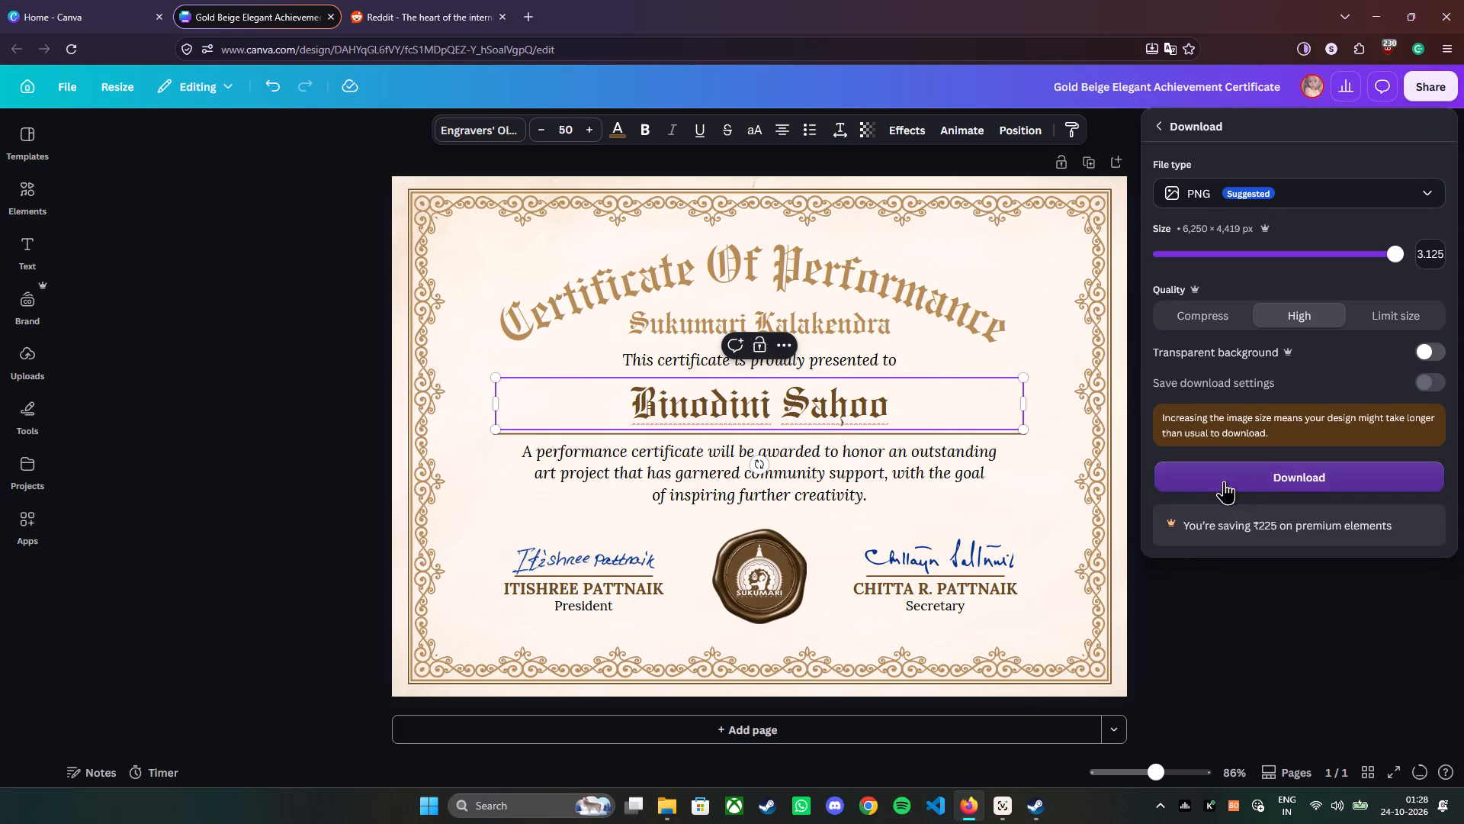
Change the certificate's recipient name to the next first name and surname, correcting the ending of the first name.
triple_click(801, 408)
click(1314, 44)
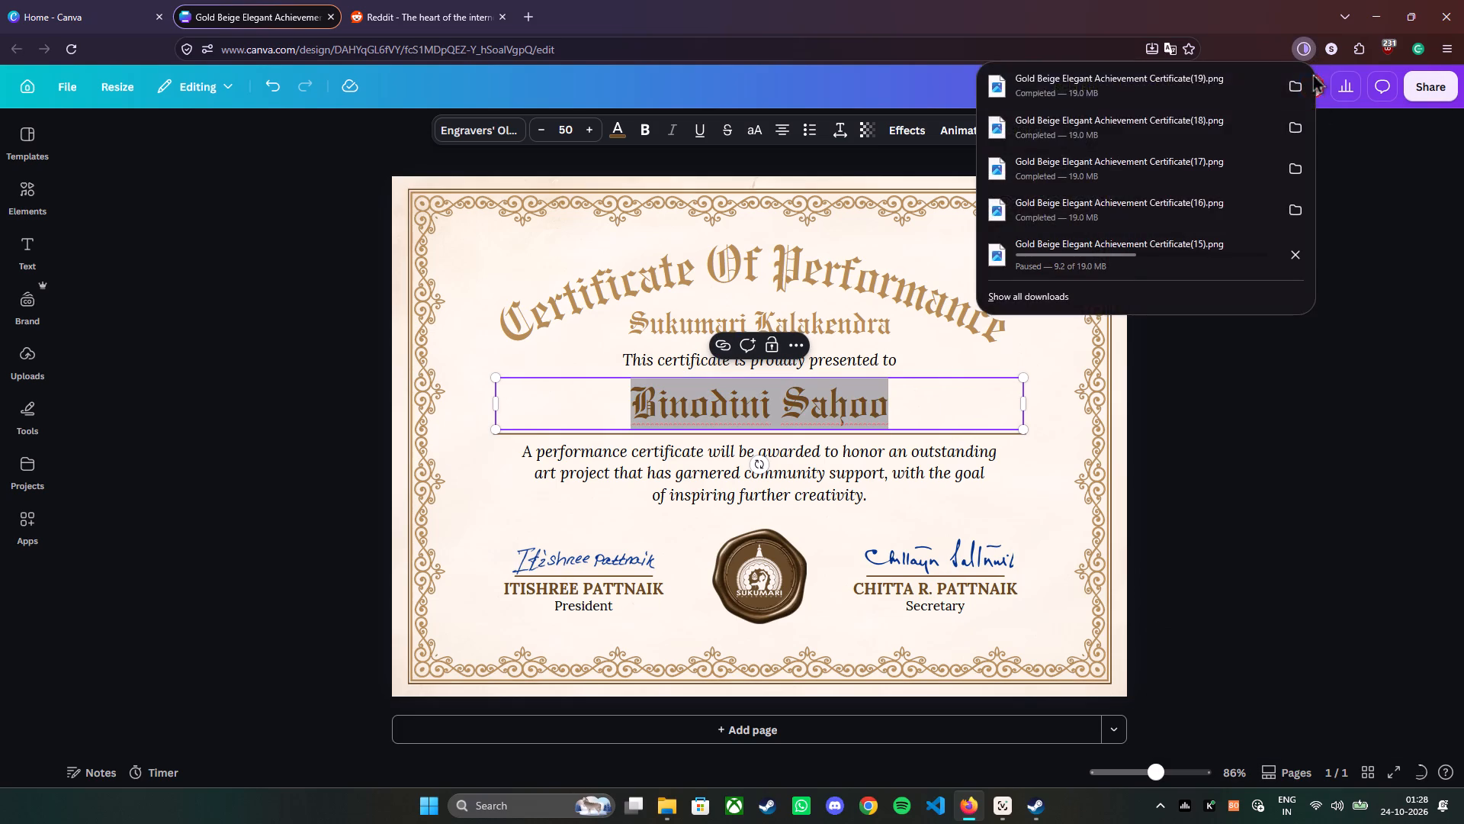
triple_click(803, 394)
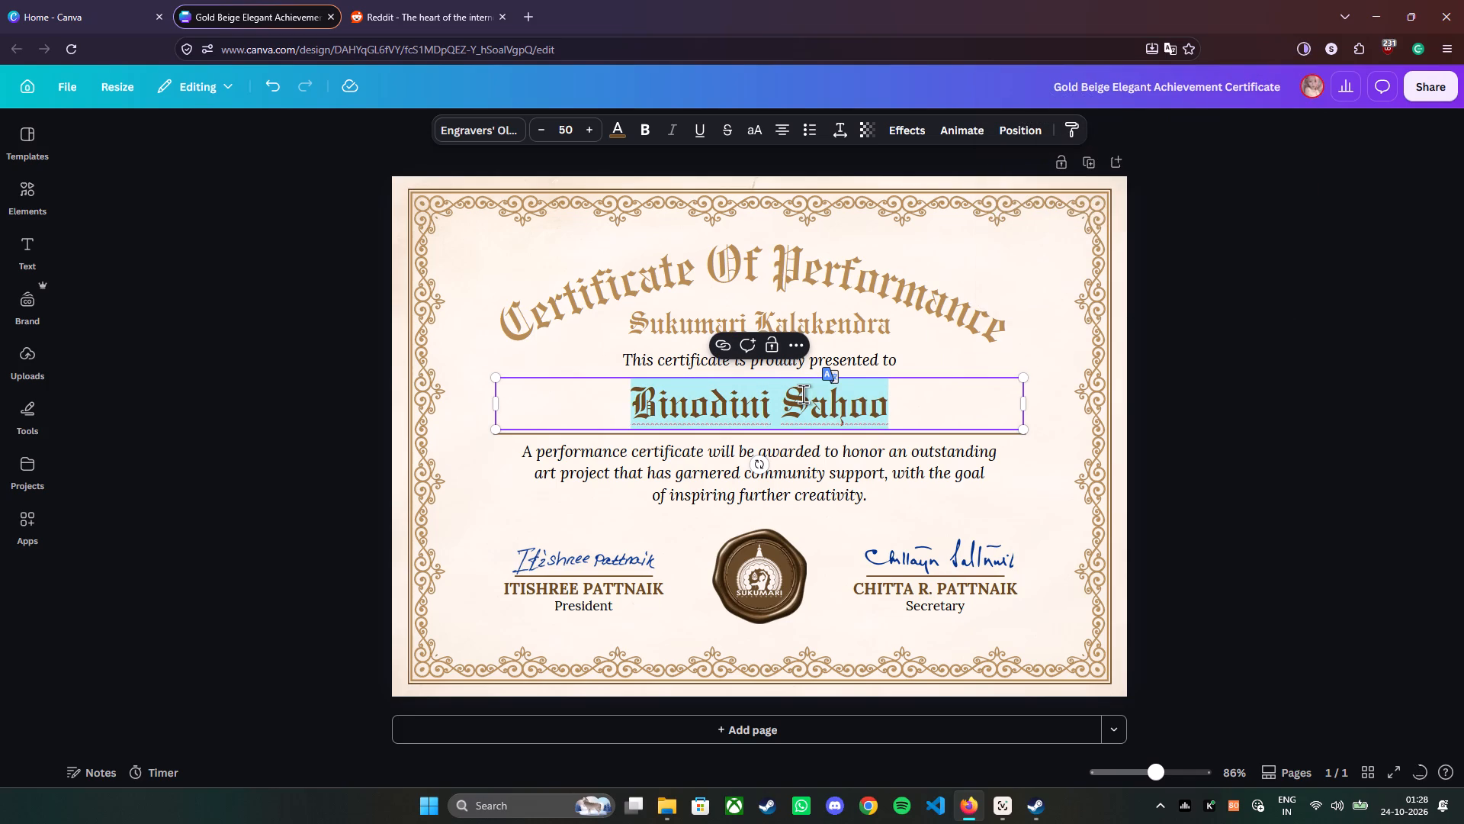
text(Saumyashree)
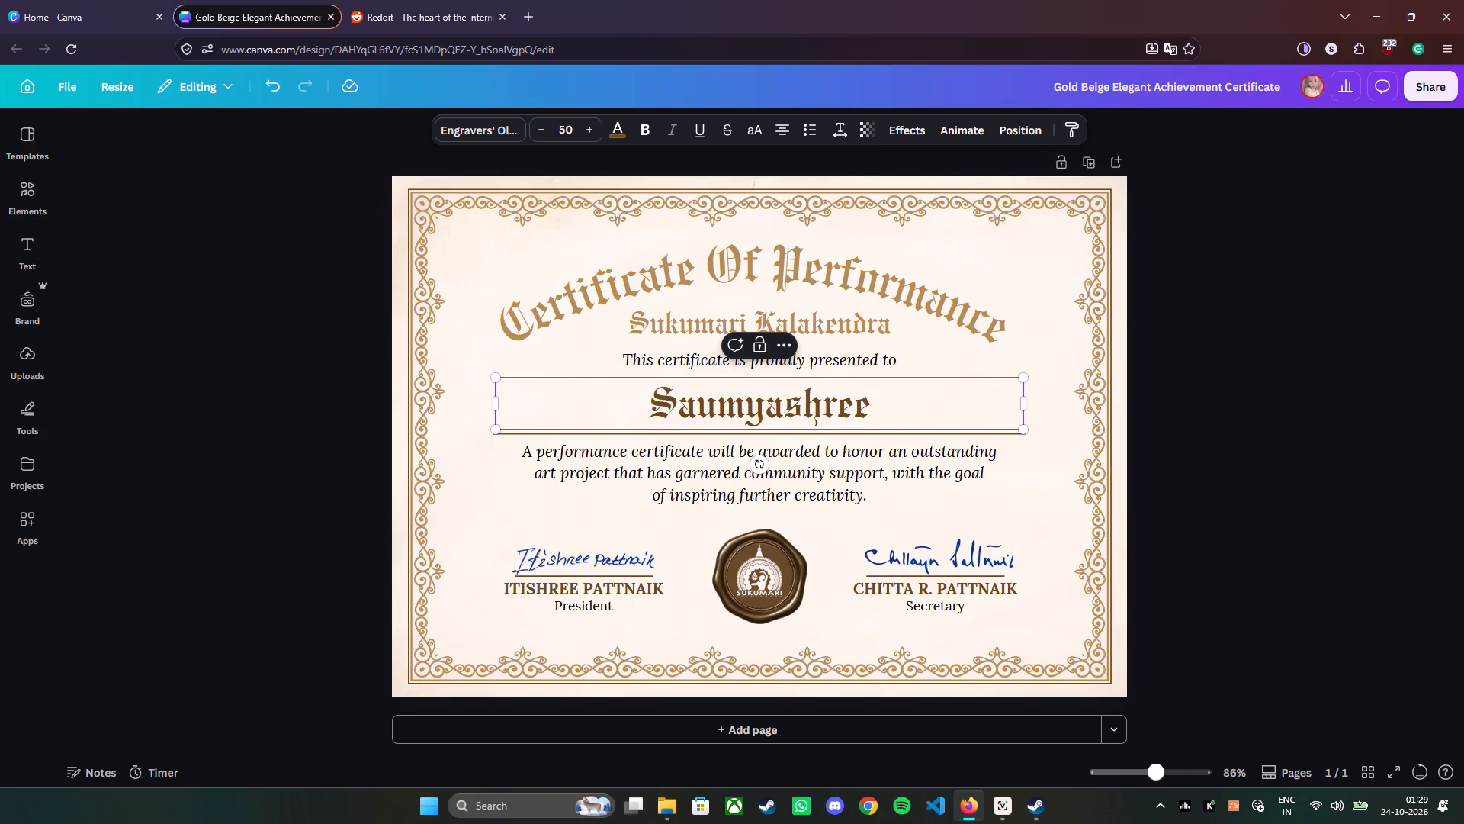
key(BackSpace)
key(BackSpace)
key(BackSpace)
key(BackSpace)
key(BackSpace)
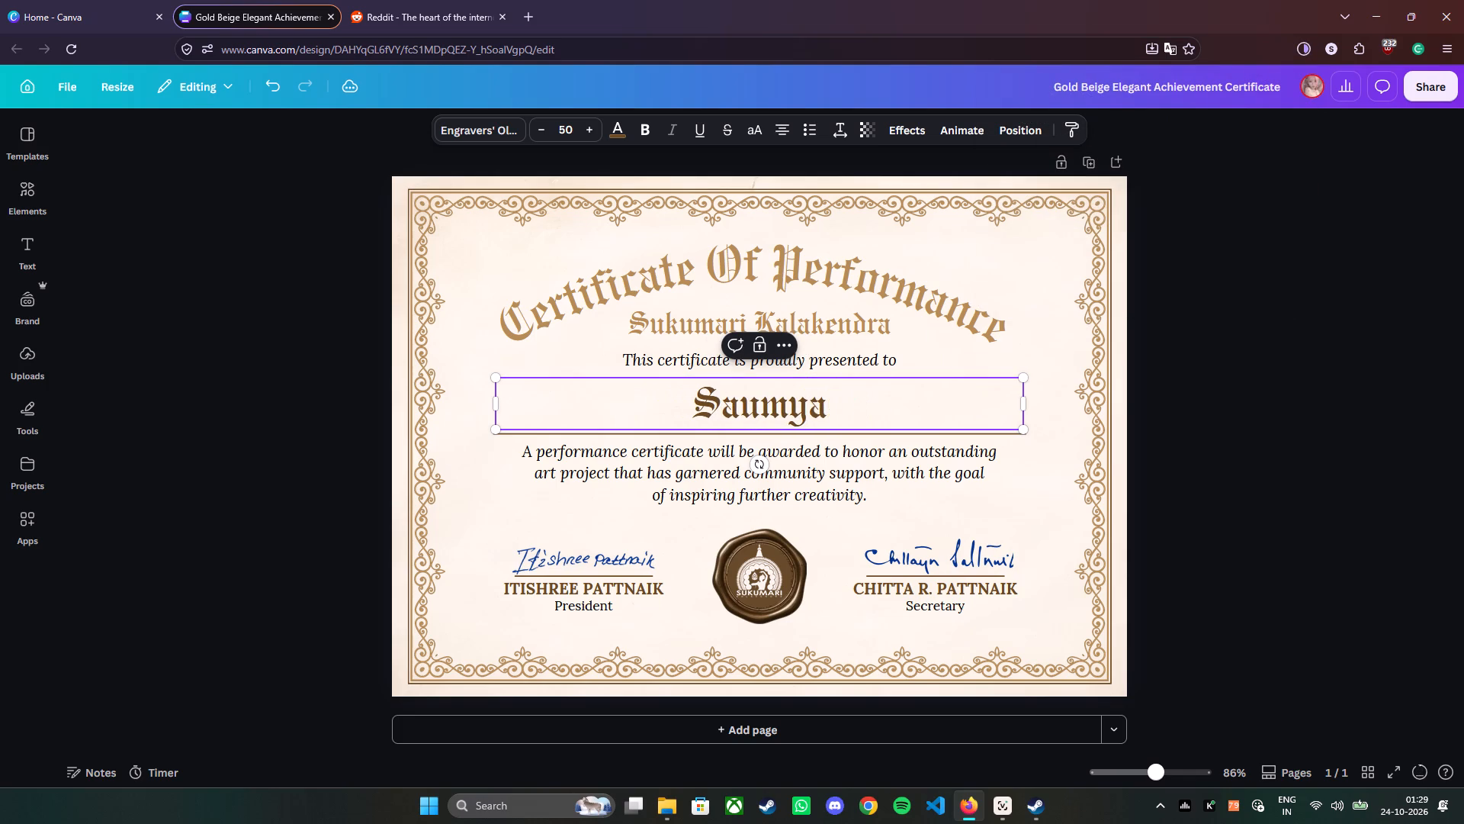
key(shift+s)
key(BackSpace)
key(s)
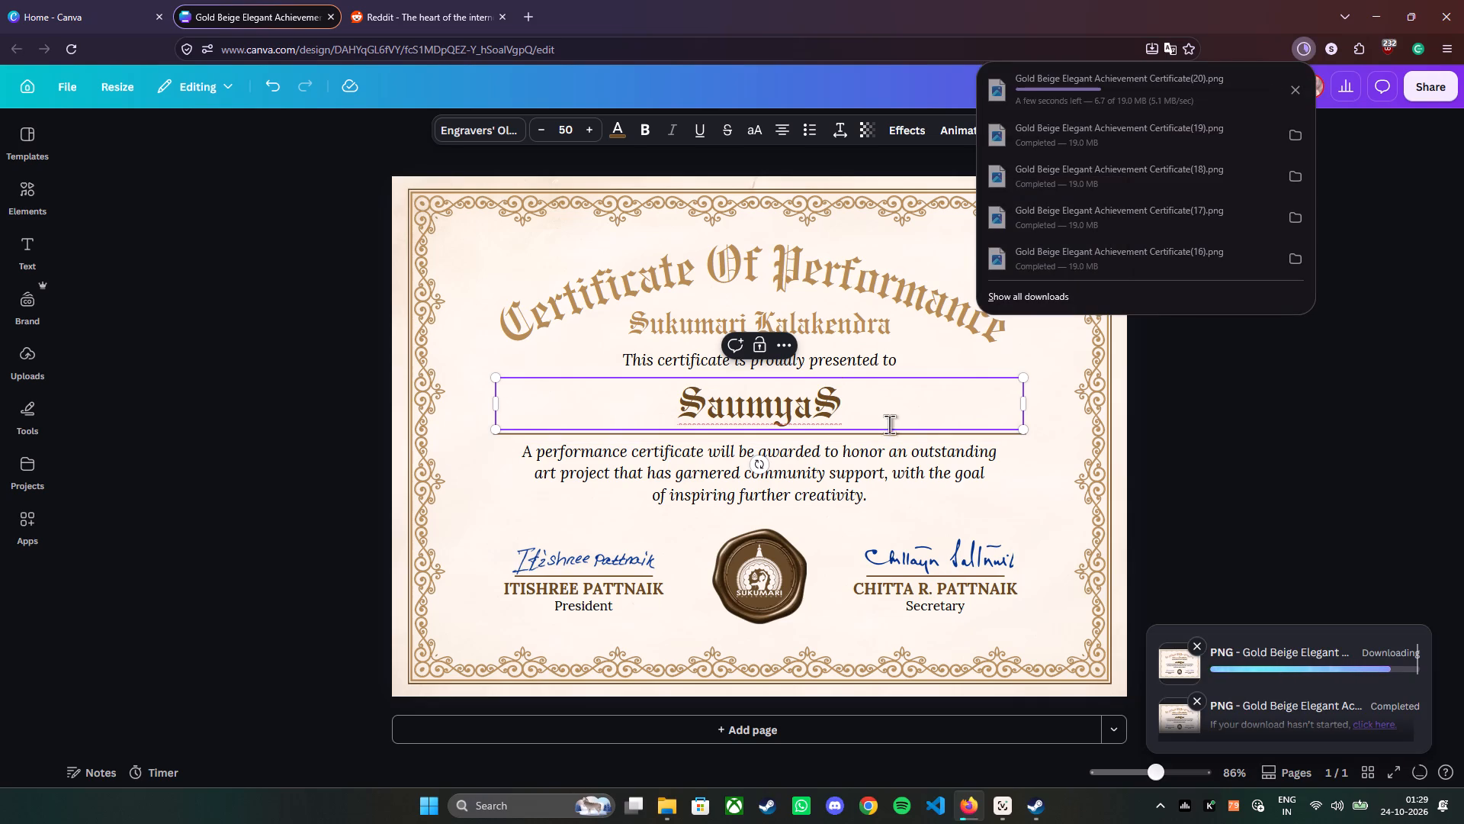
click(882, 418)
key(BackSpace)
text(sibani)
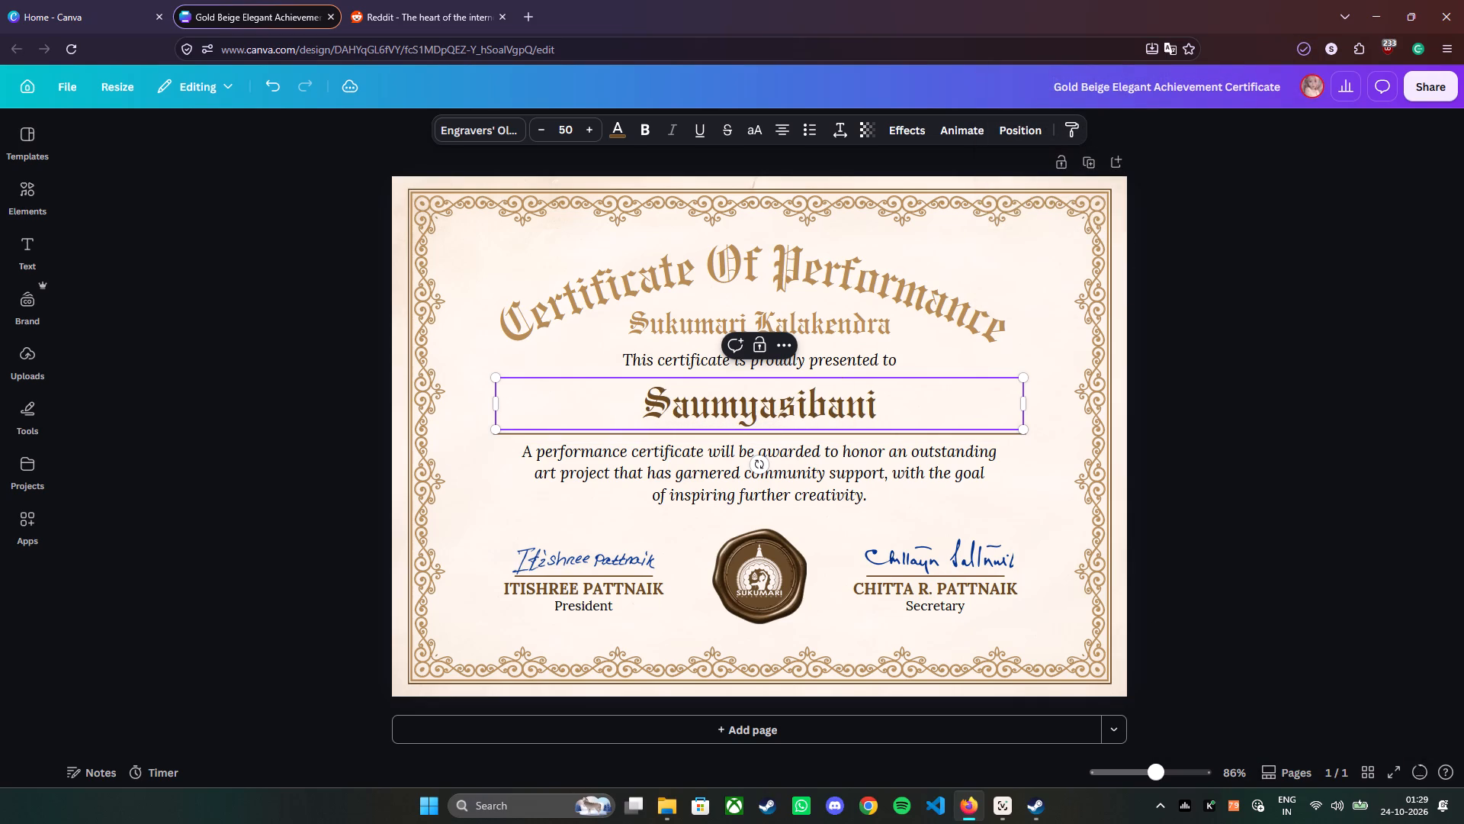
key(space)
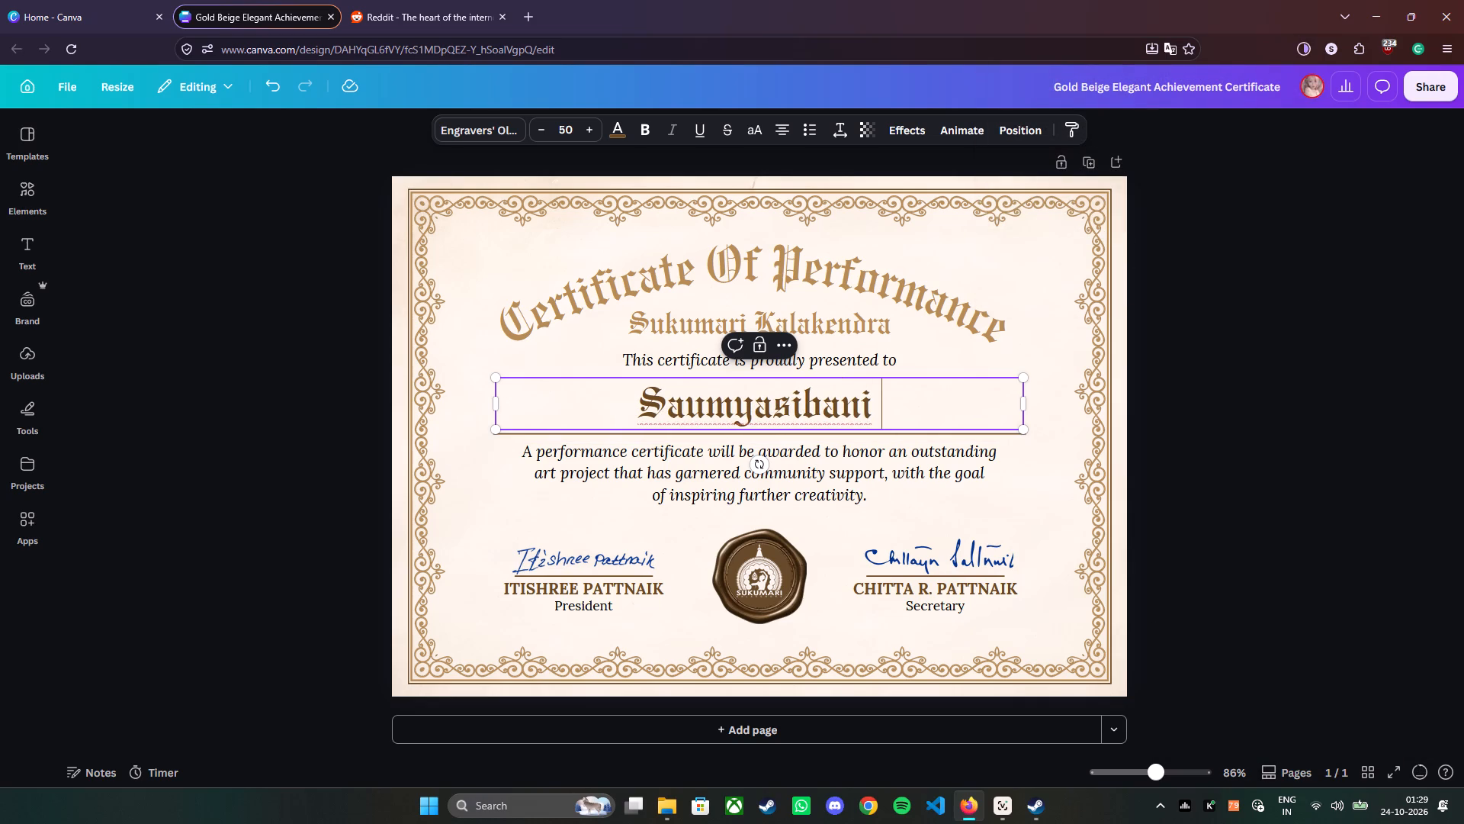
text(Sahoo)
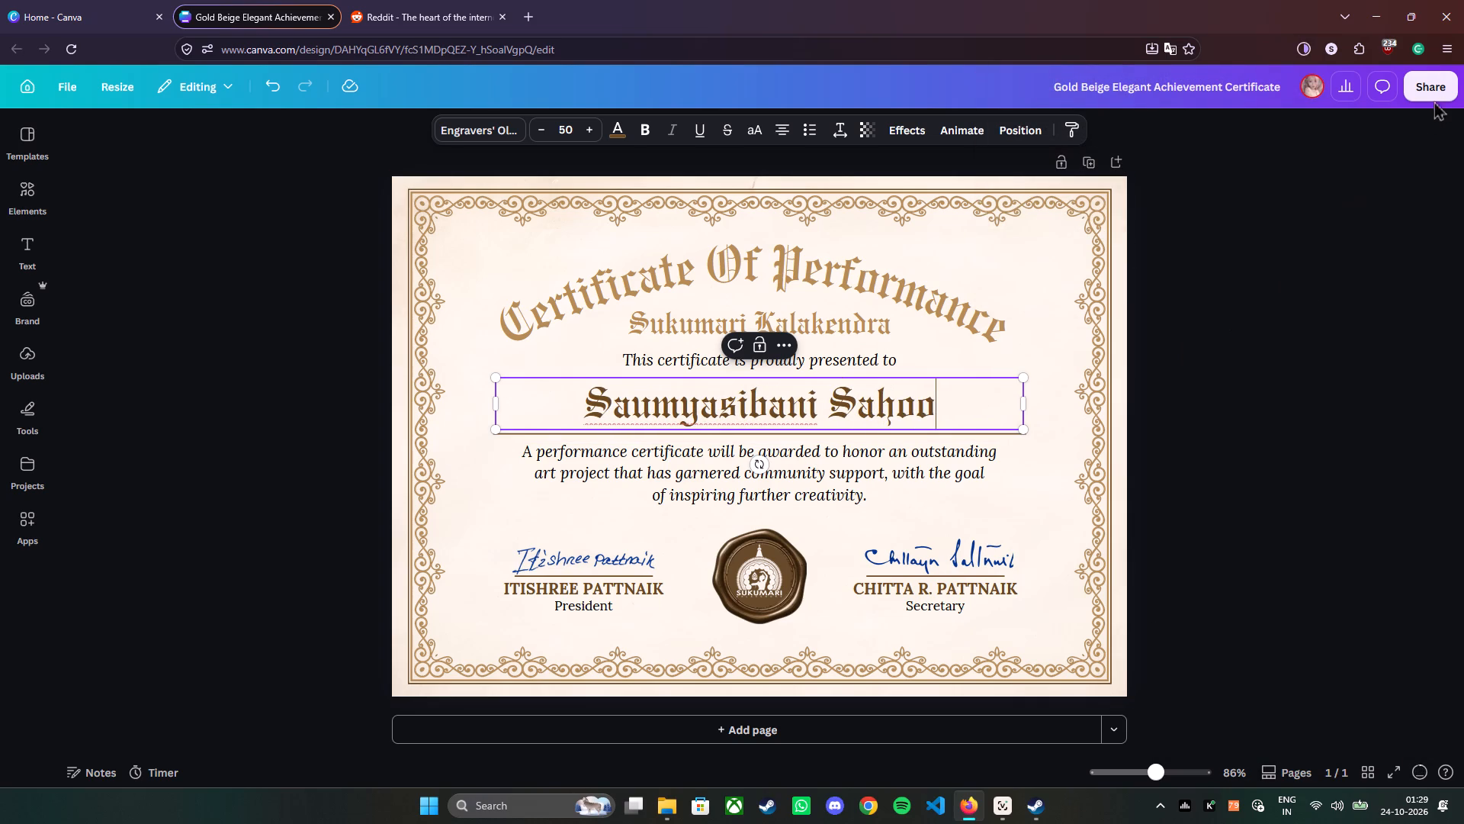
Download the certificate with the corrected first name as a high-quality PNG at 3.125 size.
click(1434, 89)
click(1195, 456)
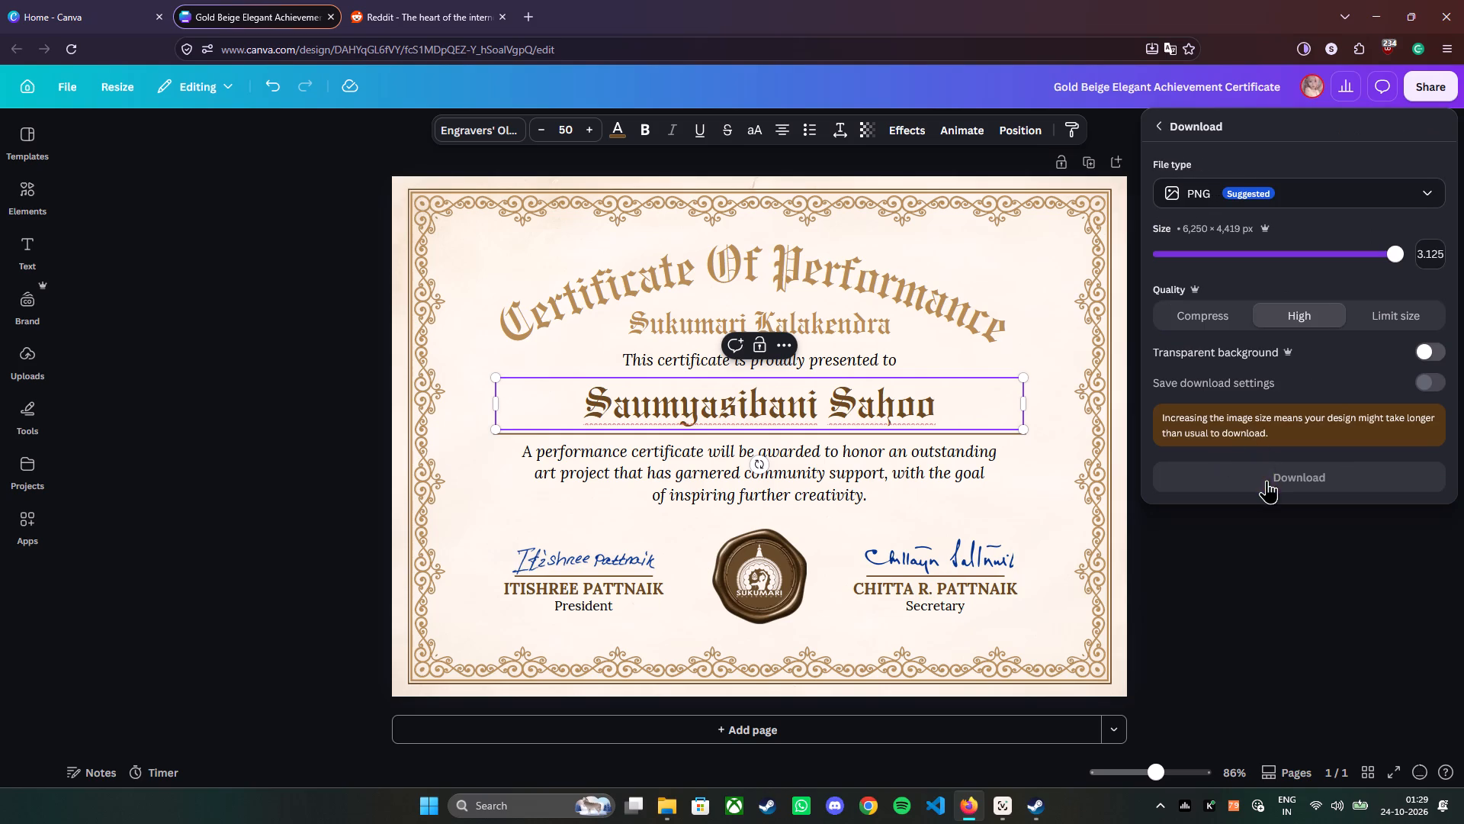
click(1264, 478)
Select the whole recipient name on the certificate for replacement with another name.
triple_click(749, 388)
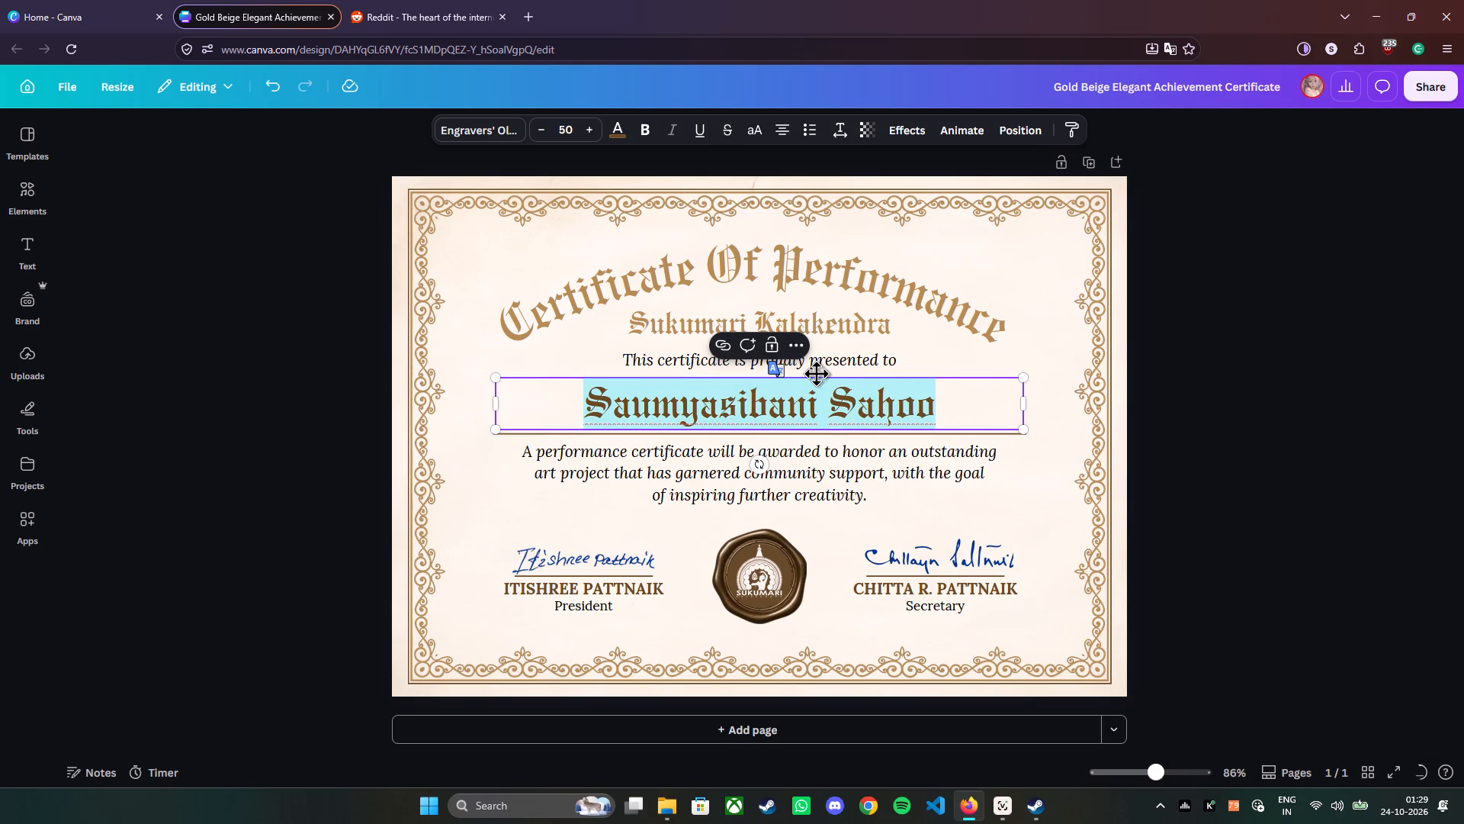
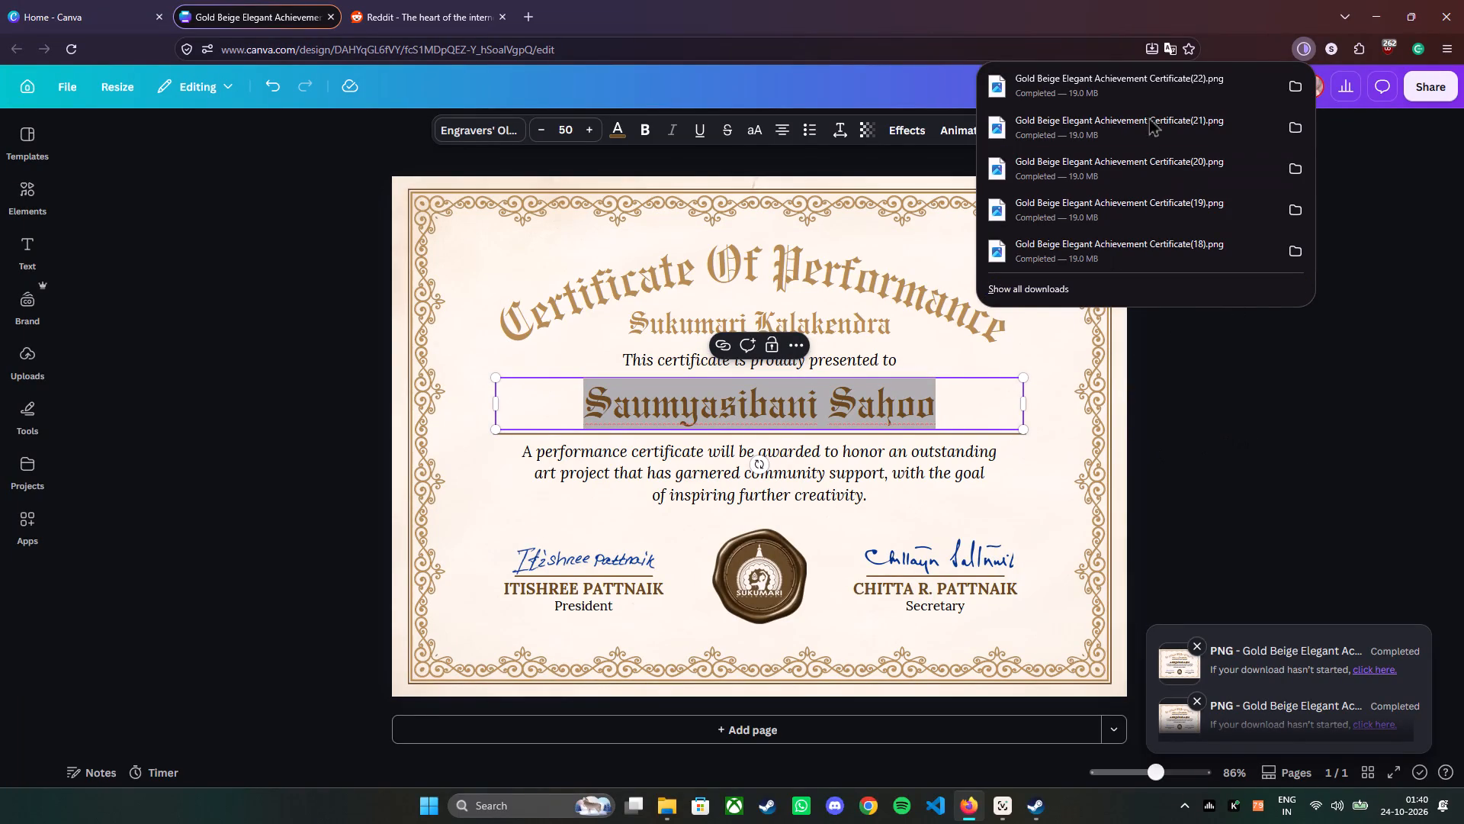
Open the most recently downloaded certificate PNG to check the recipient name, and close the preview.
click(1150, 95)
click(1200, 137)
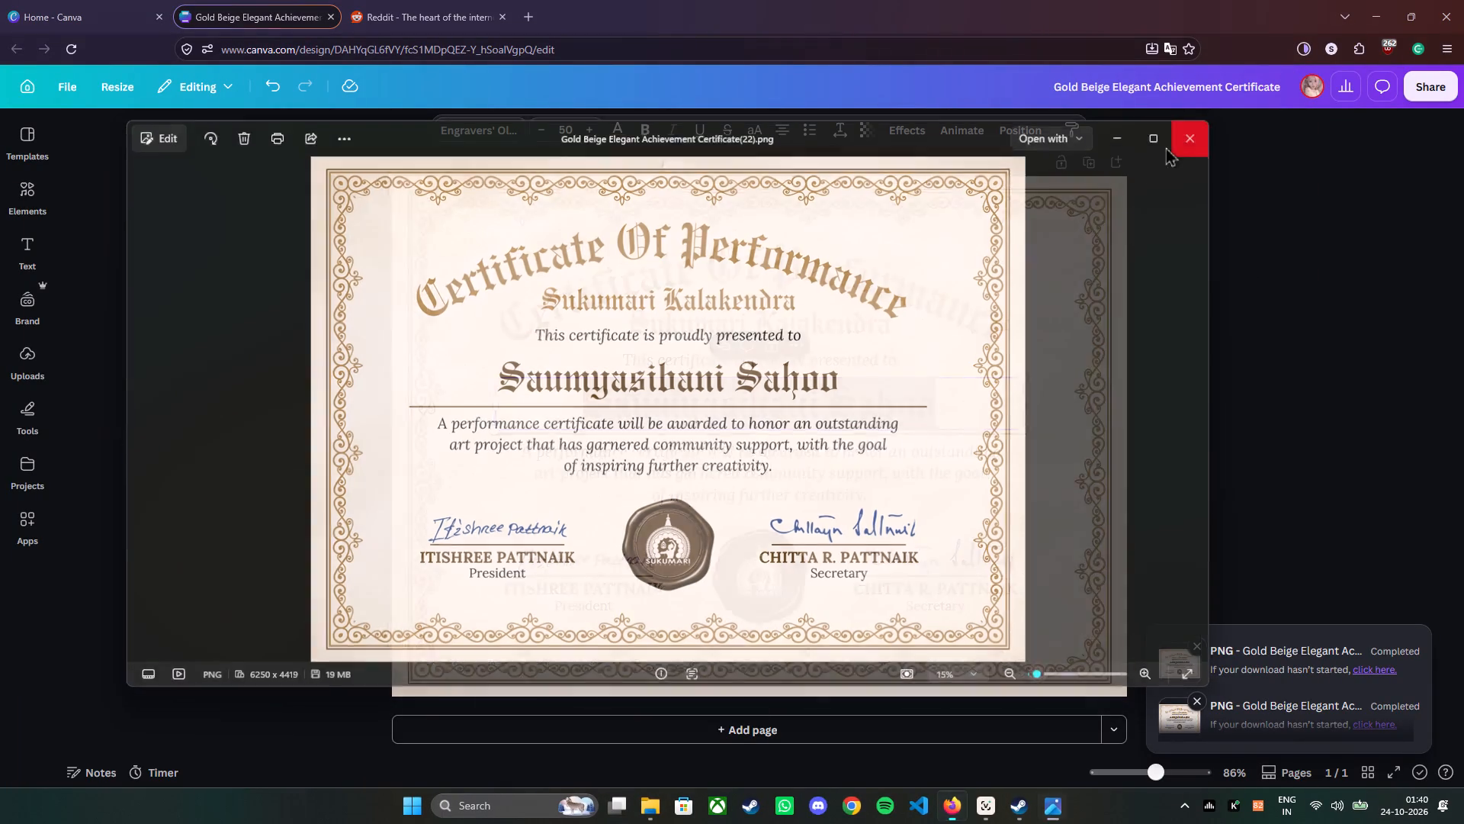
Replace the whole recipient name on the certificate with the next recipient's first name and surname.
double_click(715, 407)
click(715, 407)
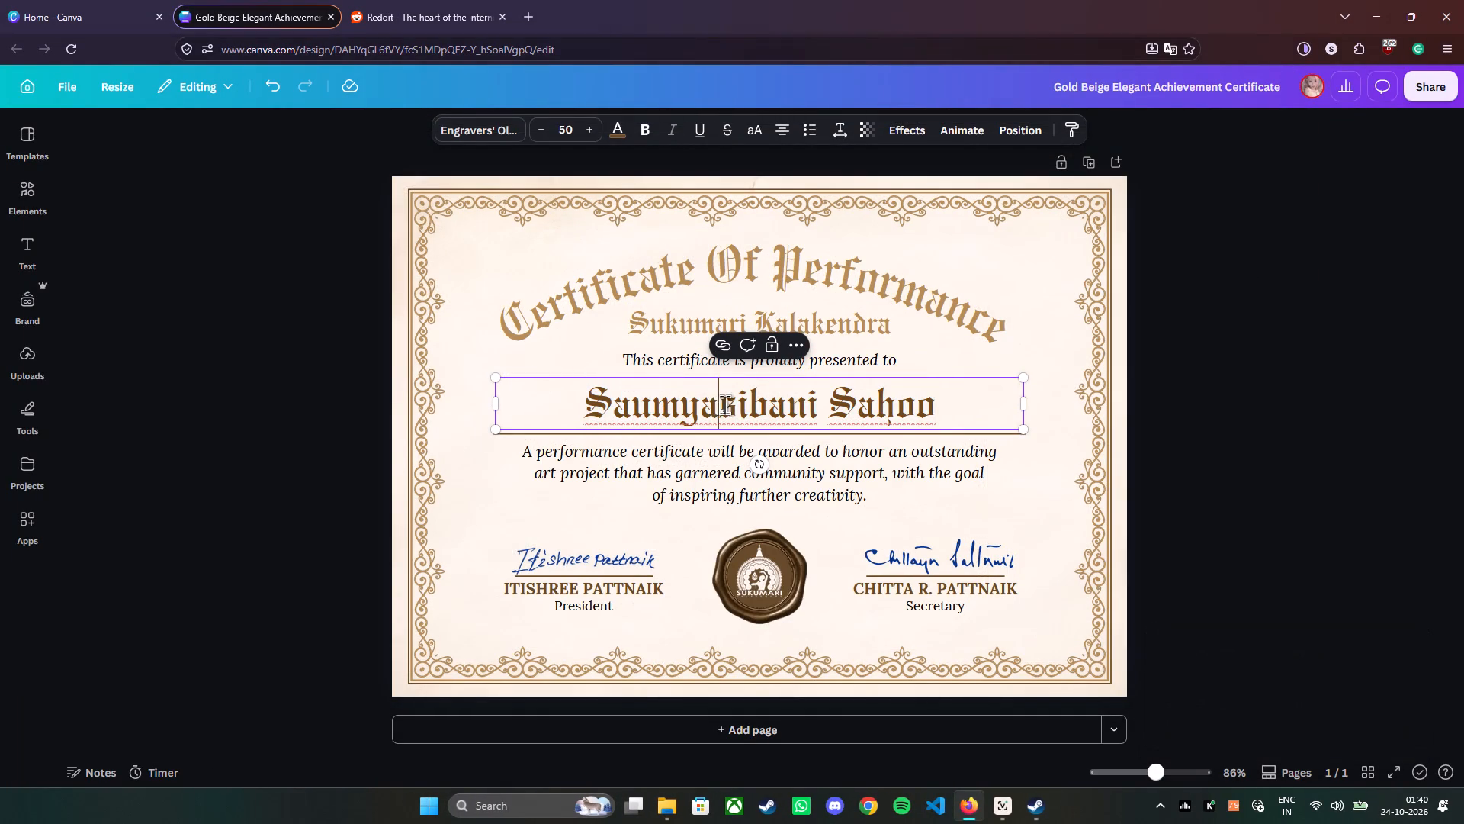
double_click(769, 398)
click(769, 398)
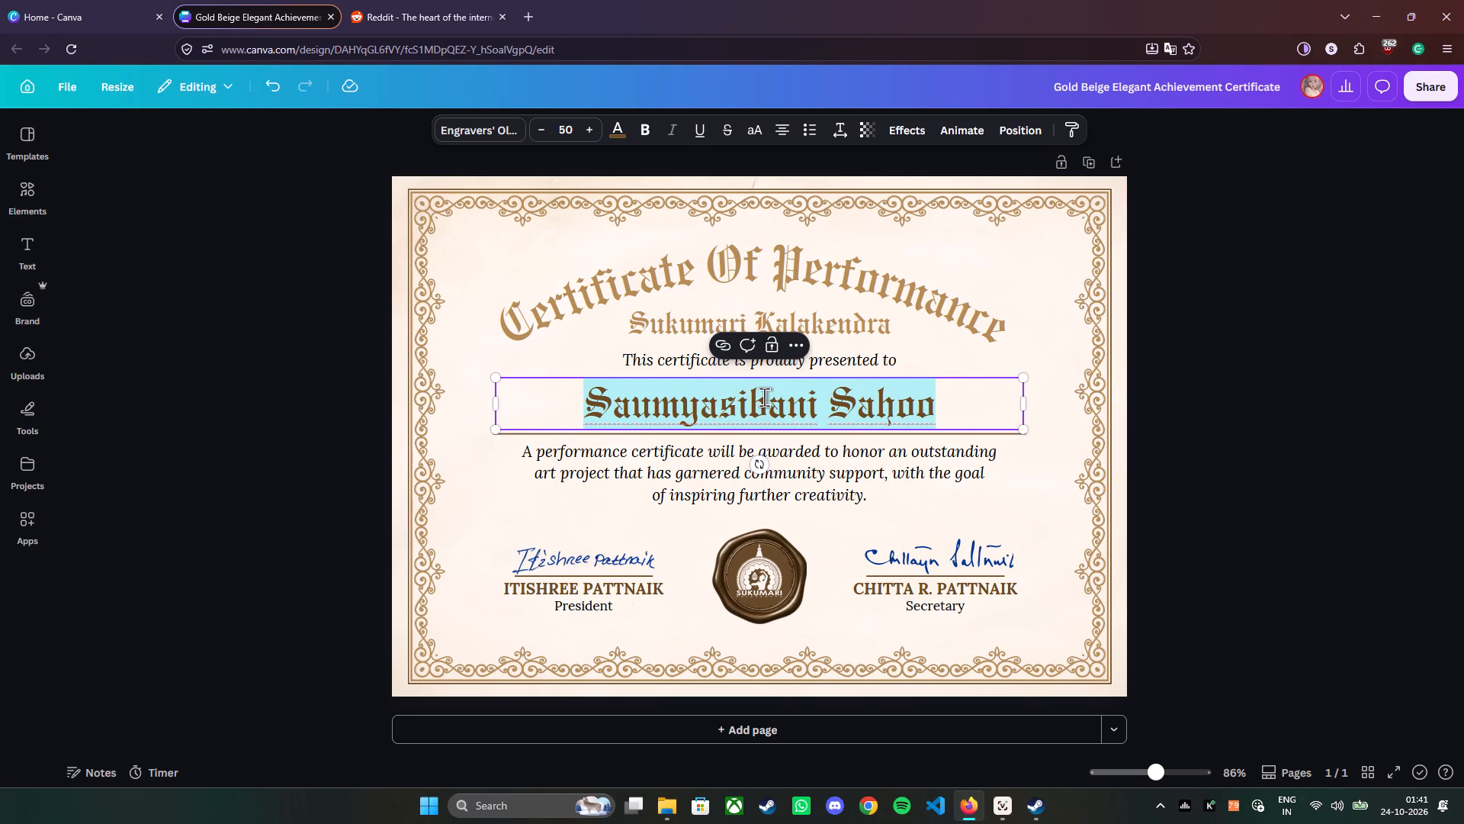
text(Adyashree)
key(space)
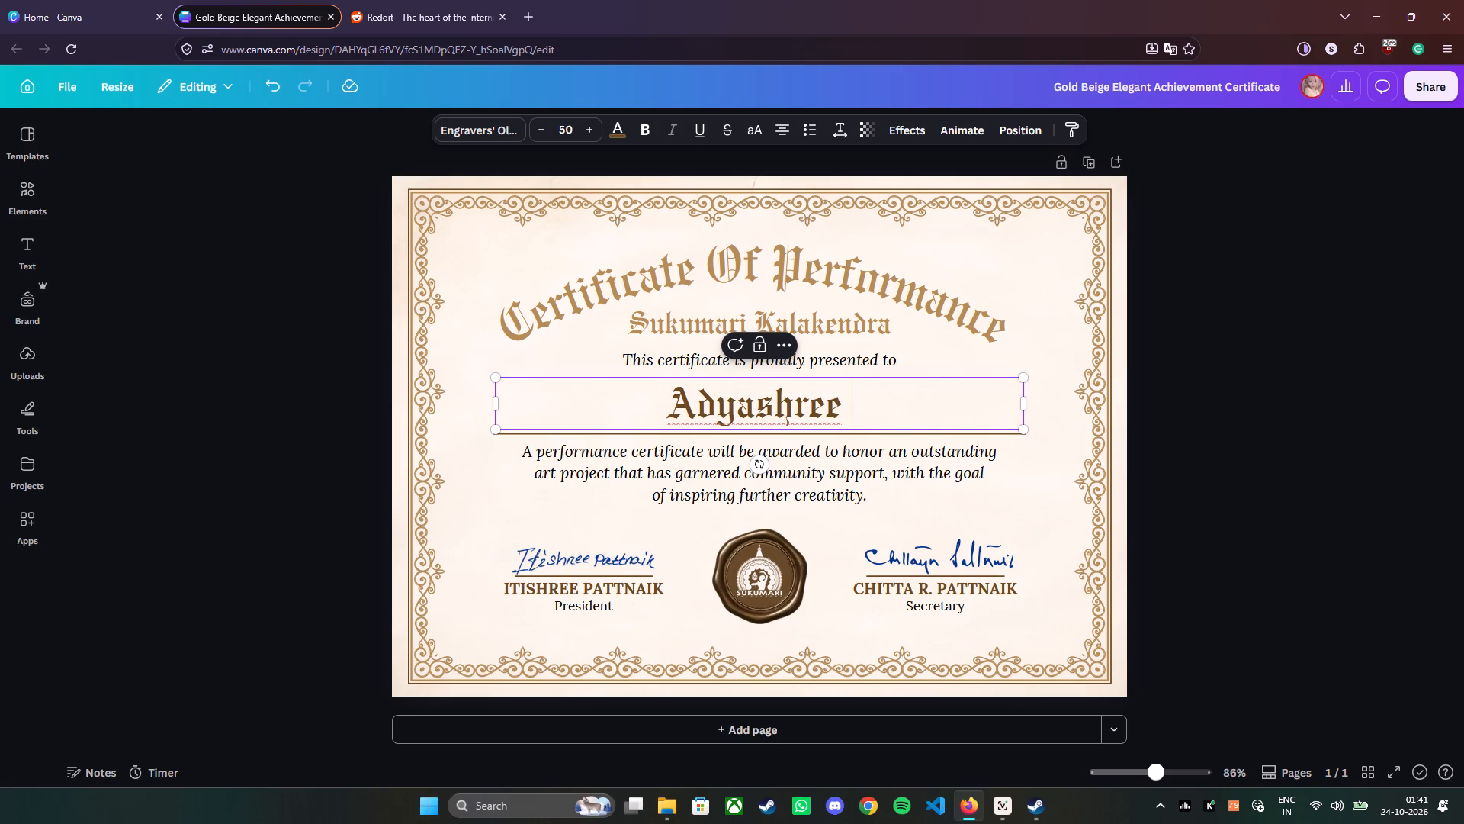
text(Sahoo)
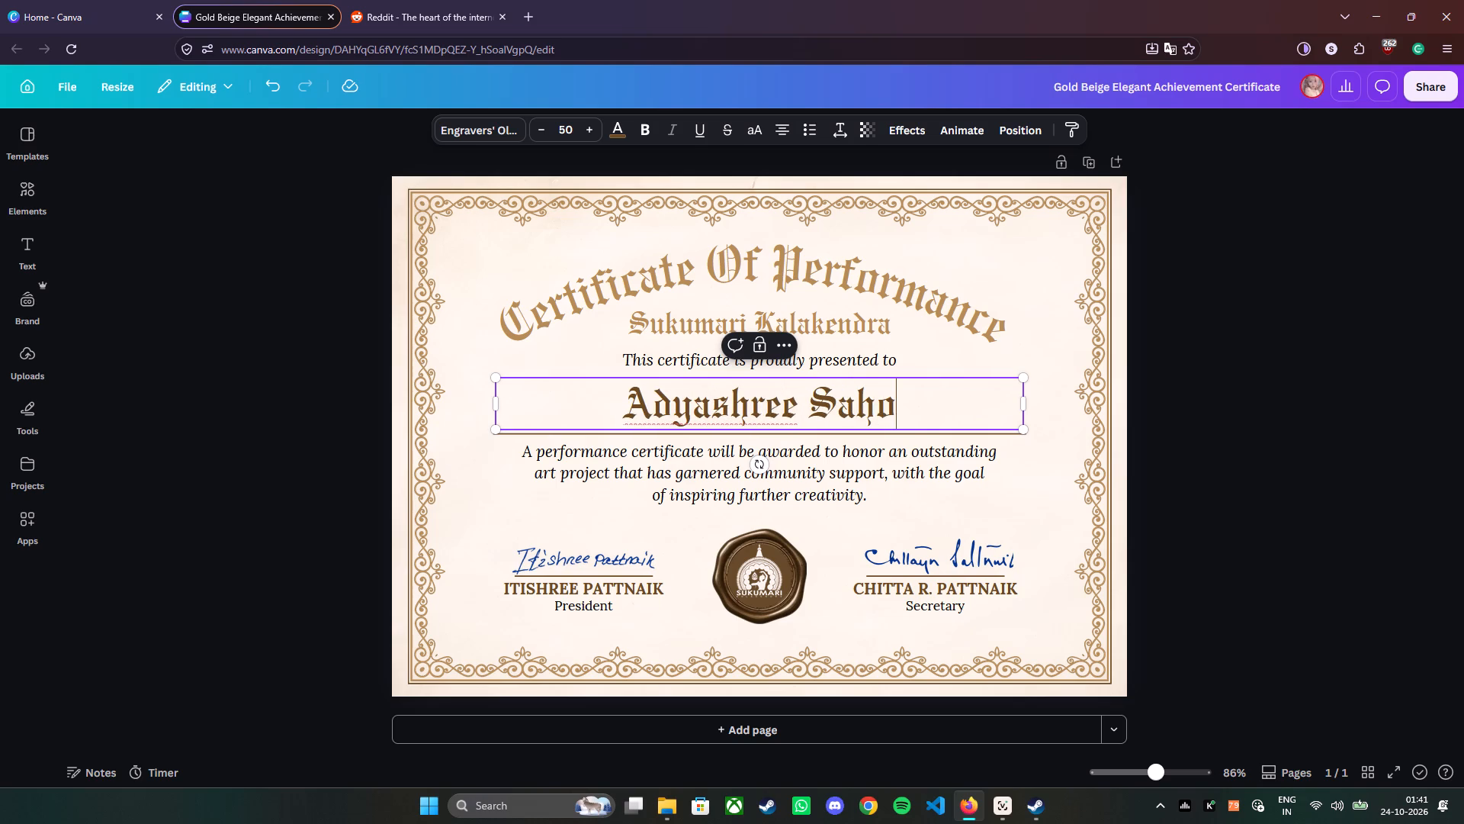
Download this recipient's certificate as a high-quality PNG at 3.125 size.
click(1412, 84)
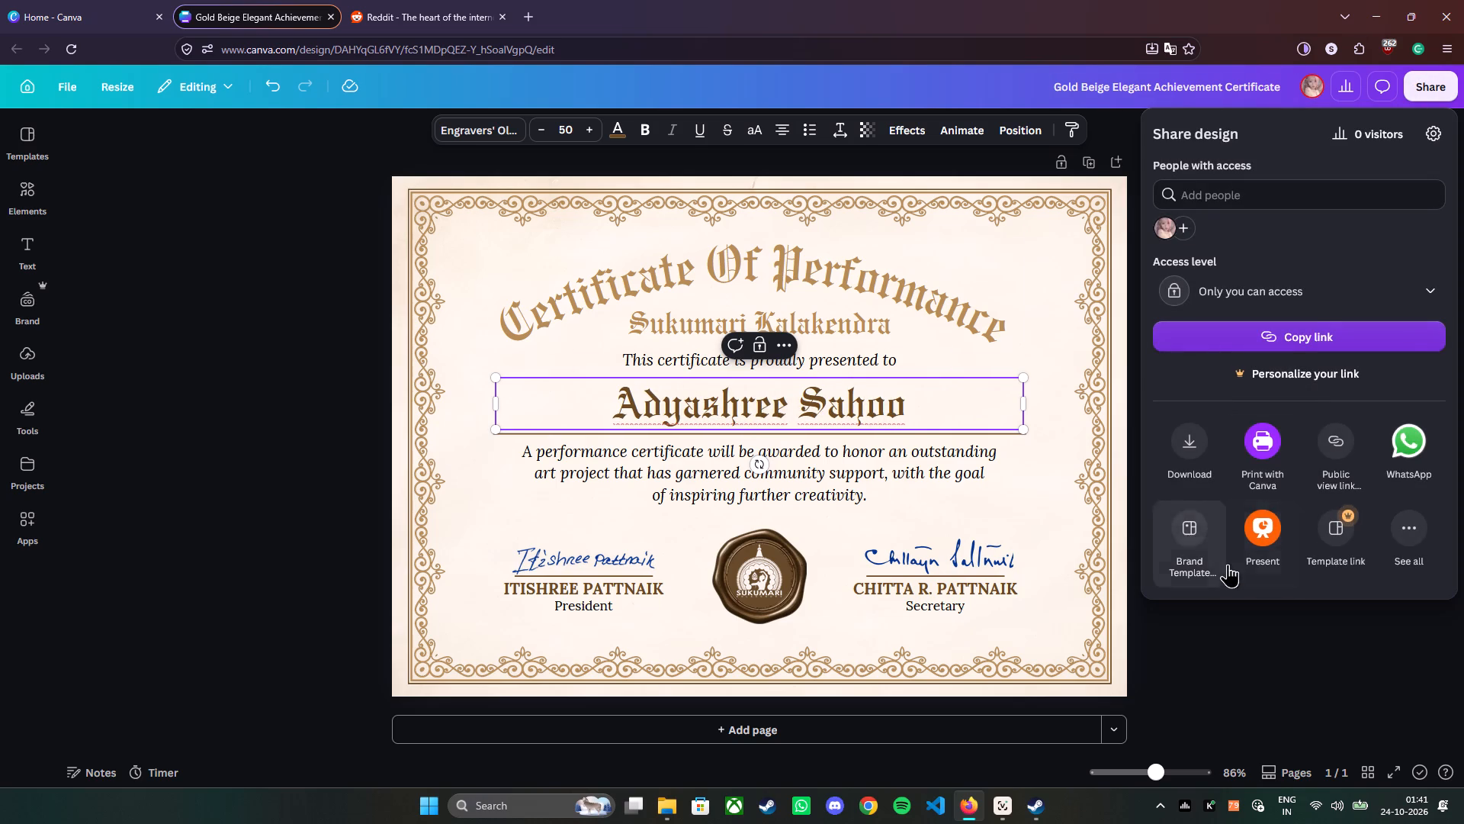
click(1186, 436)
click(1283, 488)
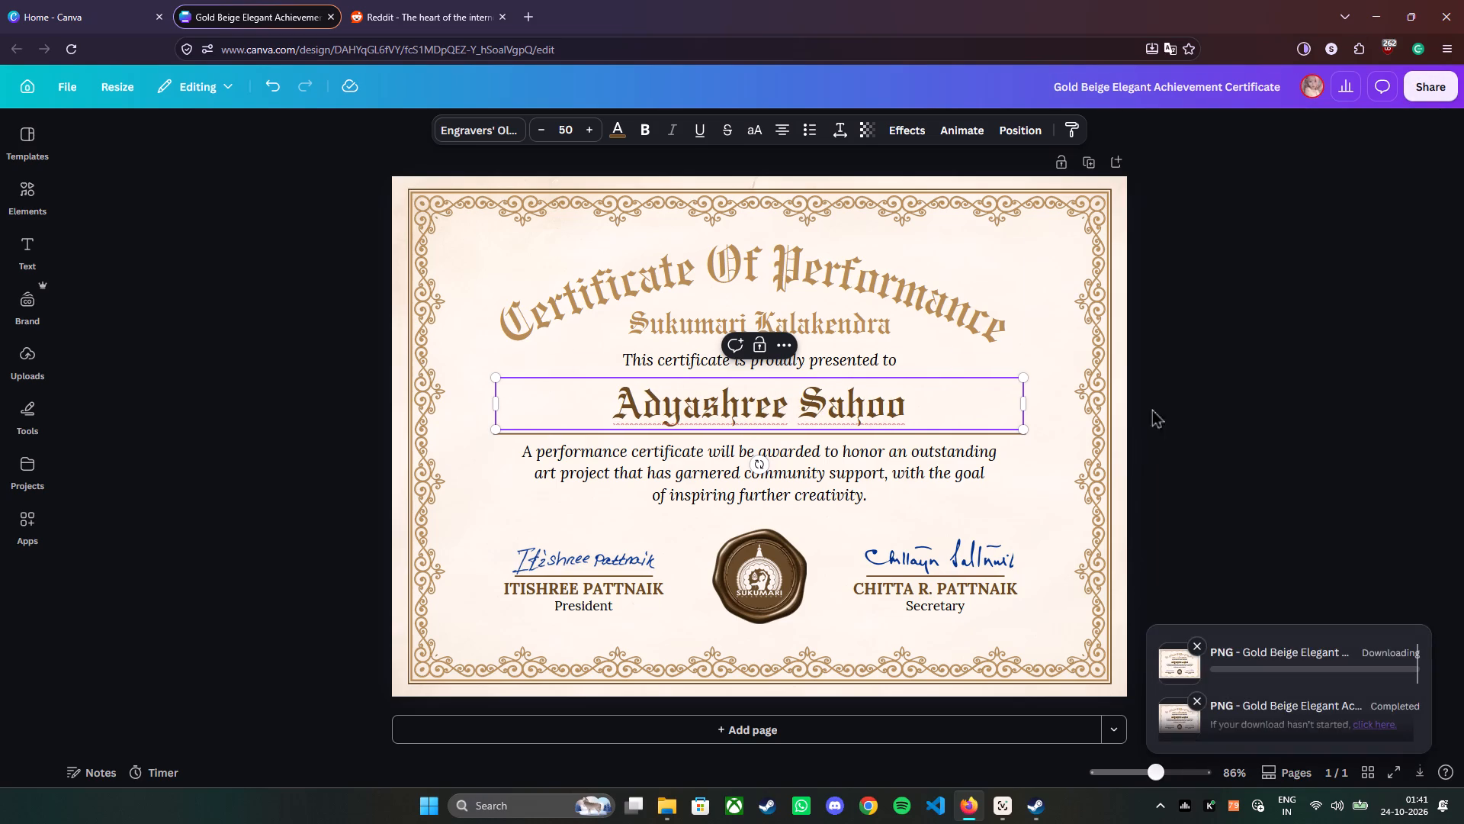
Change the certificate's recipient name to the following recipient's first name and surname.
triple_click(764, 400)
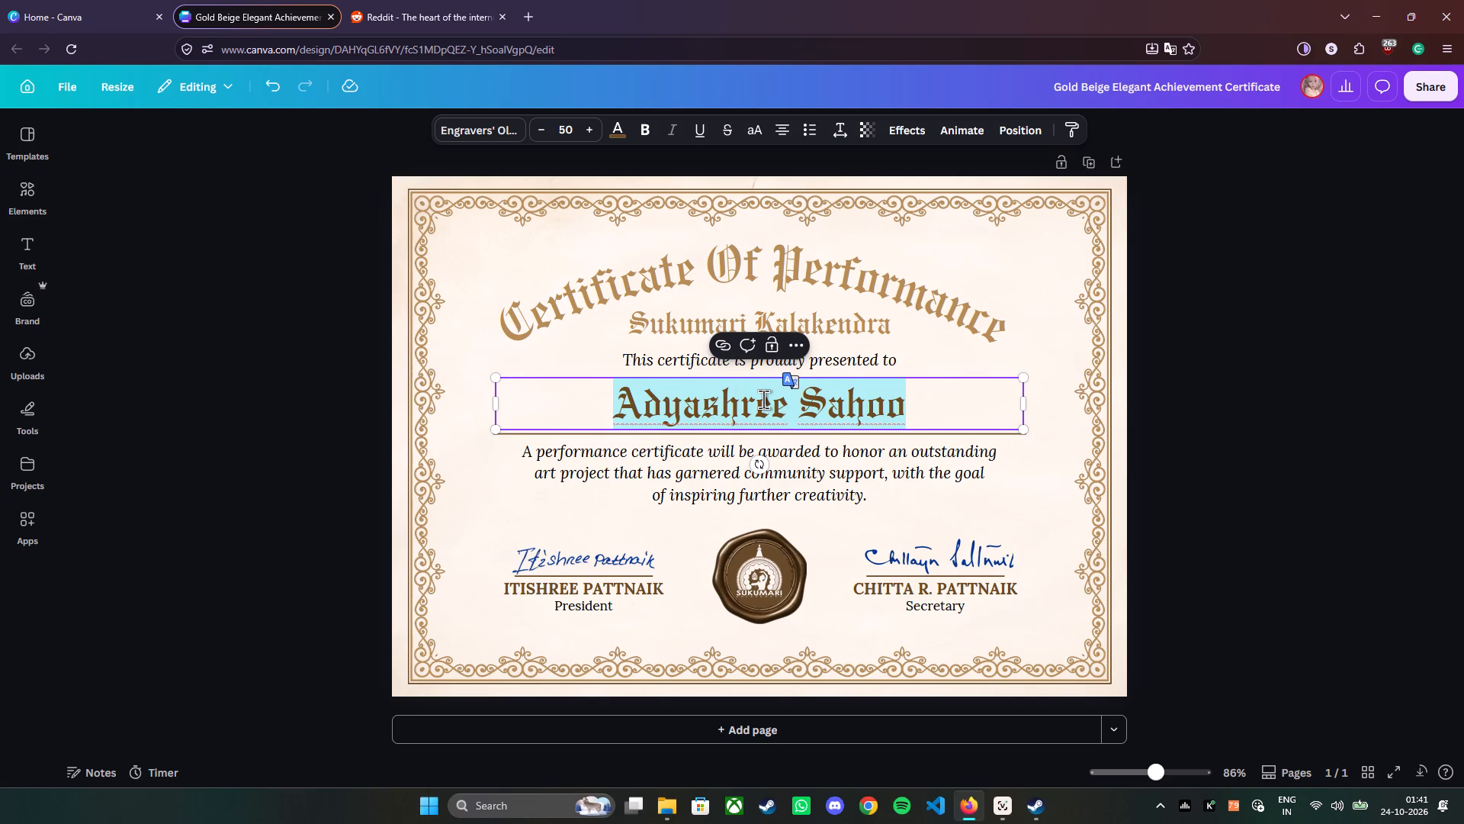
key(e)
key(BackSpace)
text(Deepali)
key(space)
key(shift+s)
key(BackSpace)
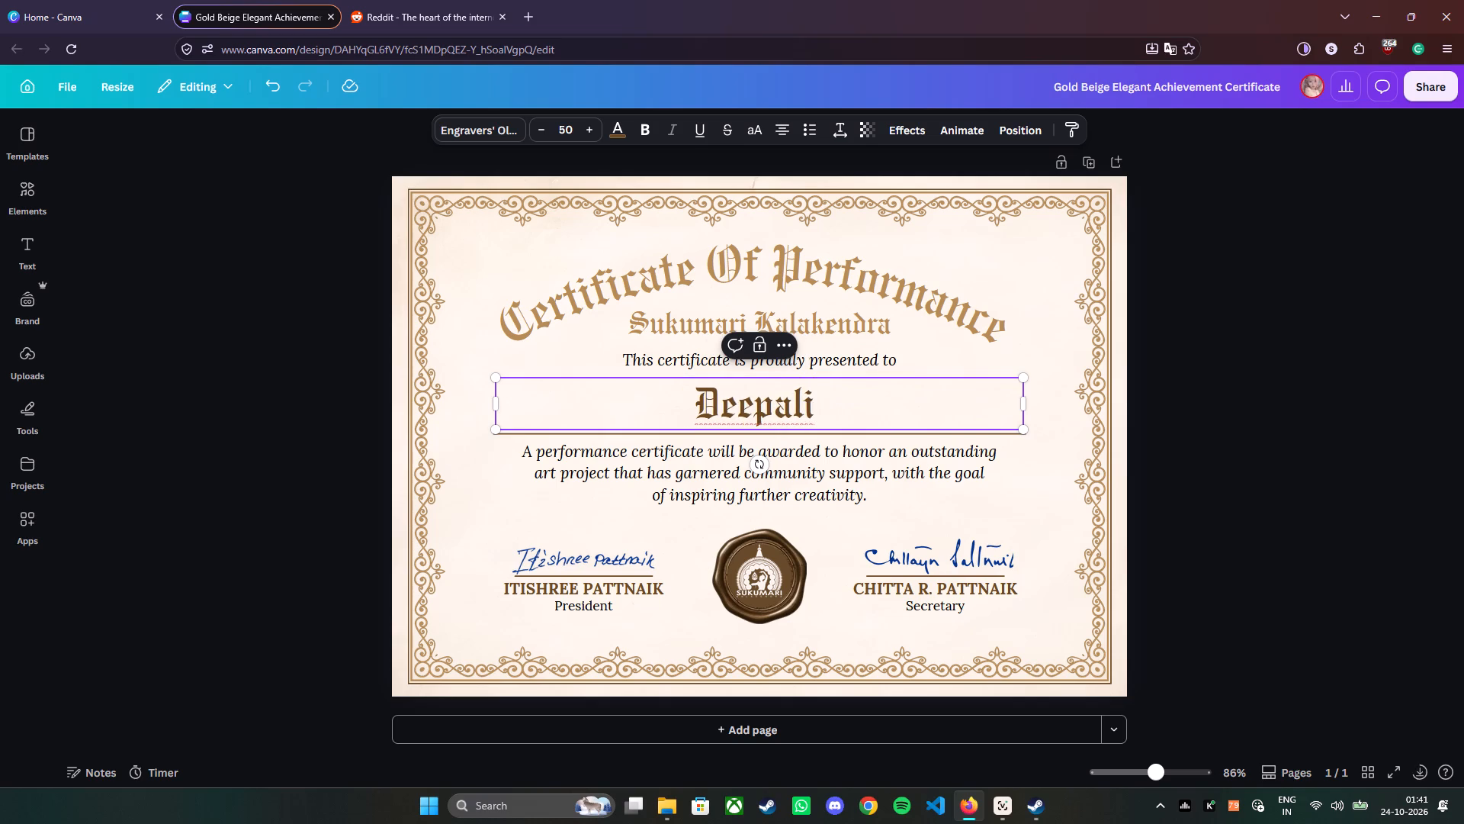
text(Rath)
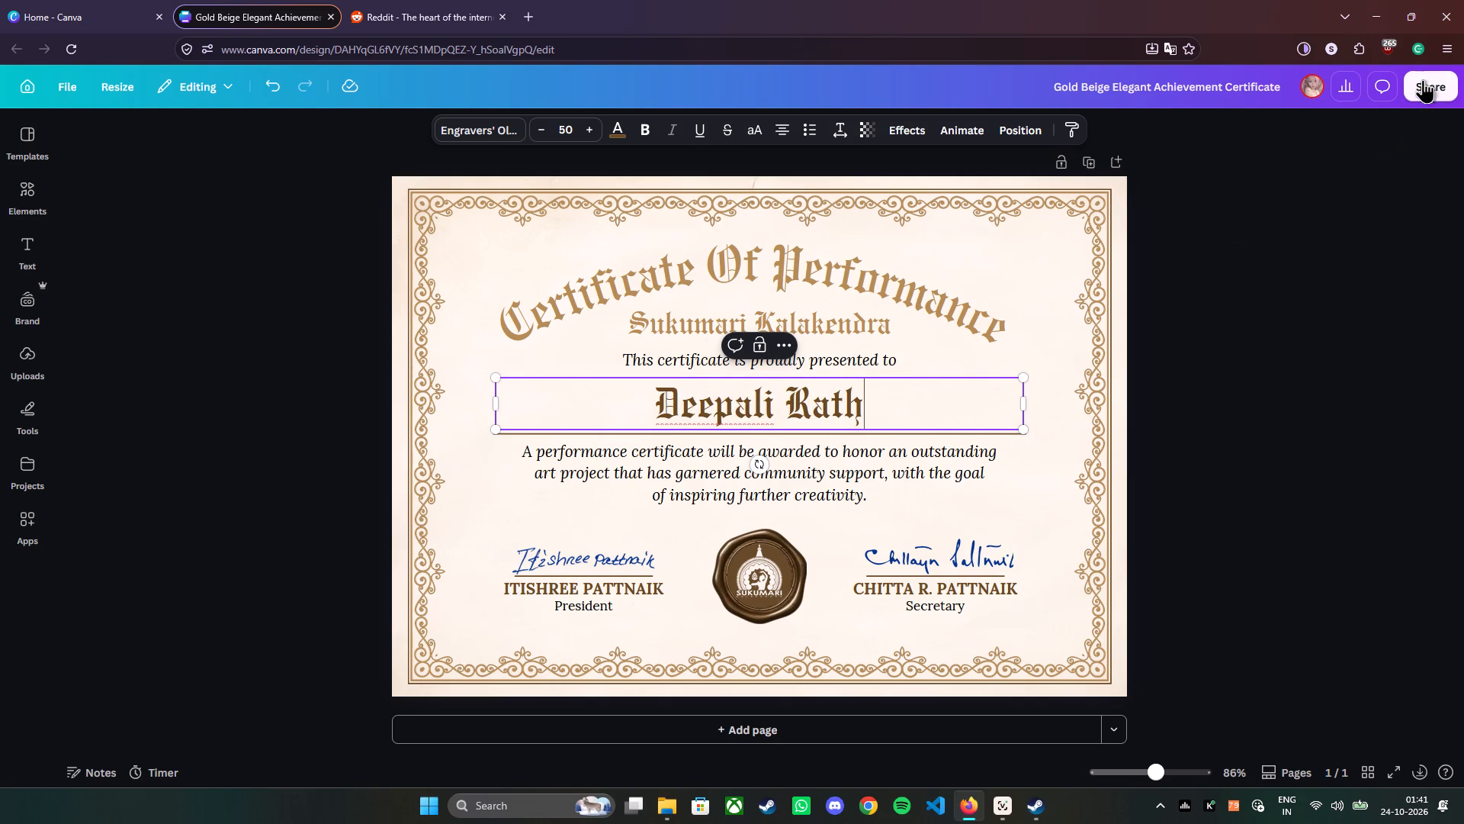
Download the certificate with the new recipient name as a high-quality PNG at 3.125 size.
click(1423, 79)
click(1192, 454)
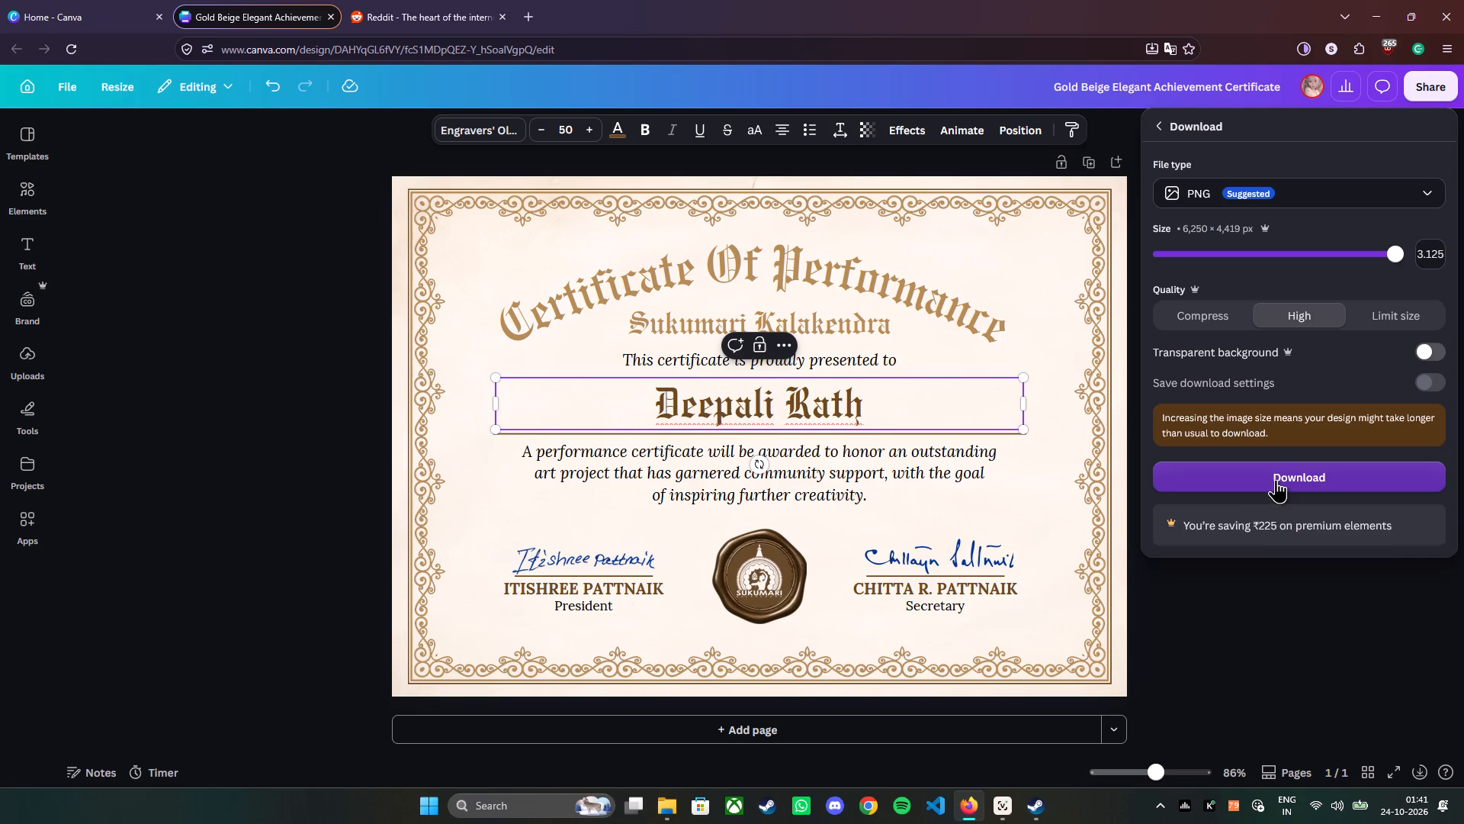
click(1276, 479)
Replace the recipient name on the certificate with the next recipient's full name.
triple_click(823, 405)
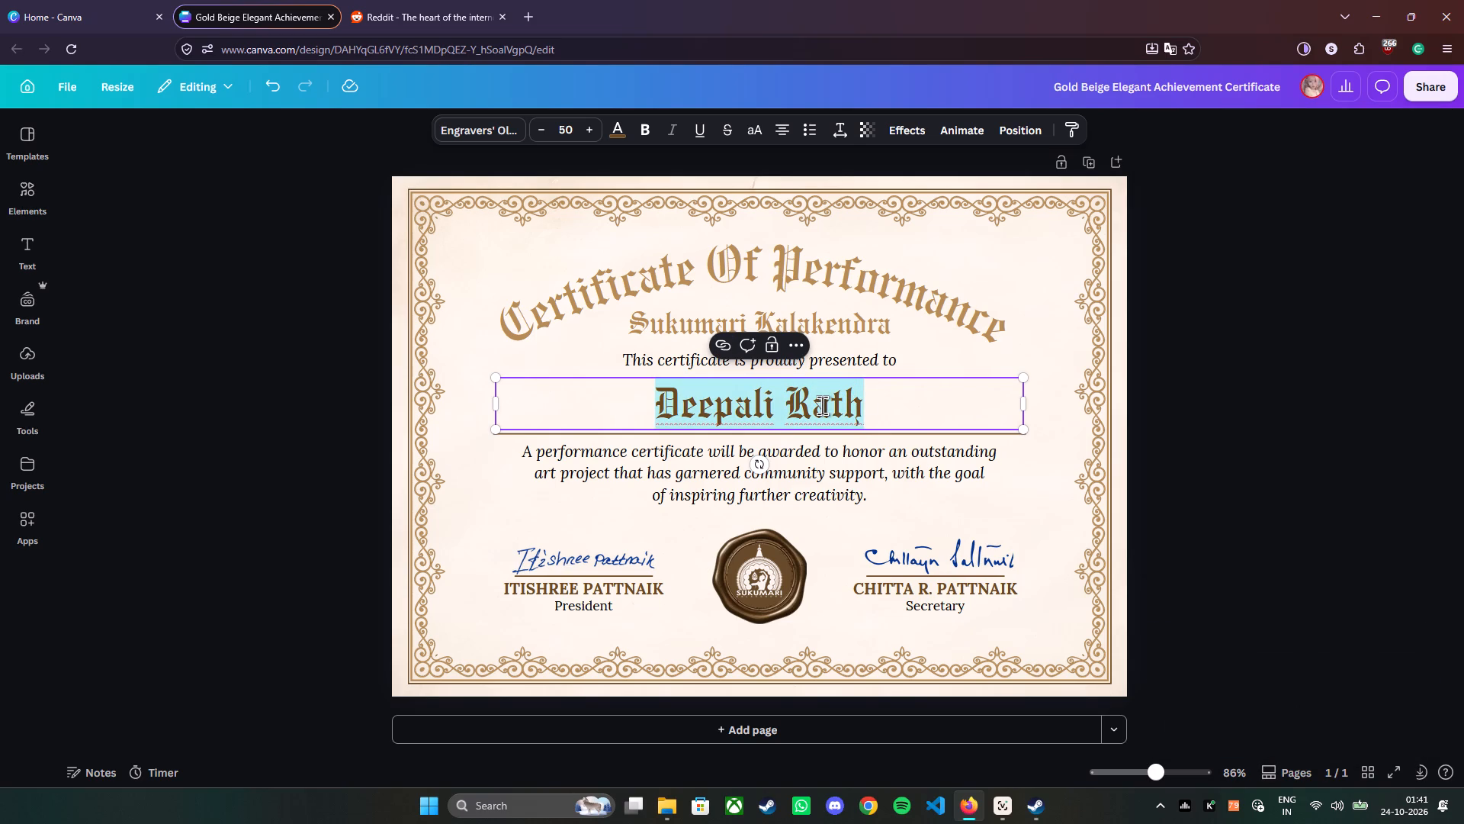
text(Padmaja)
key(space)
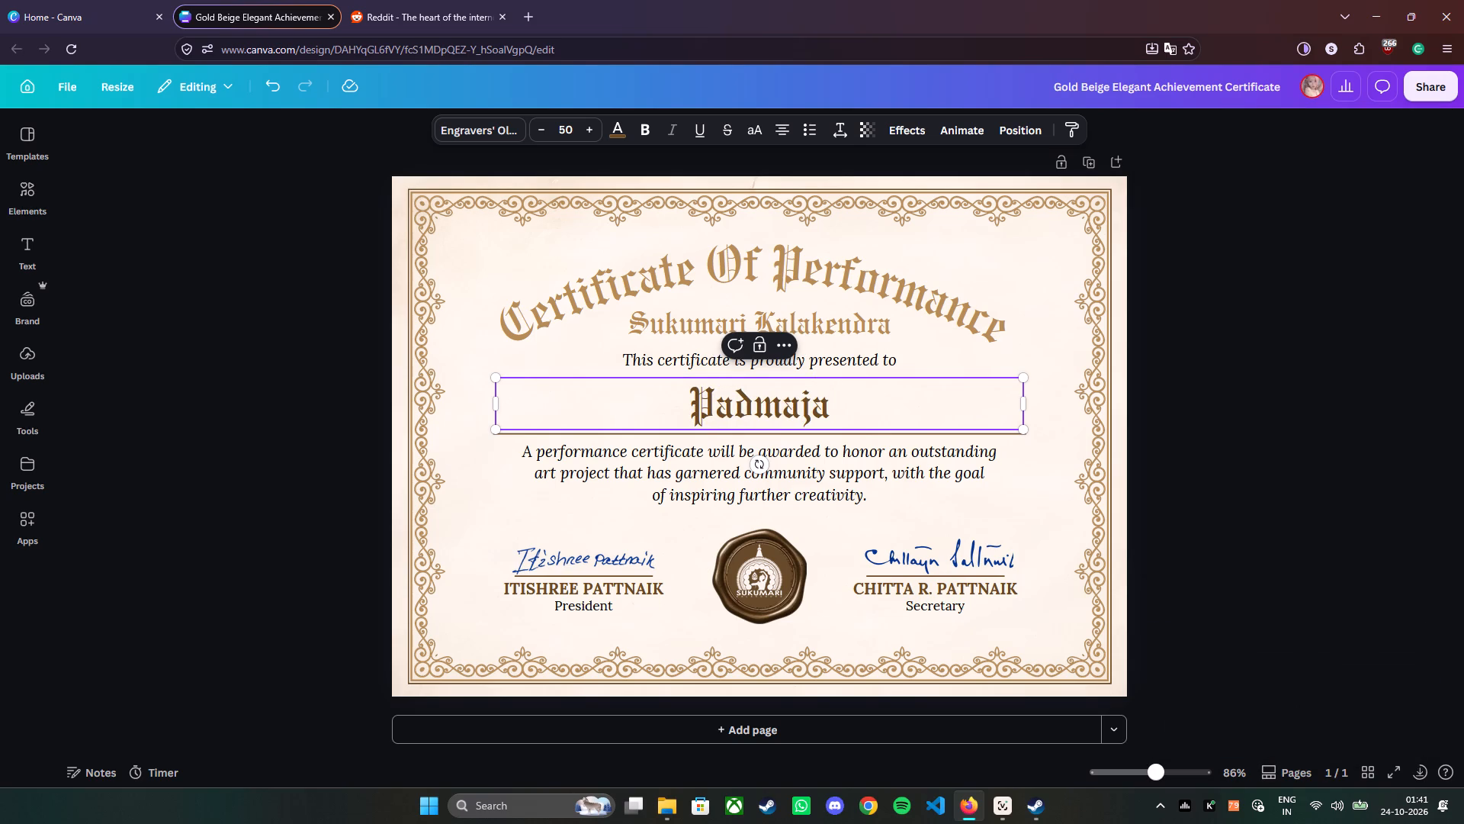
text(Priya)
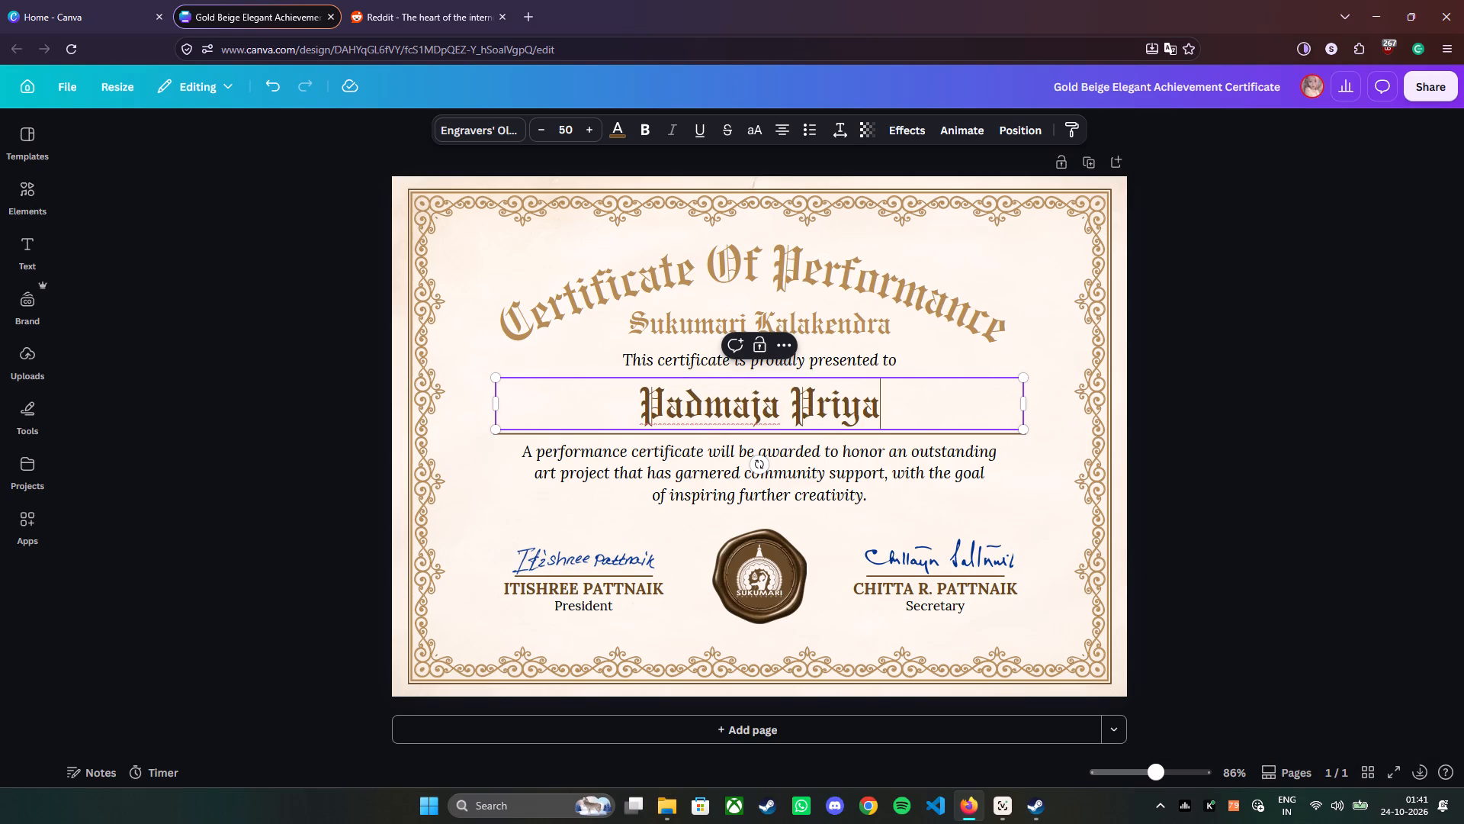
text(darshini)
Download this certificate as a PNG at 3.125 size with high quality.
click(1429, 86)
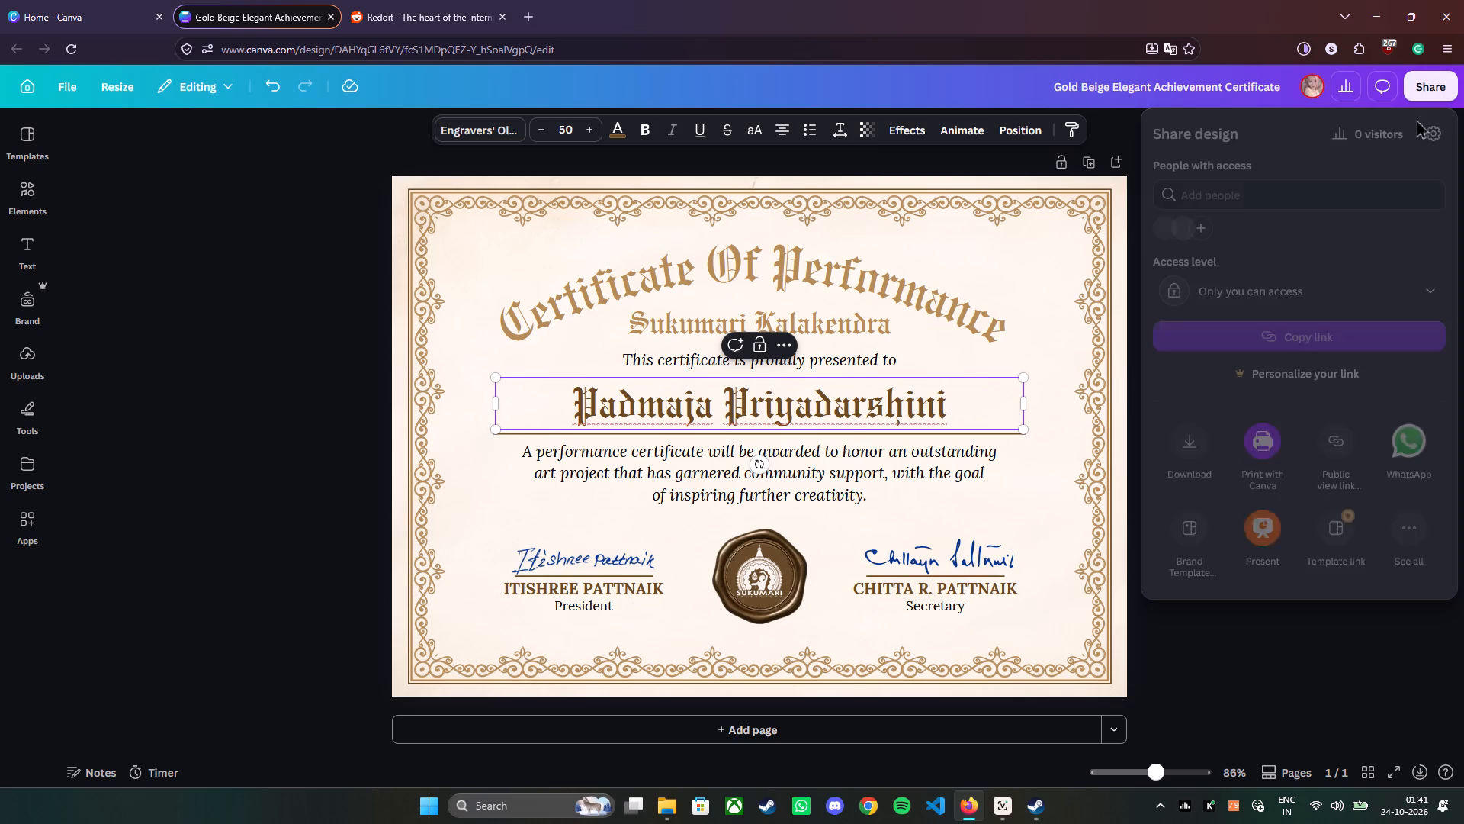
click(1180, 474)
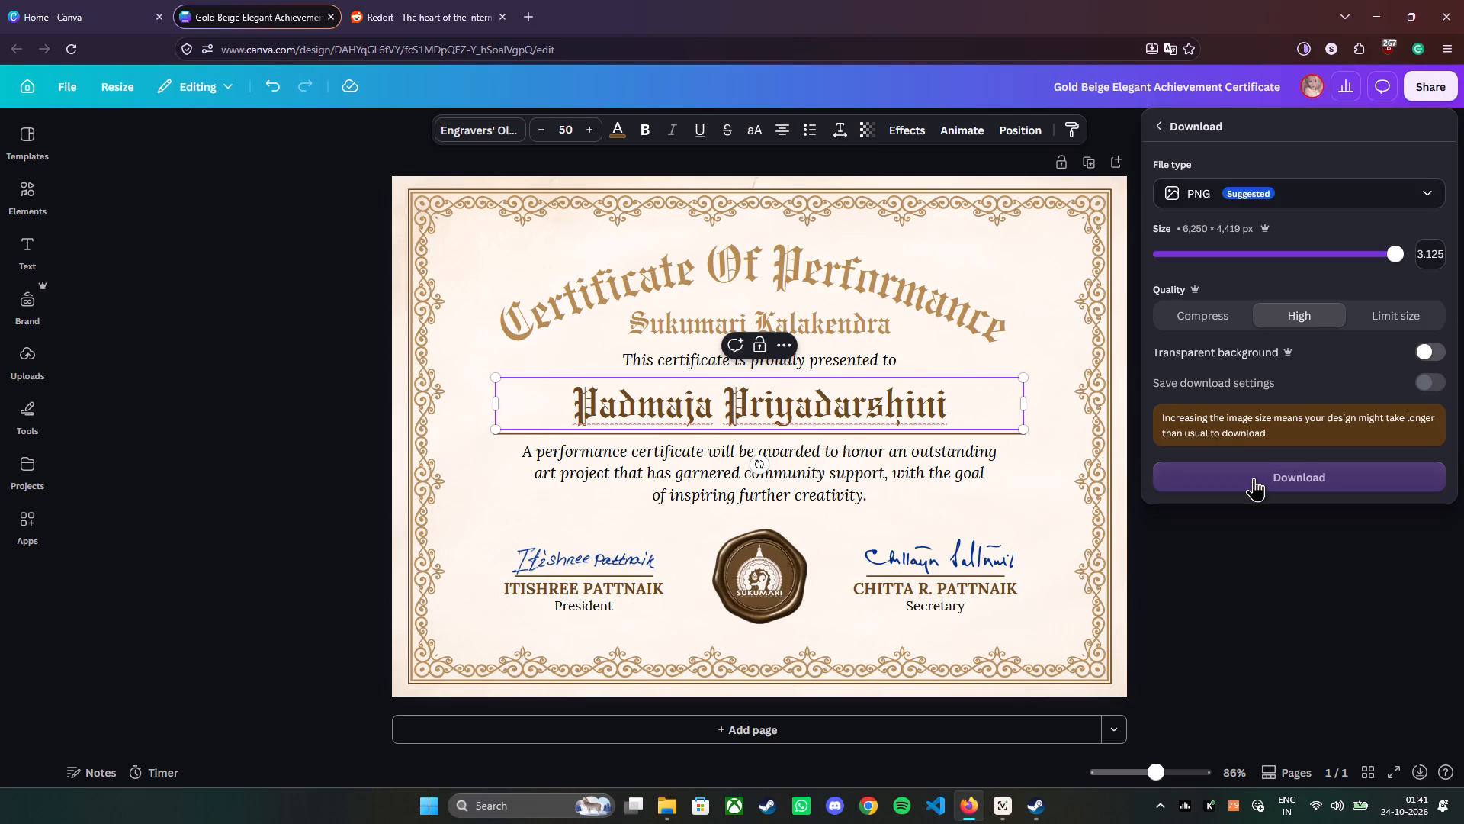
click(1254, 478)
Replace the entire recipient name on the certificate with the next recipient's first name and surname.
triple_click(828, 400)
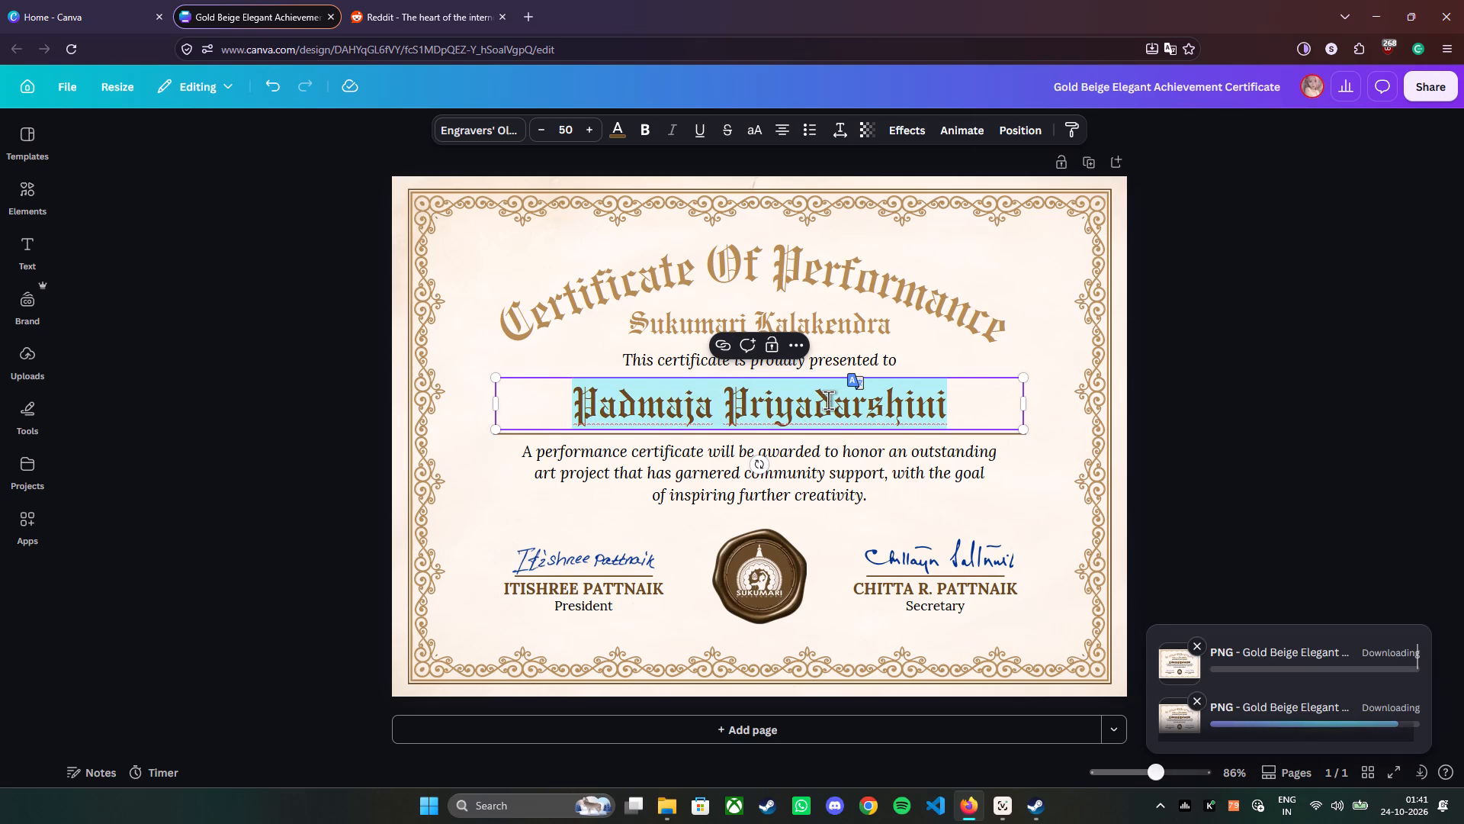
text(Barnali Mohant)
triple_click(781, 395)
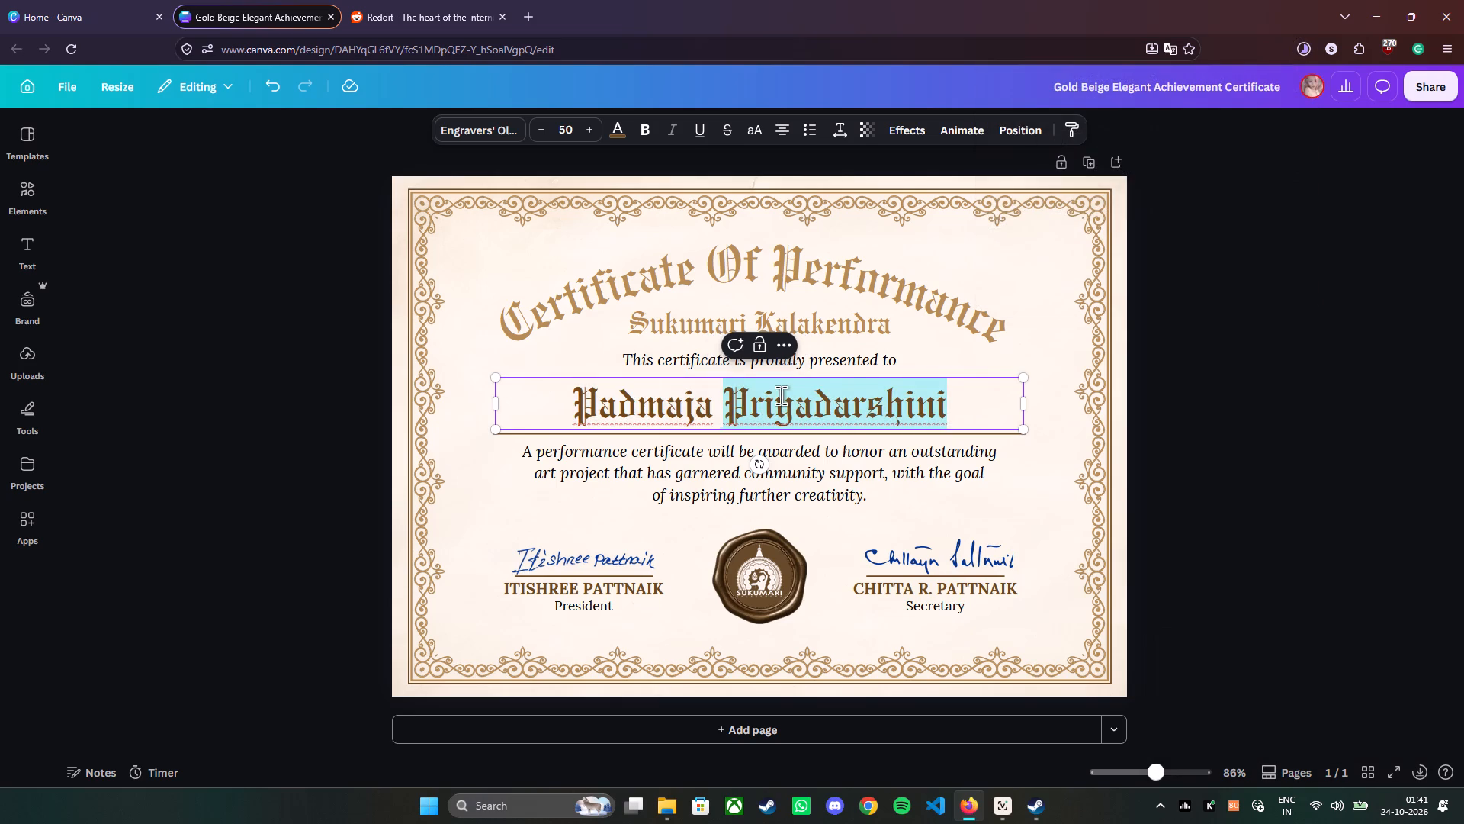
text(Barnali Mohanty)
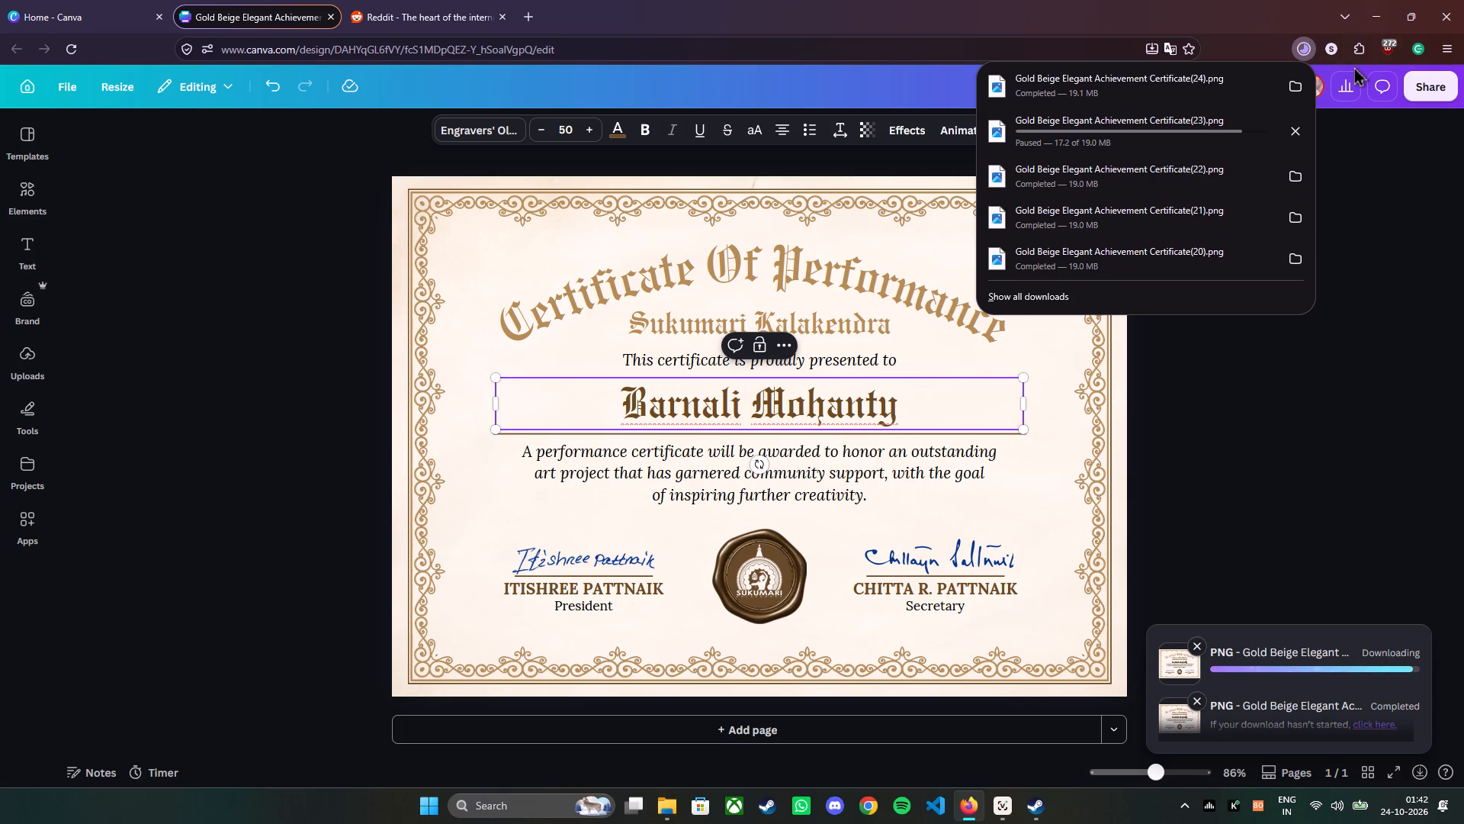
click(1271, 347)
Download the updated certificate as a high-quality PNG at 3.125 size.
click(1442, 72)
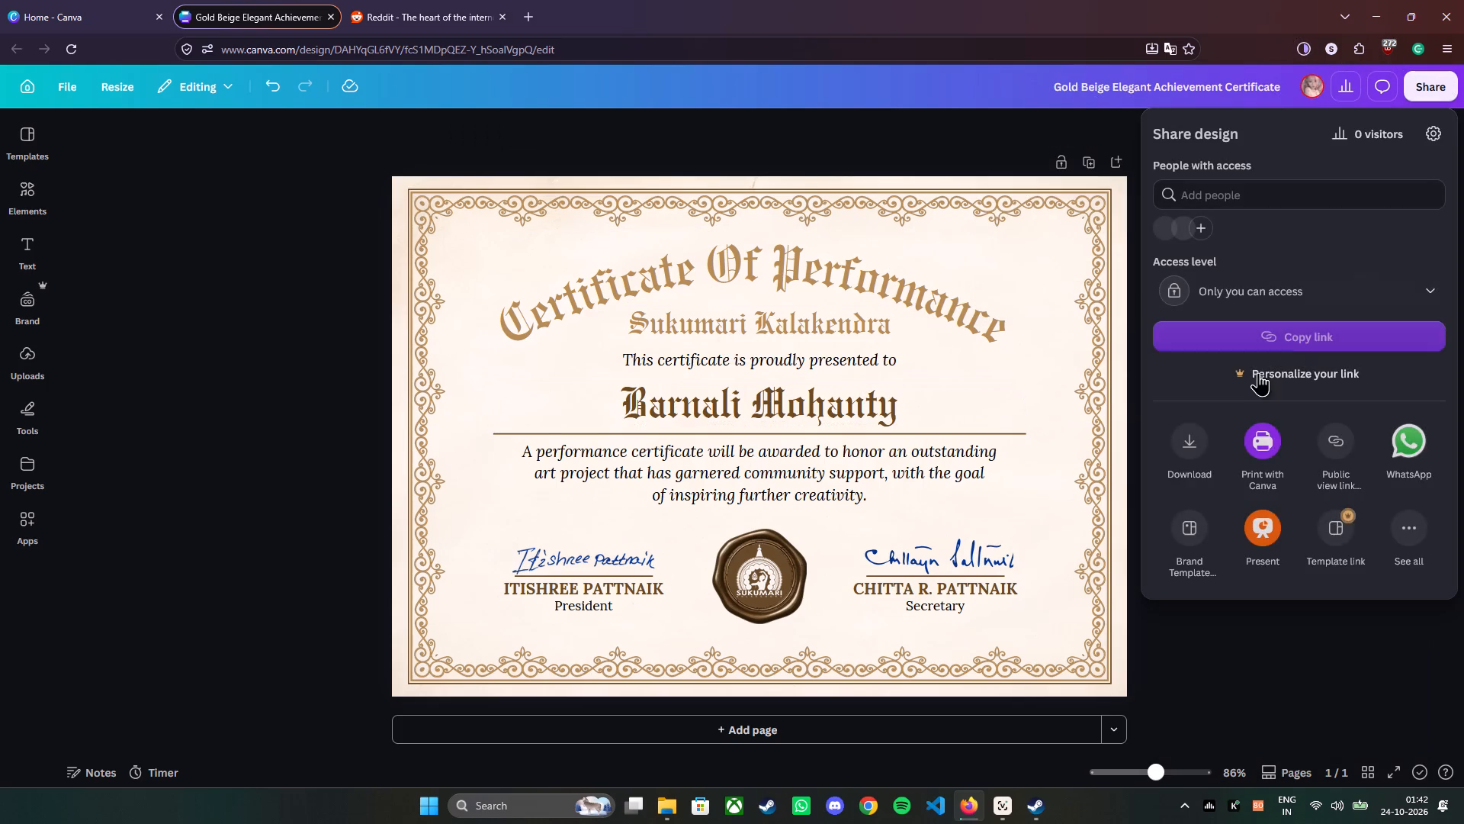
click(1178, 440)
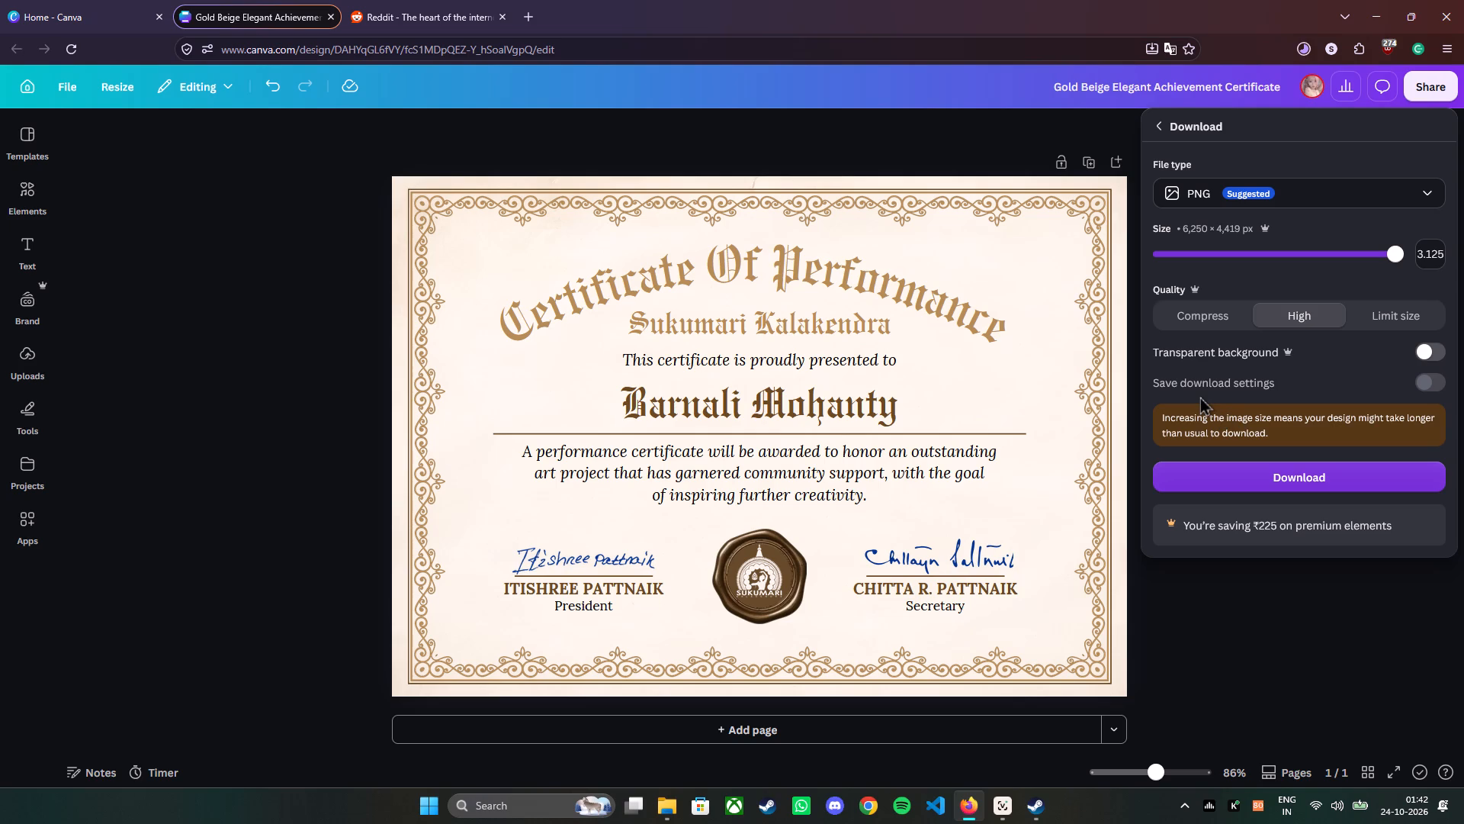
click(1273, 465)
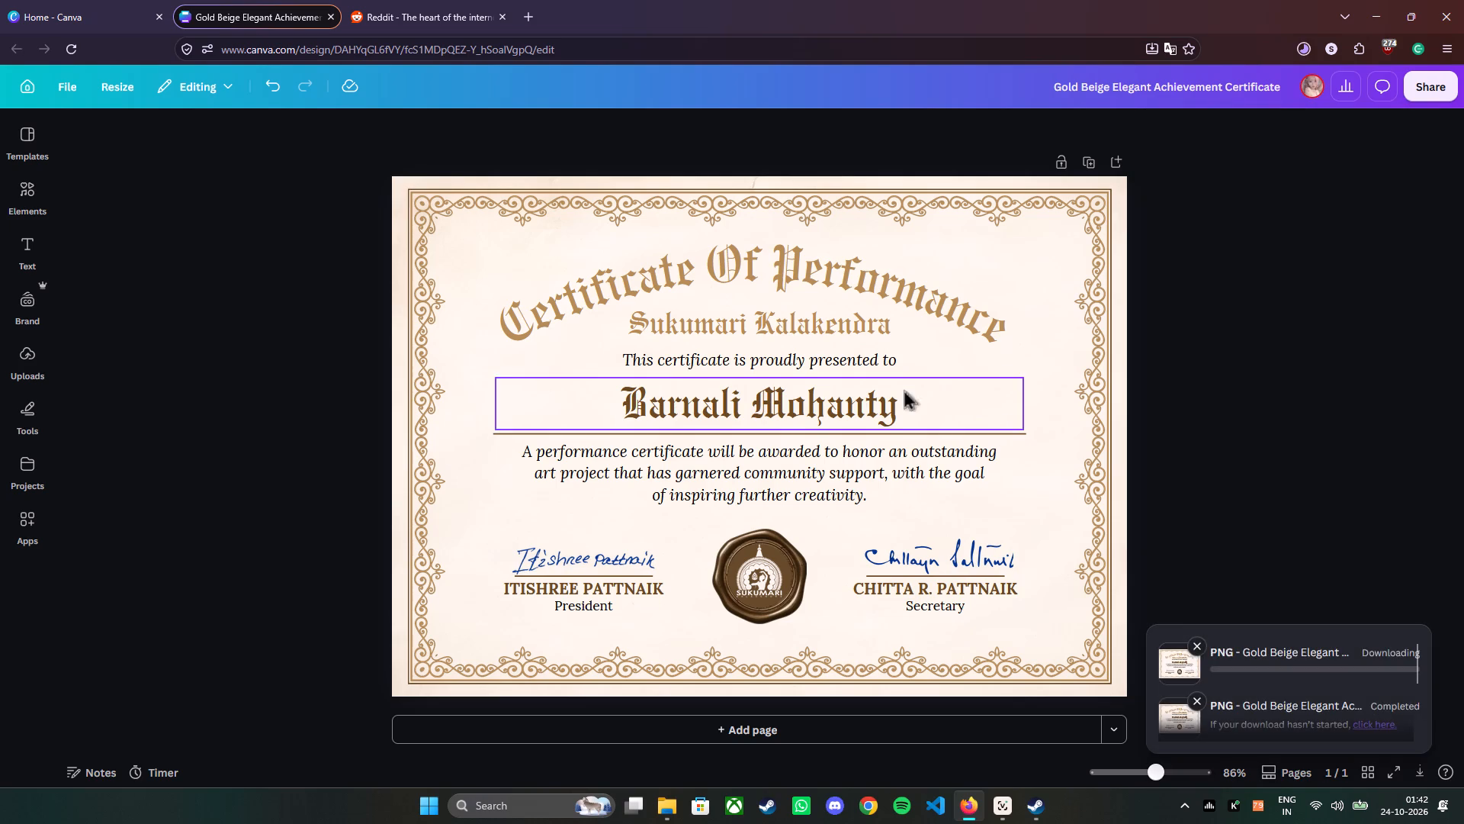
Change the recipient name on the certificate to the next recipient's first name and surname.
double_click(846, 381)
triple_click(850, 398)
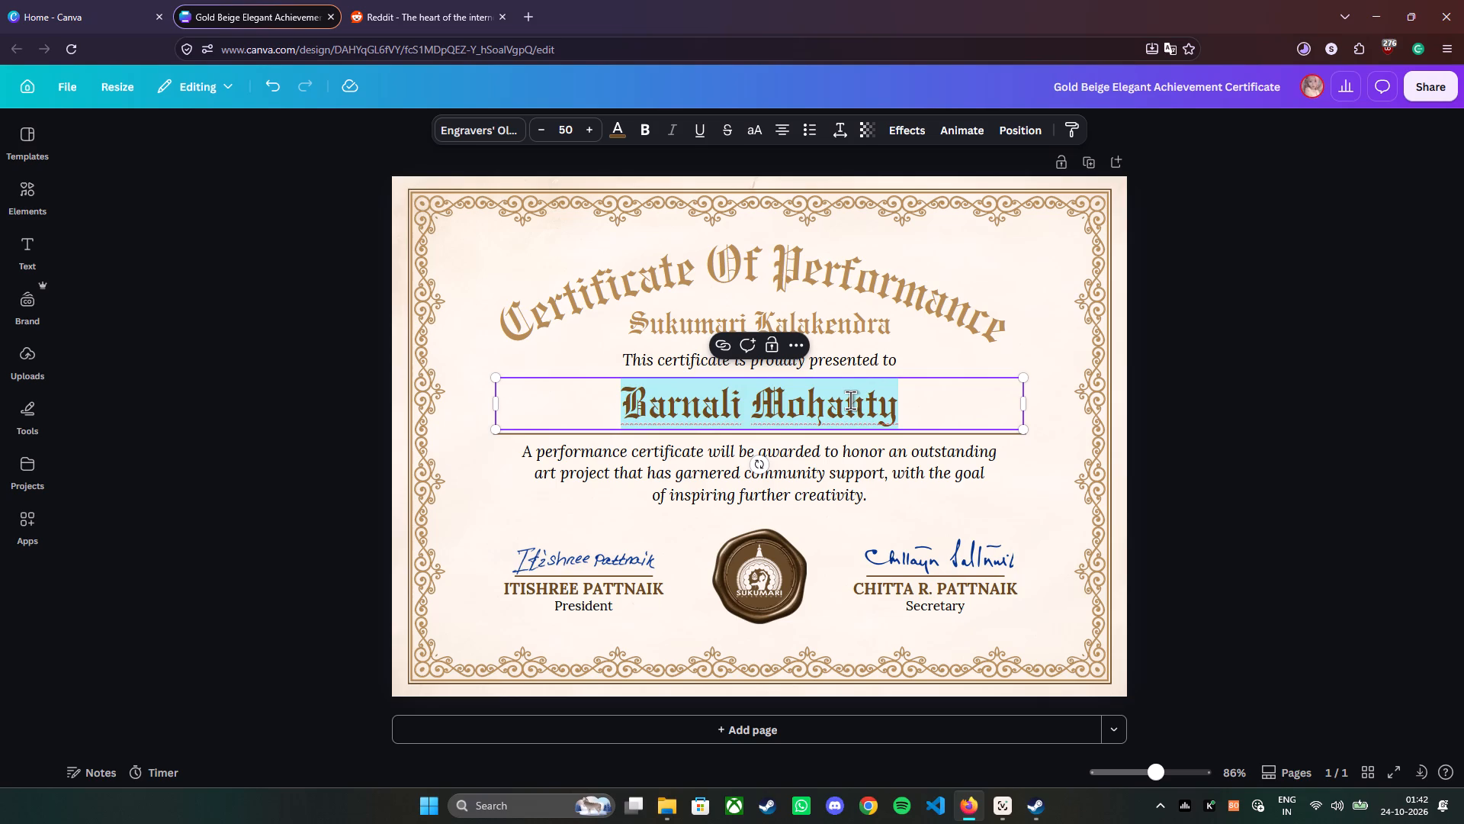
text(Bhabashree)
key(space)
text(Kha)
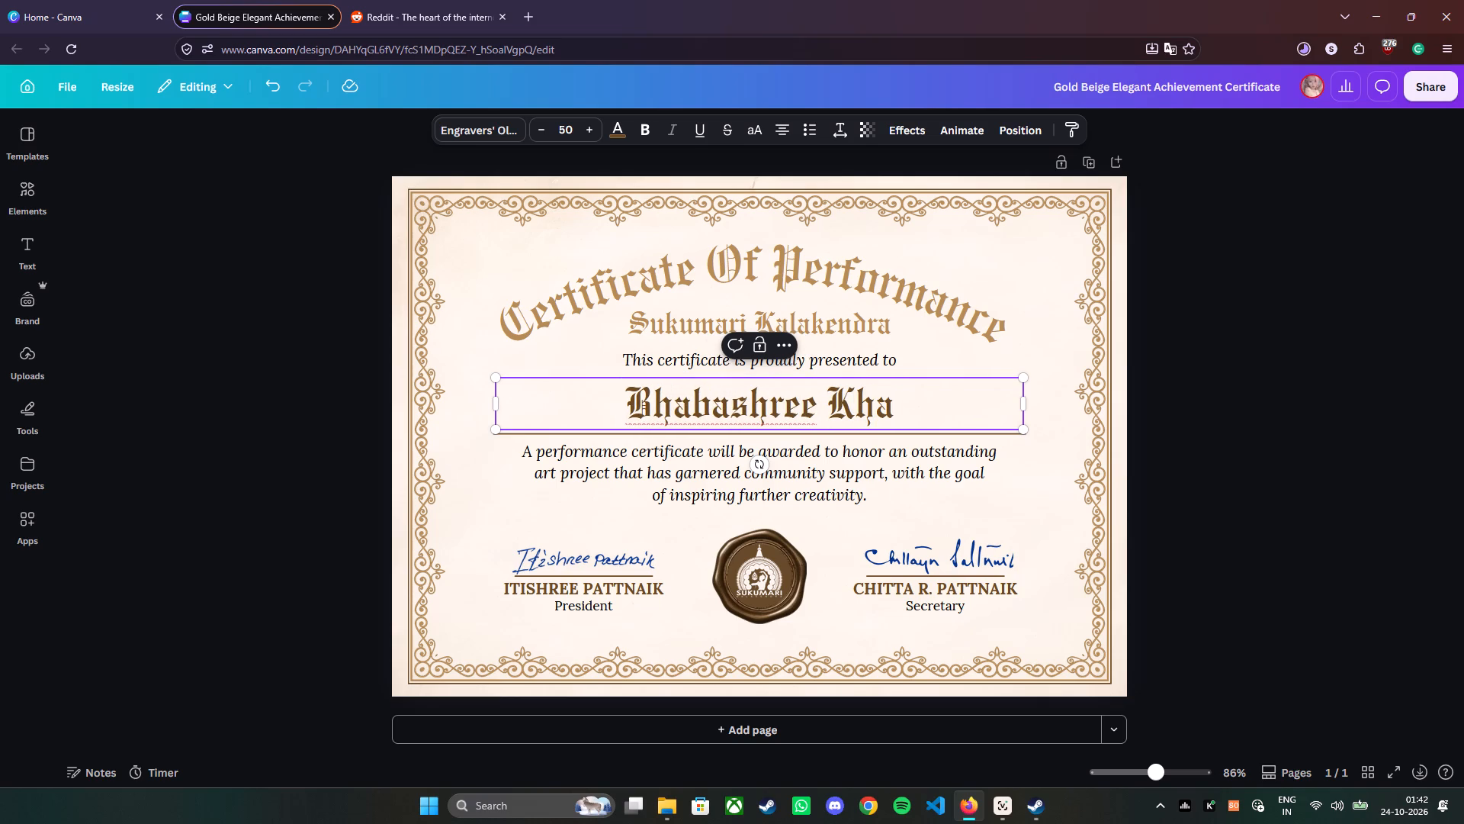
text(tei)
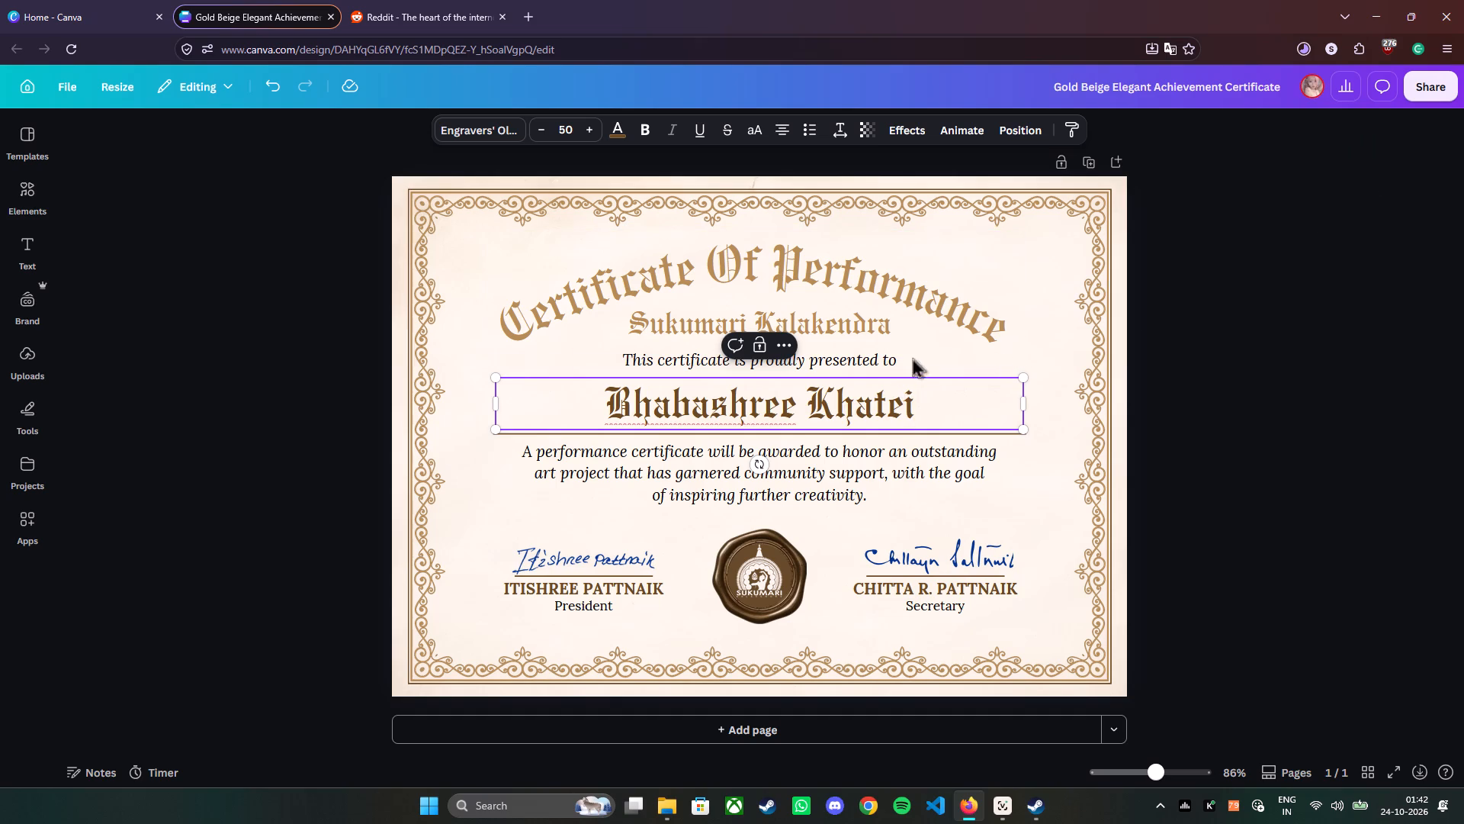
Download this recipient's certificate as a high-quality PNG at 3.125 size.
click(1427, 89)
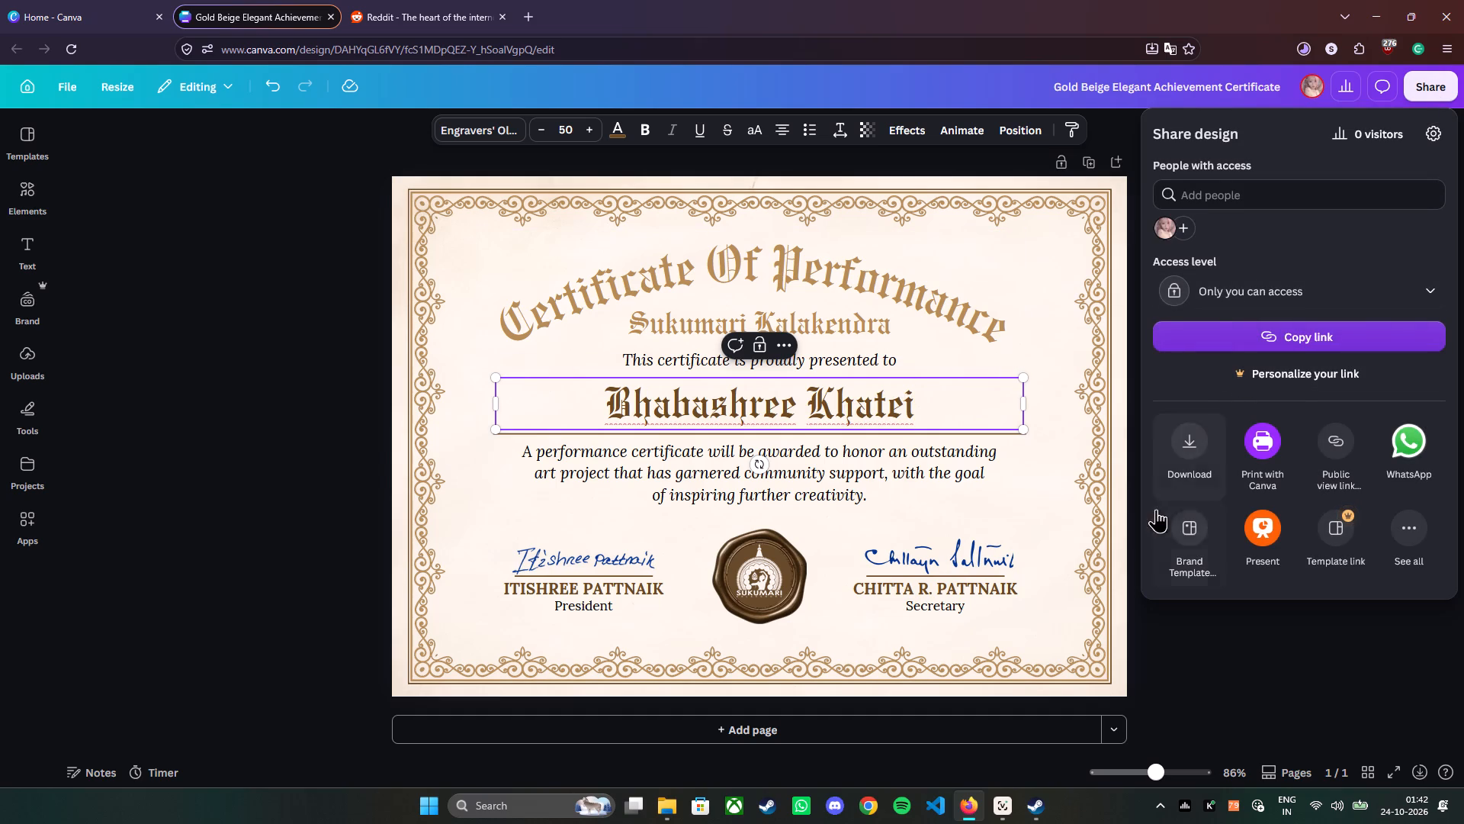
click(1183, 449)
click(1267, 484)
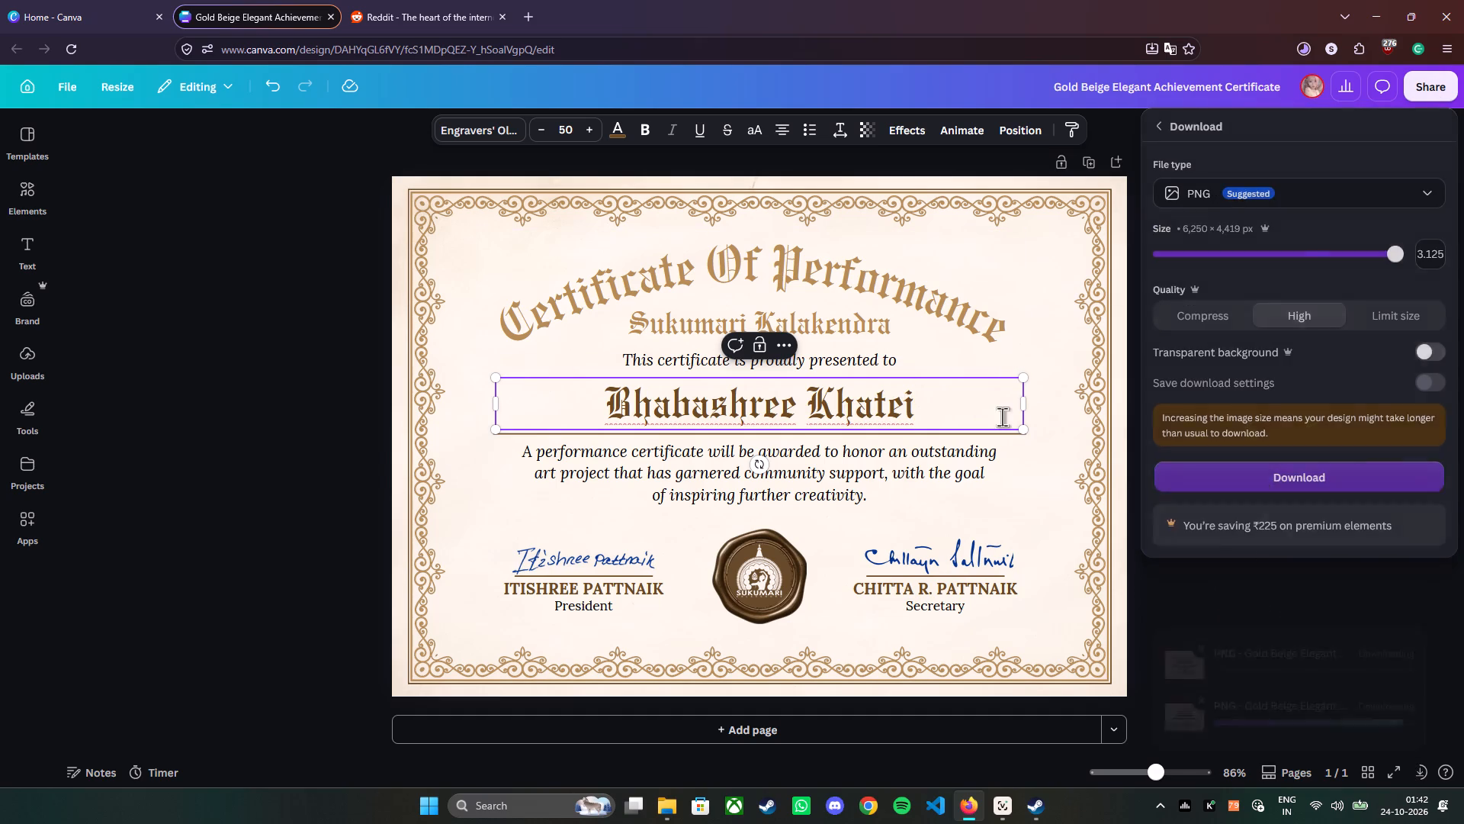
Replace the certificate's recipient name with the next recipient's complete first name and surname.
triple_click(730, 405)
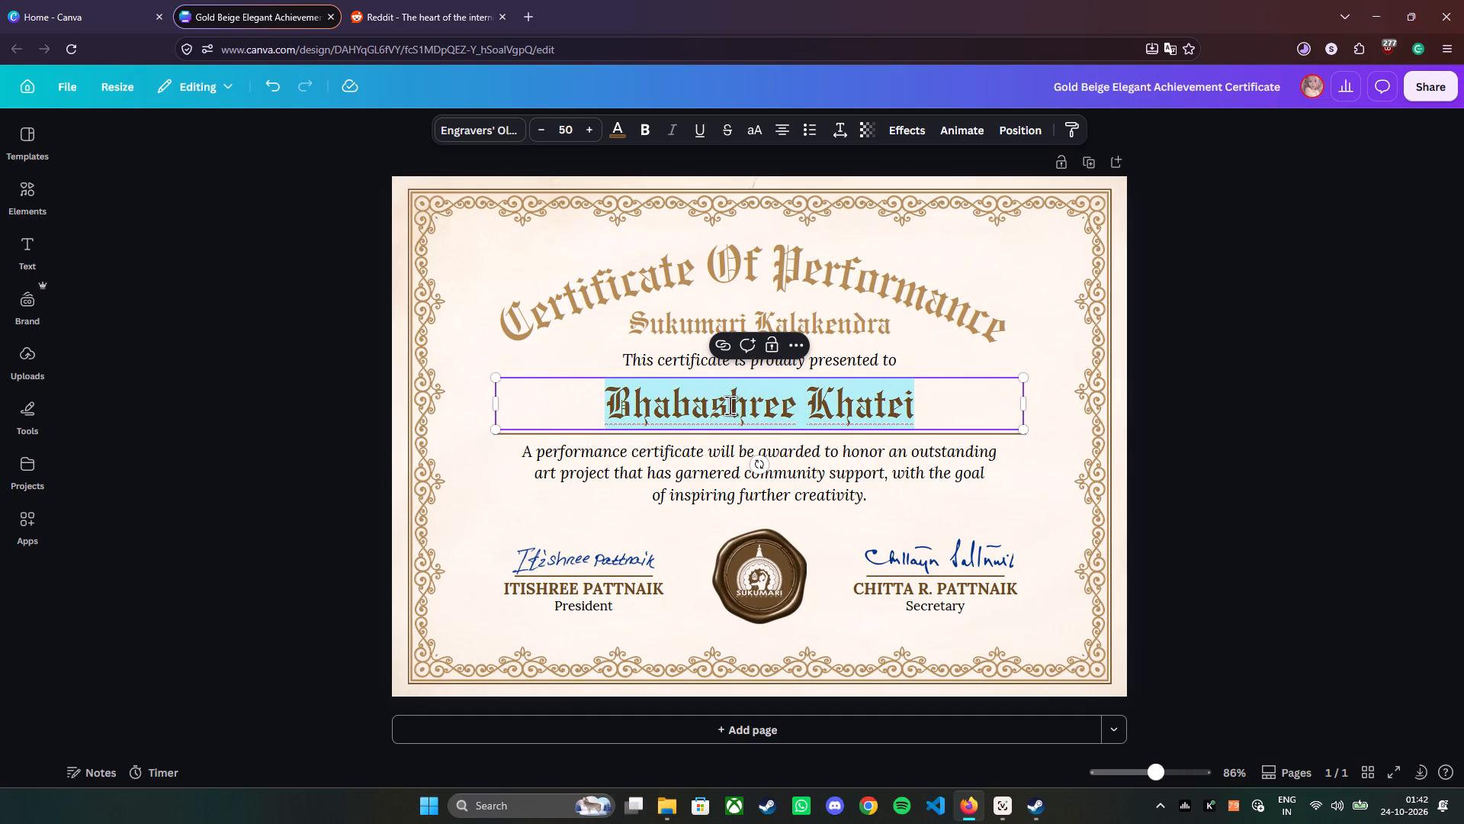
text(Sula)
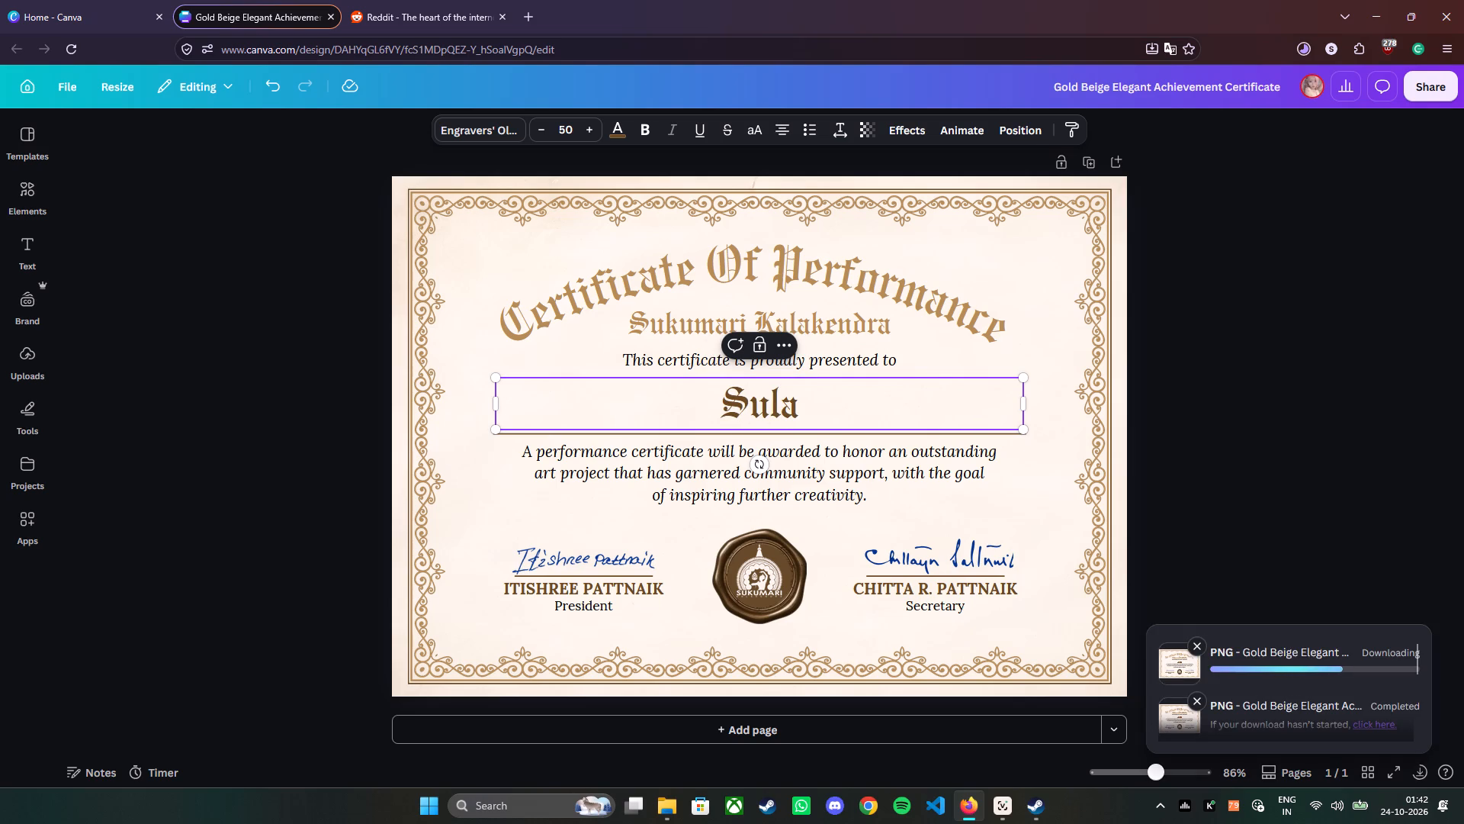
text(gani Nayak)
click(820, 411)
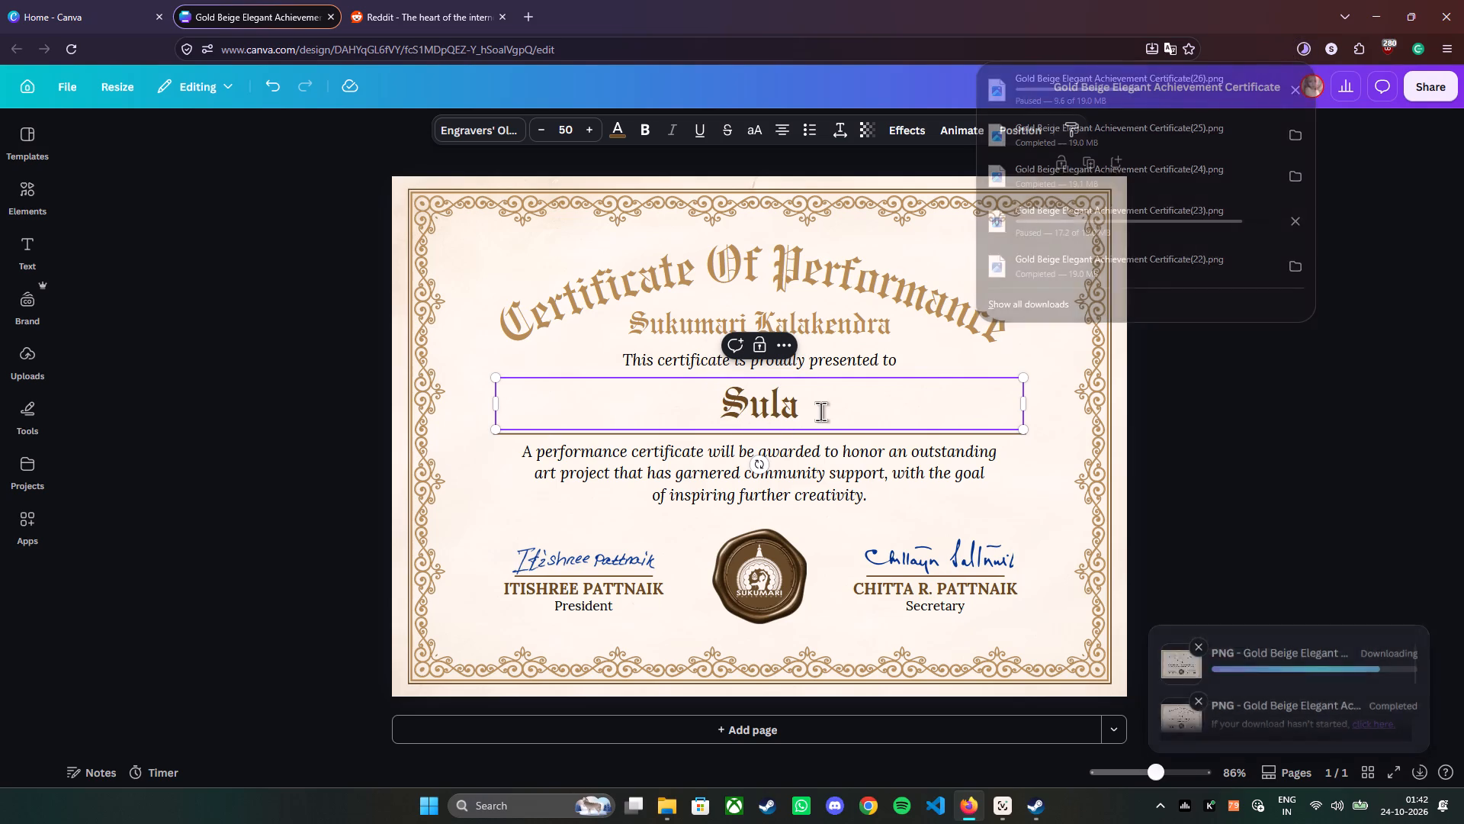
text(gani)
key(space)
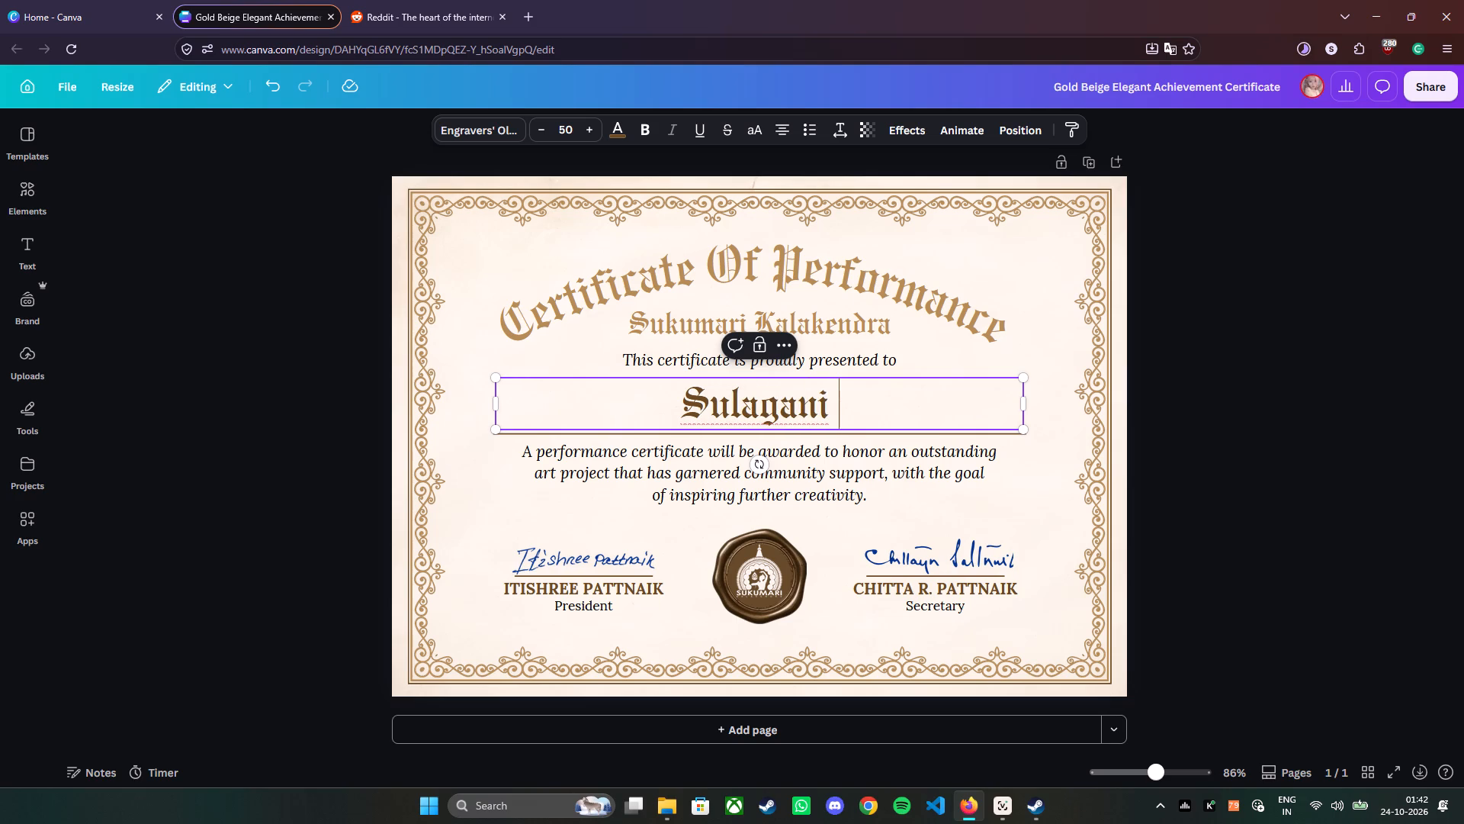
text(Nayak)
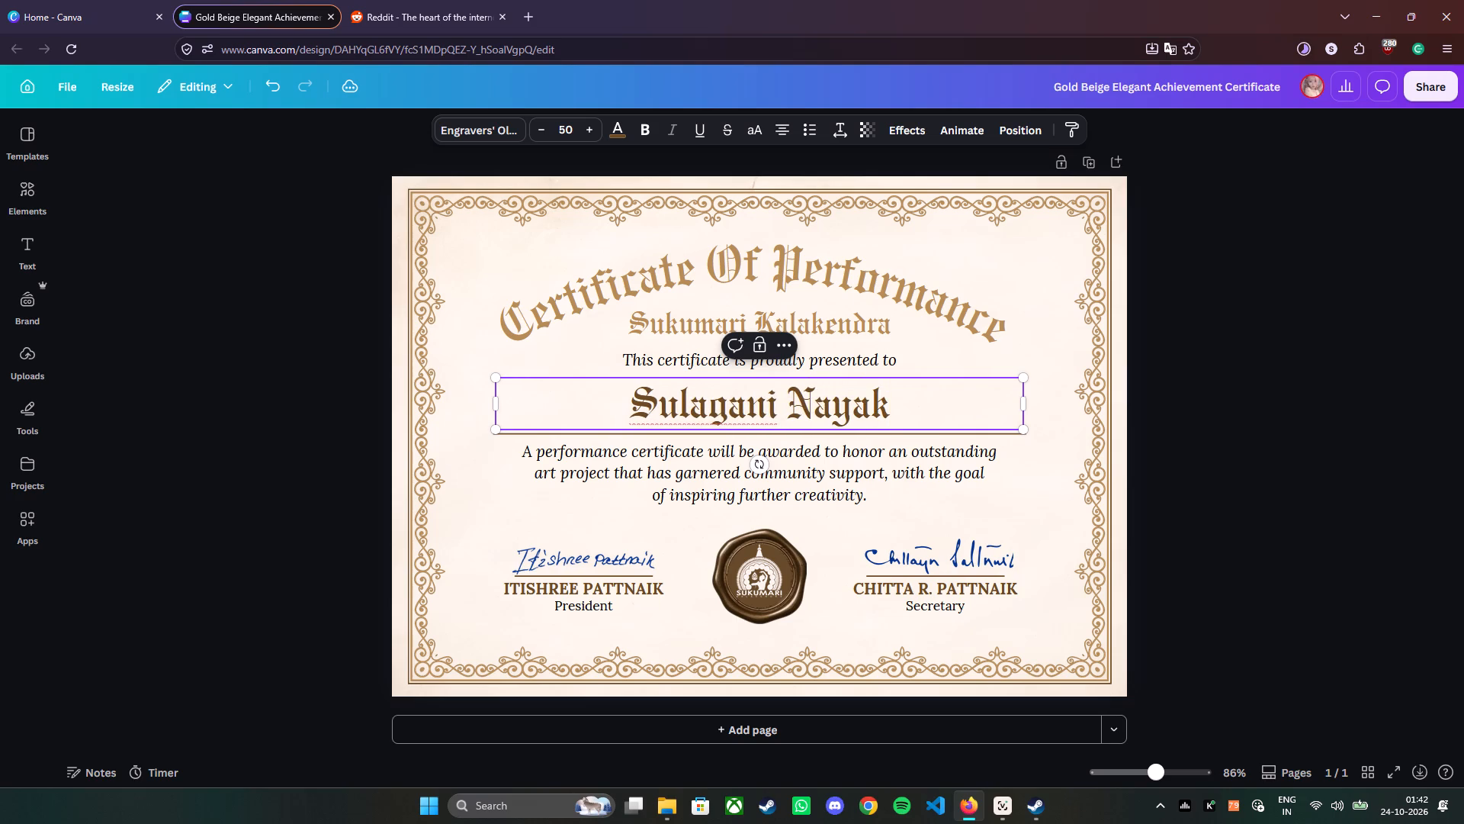
Download the certificate for this recipient as a high-quality PNG at 3.125 size.
click(1448, 85)
click(1192, 443)
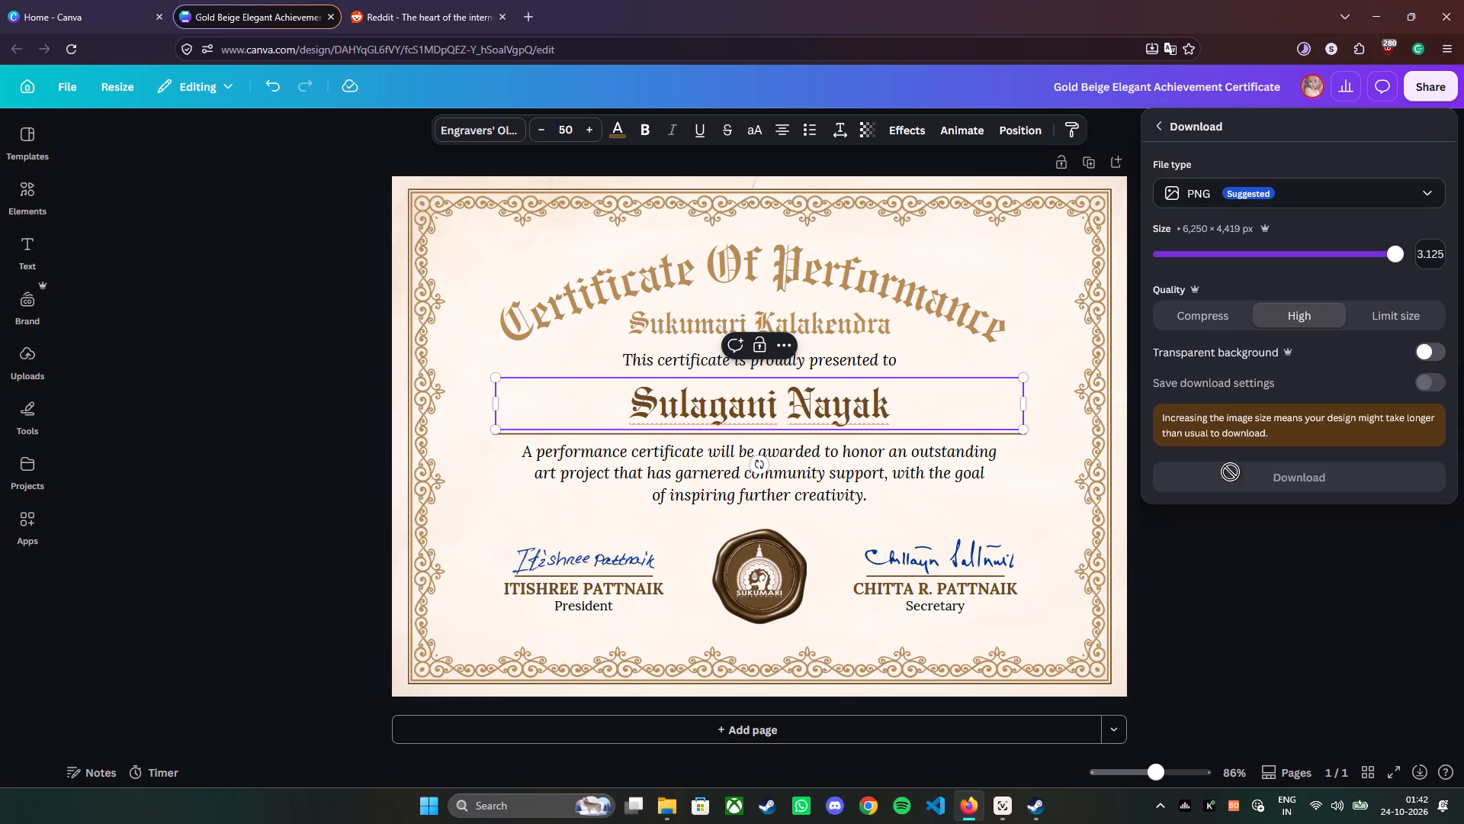
click(1257, 483)
Replace the recipient name on the certificate with the next recipient's first name and surname.
triple_click(775, 412)
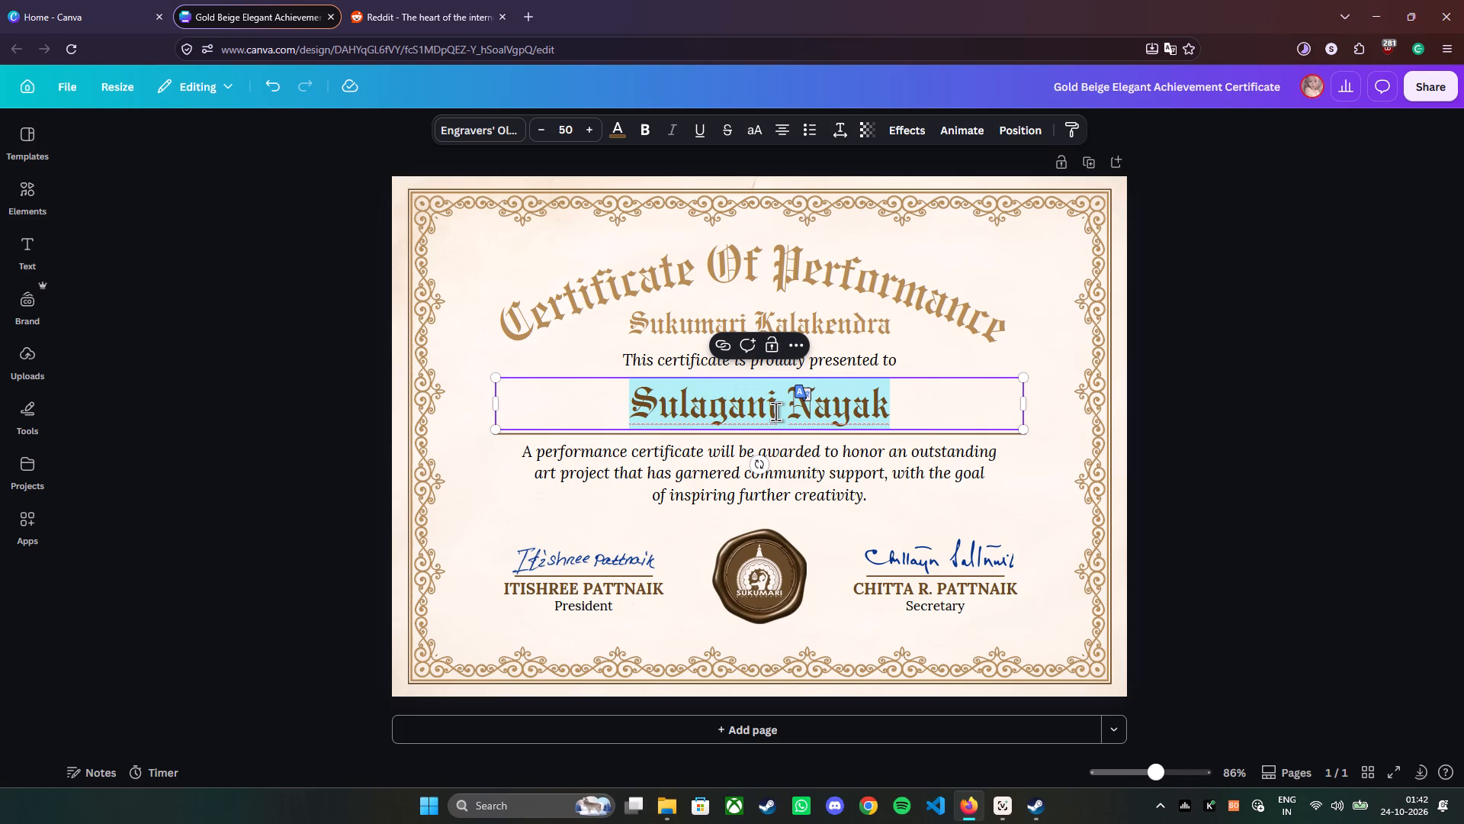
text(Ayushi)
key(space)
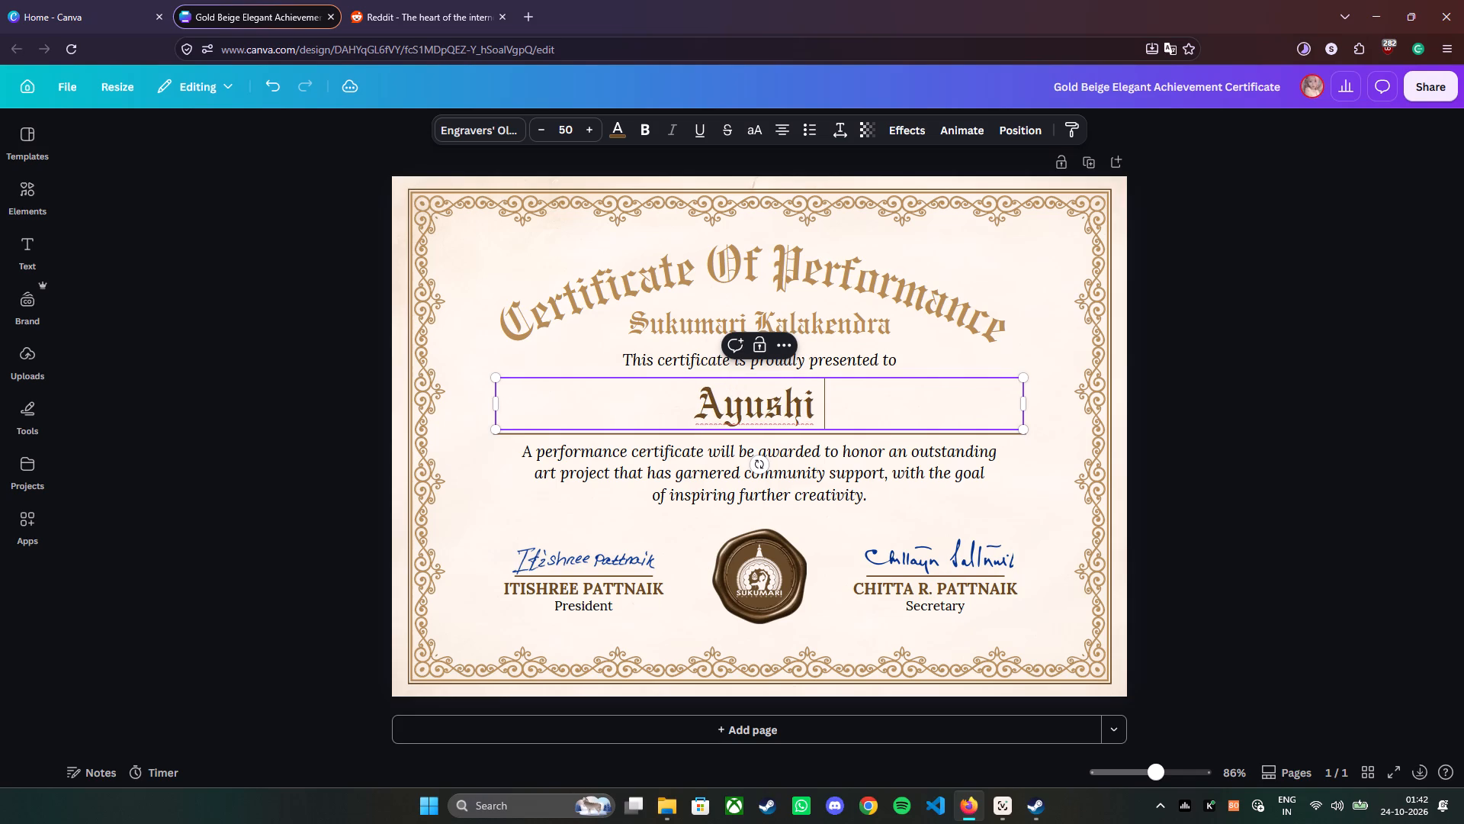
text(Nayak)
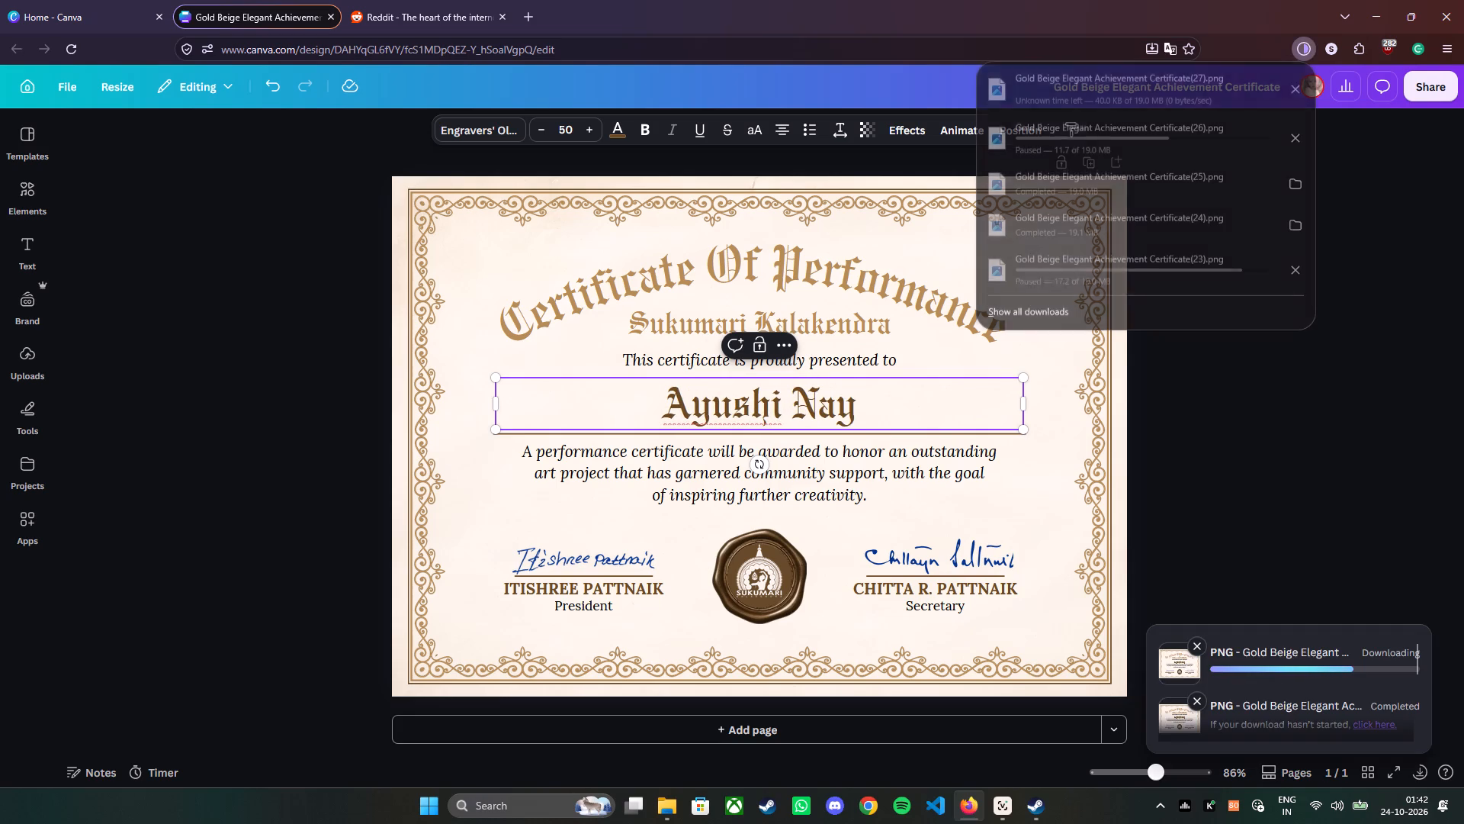
click(915, 393)
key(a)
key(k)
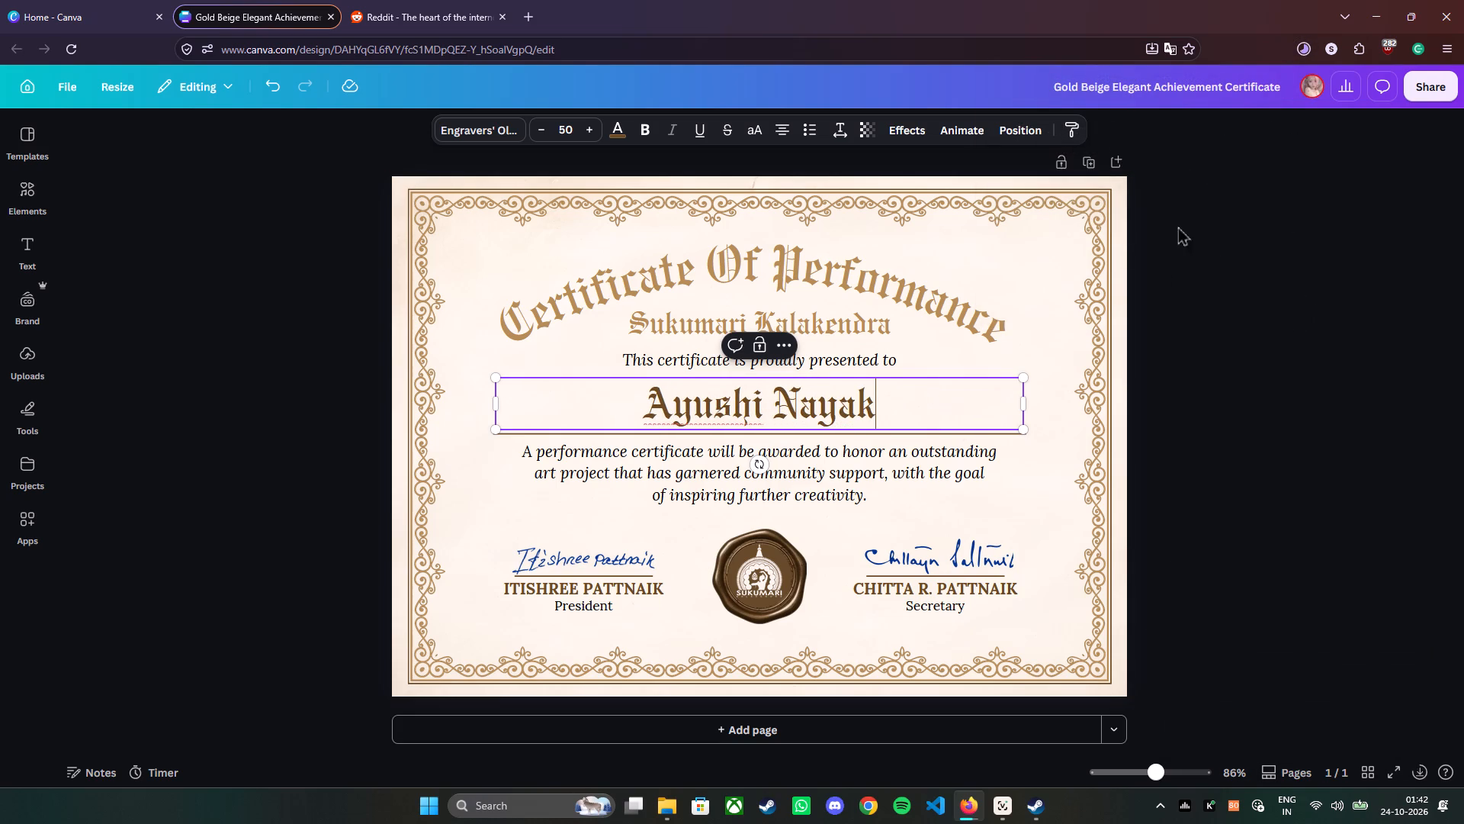
Download this recipient's certificate as a high-quality PNG at 3.125 size.
click(1430, 89)
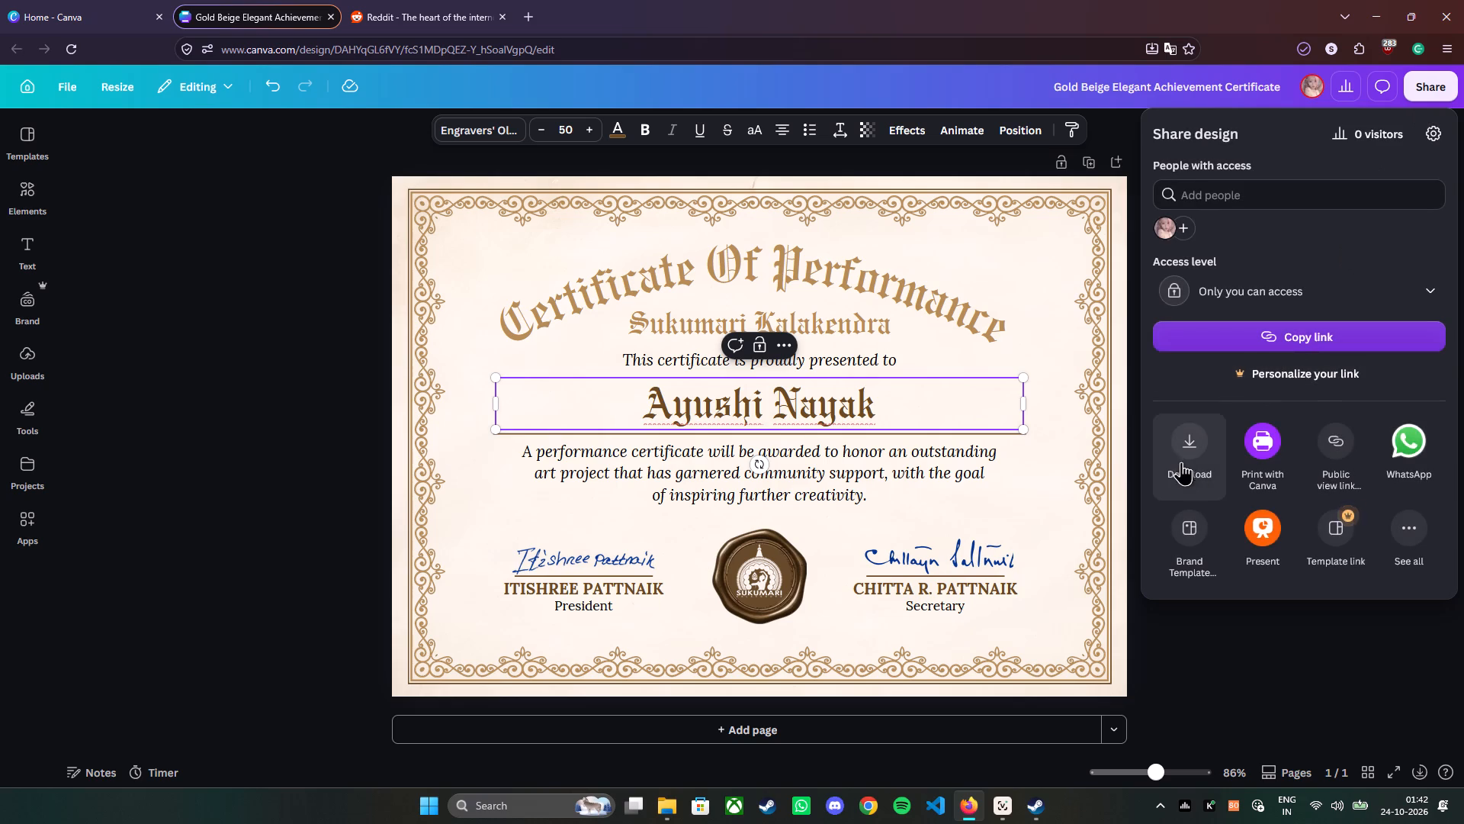
click(1180, 459)
click(1229, 488)
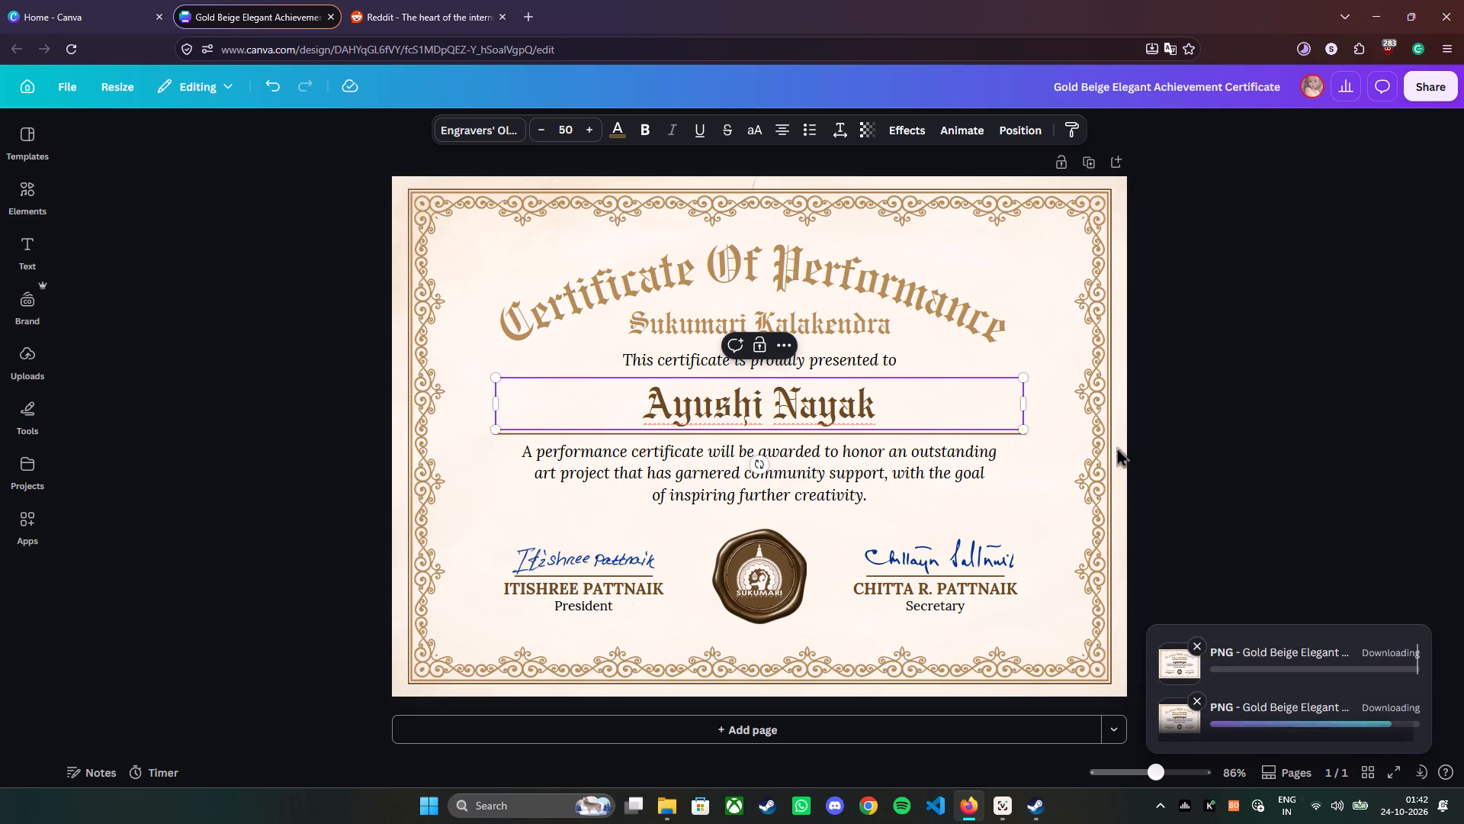
Change the certificate's recipient name to the following recipient's complete first name and surname.
triple_click(883, 407)
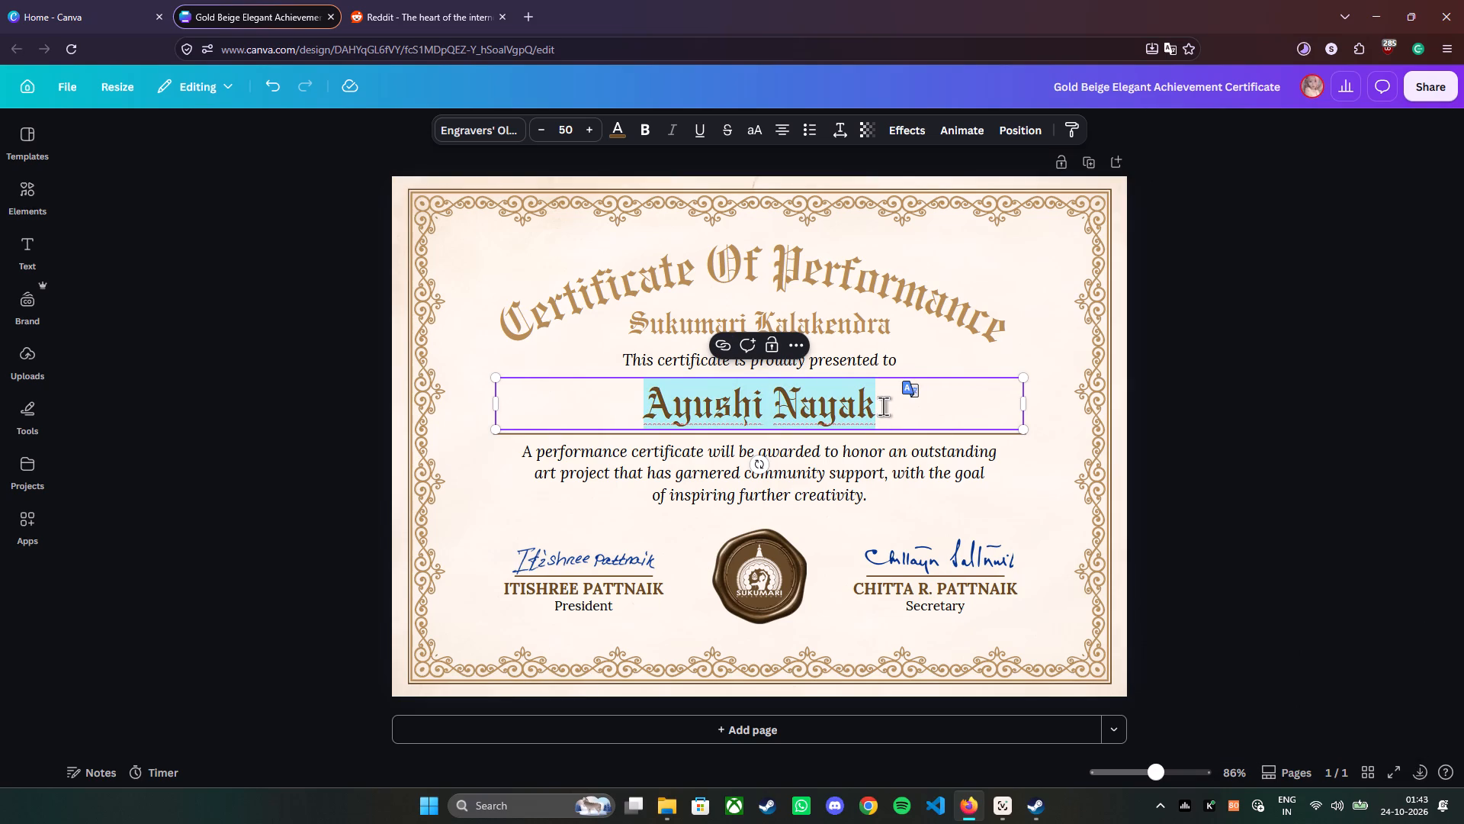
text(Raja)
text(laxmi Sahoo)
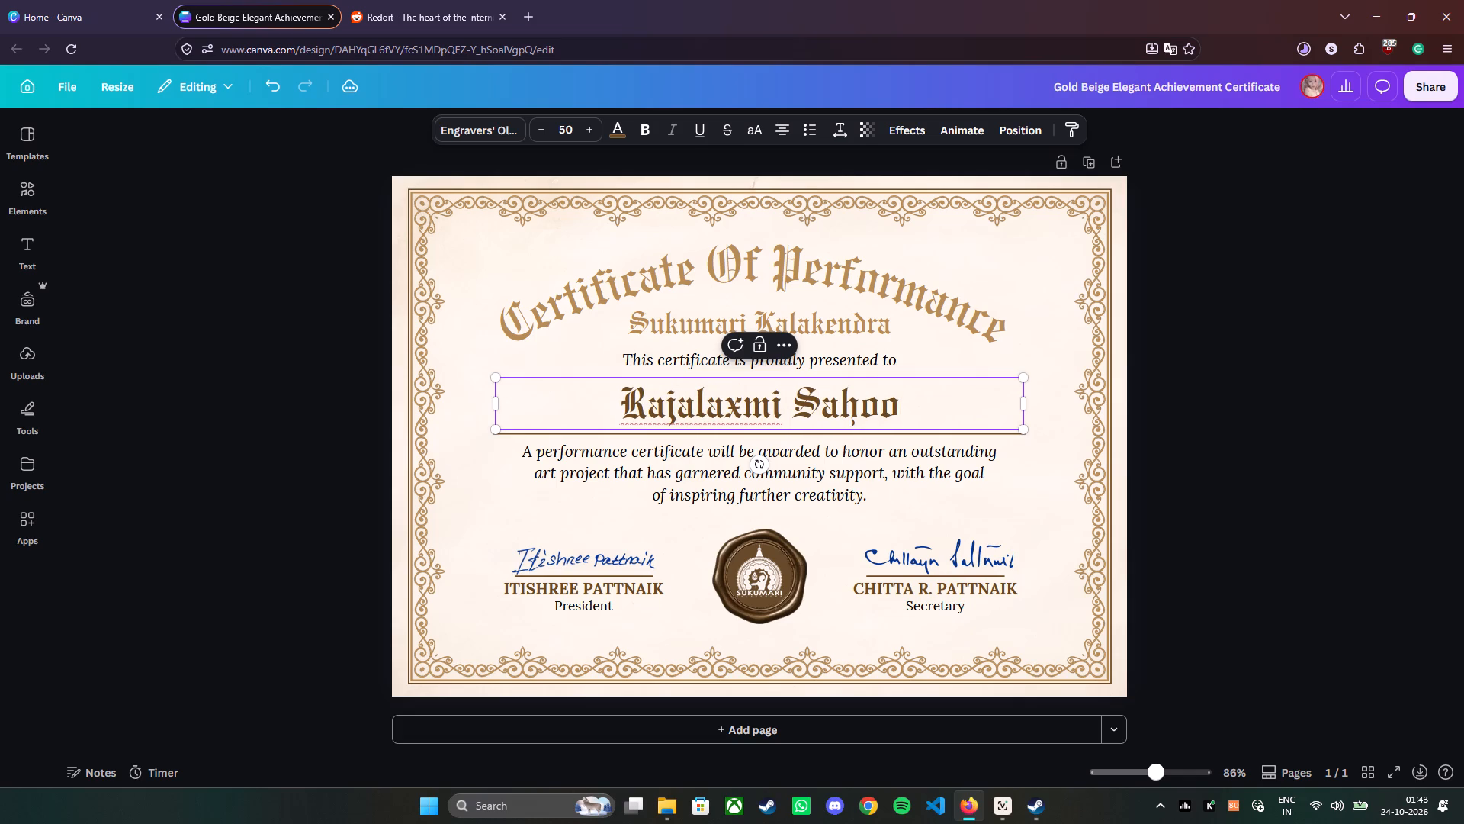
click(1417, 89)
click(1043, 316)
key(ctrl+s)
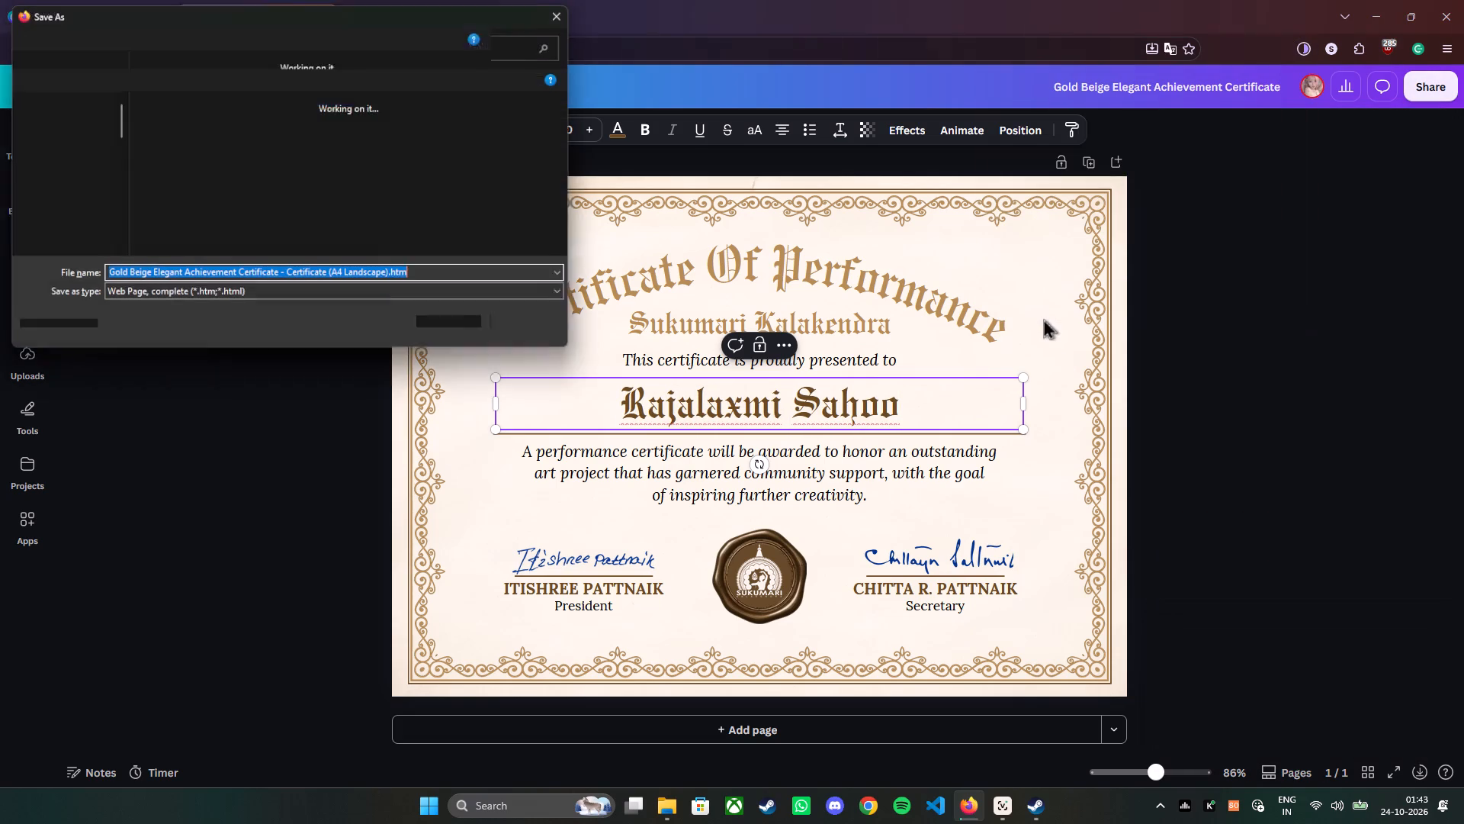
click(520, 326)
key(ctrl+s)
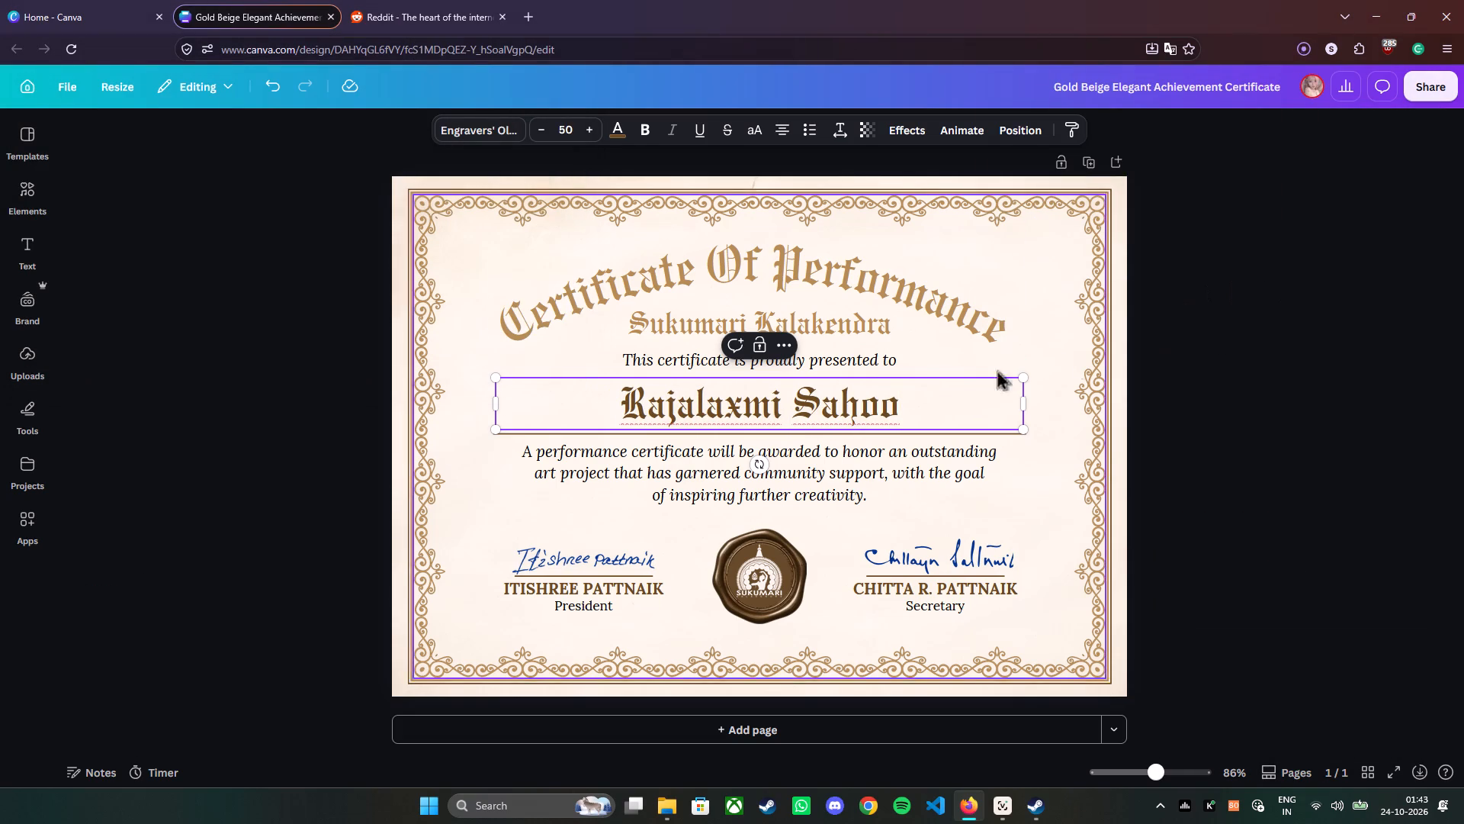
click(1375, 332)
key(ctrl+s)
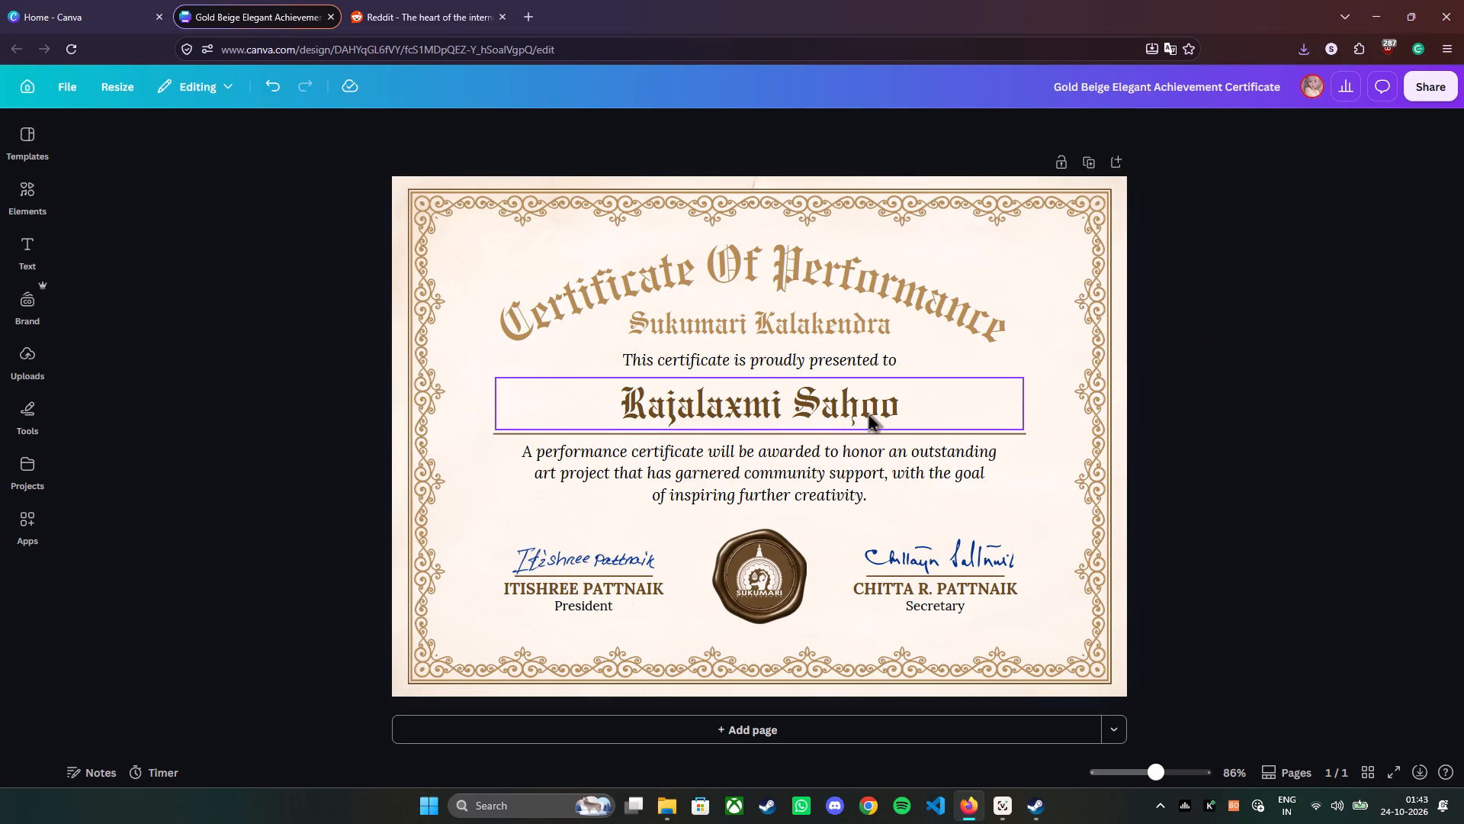
Download the newly named certificate as a PNG at 3.125 size with High quality.
click(974, 397)
click(1441, 83)
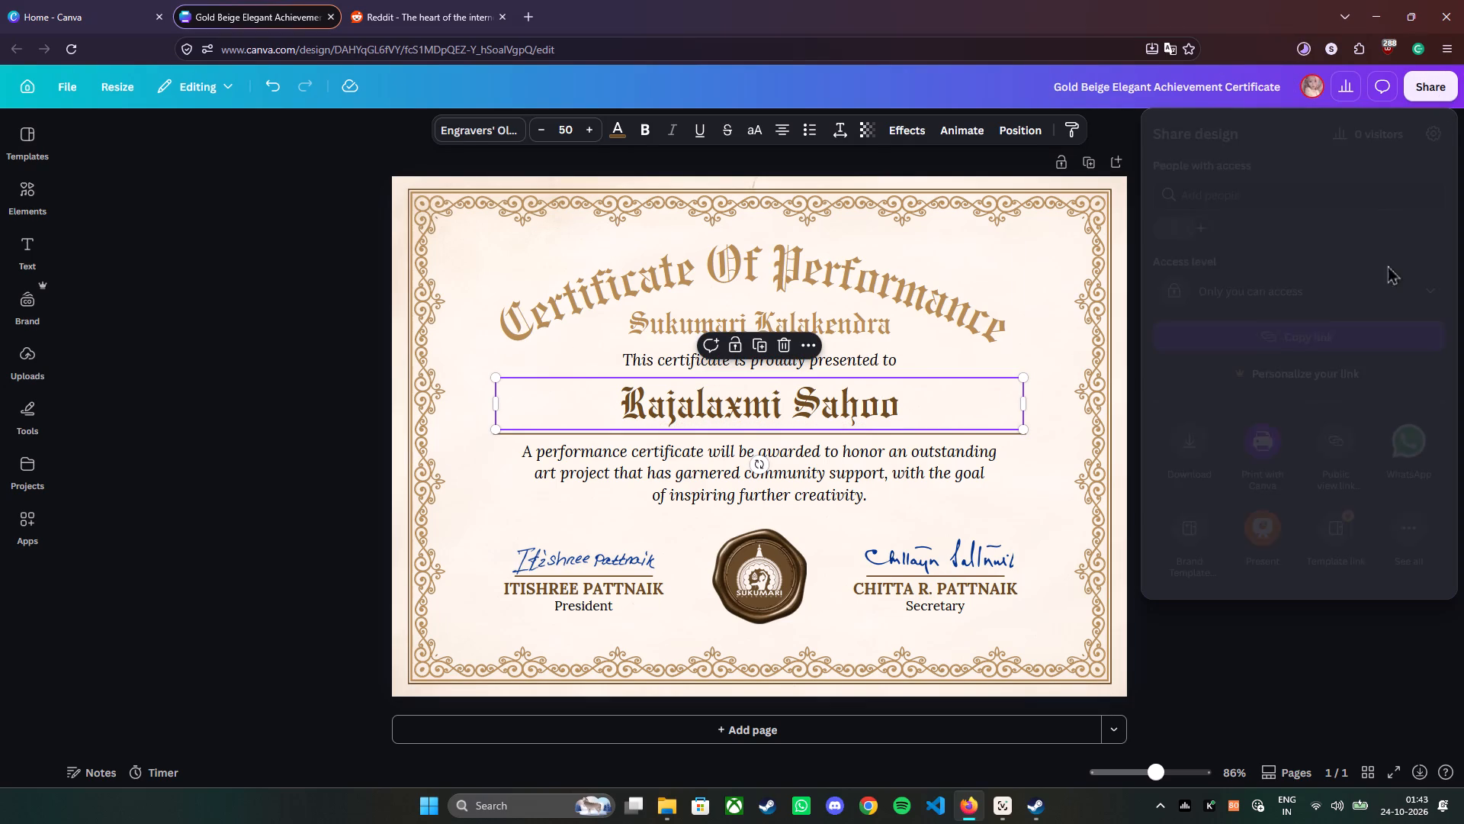
click(1195, 465)
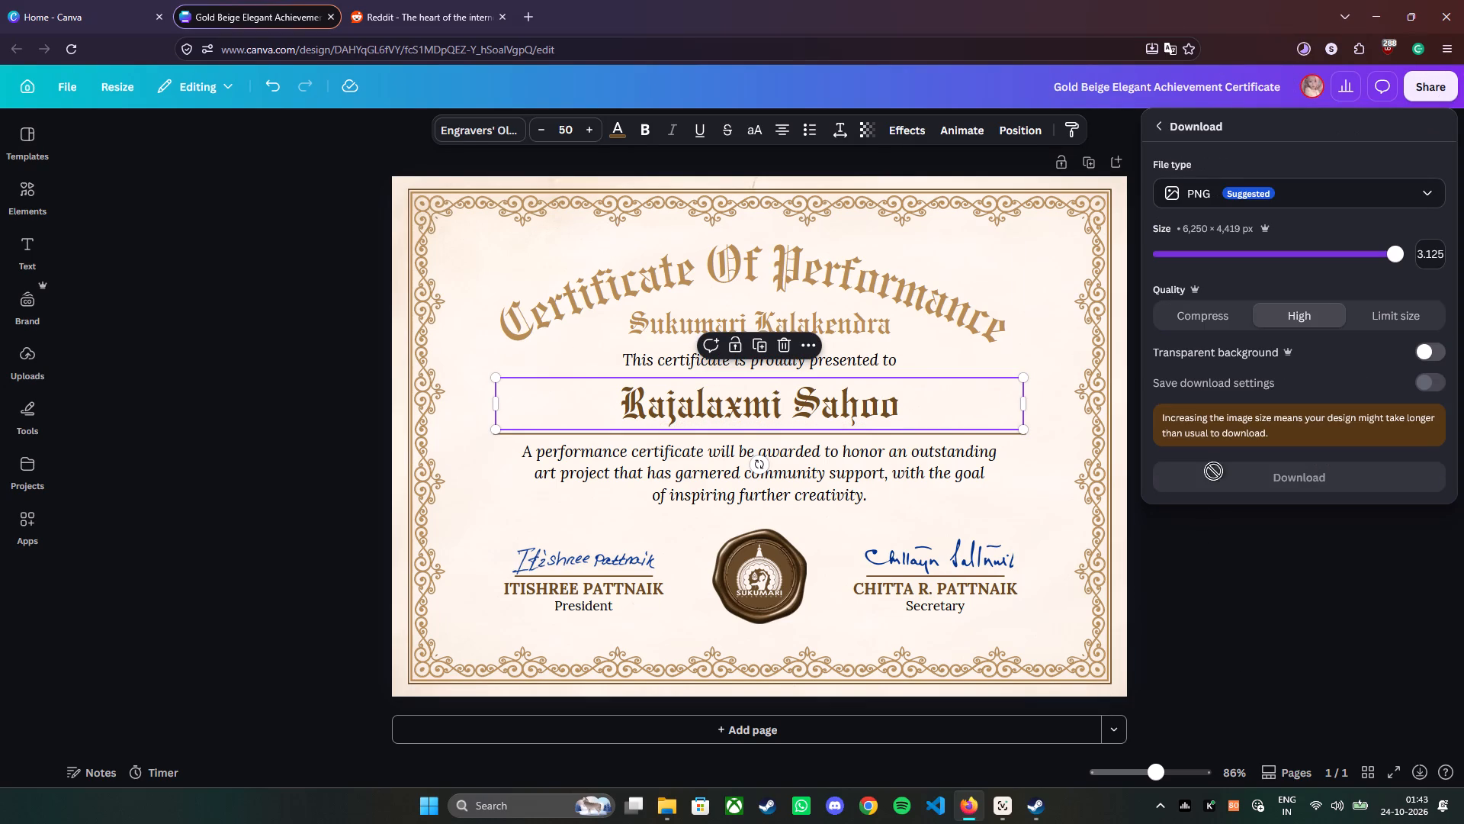
click(1262, 488)
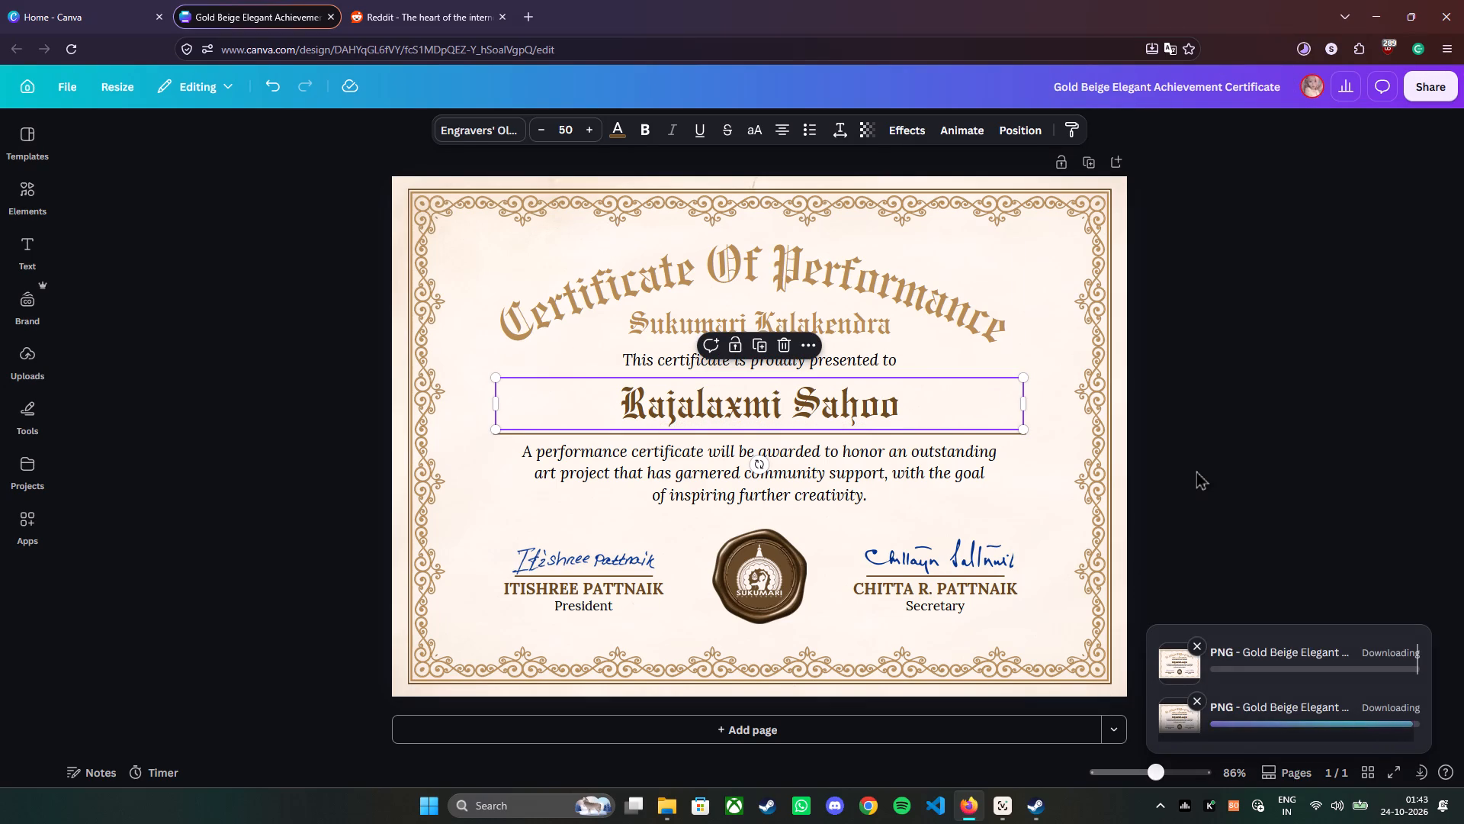